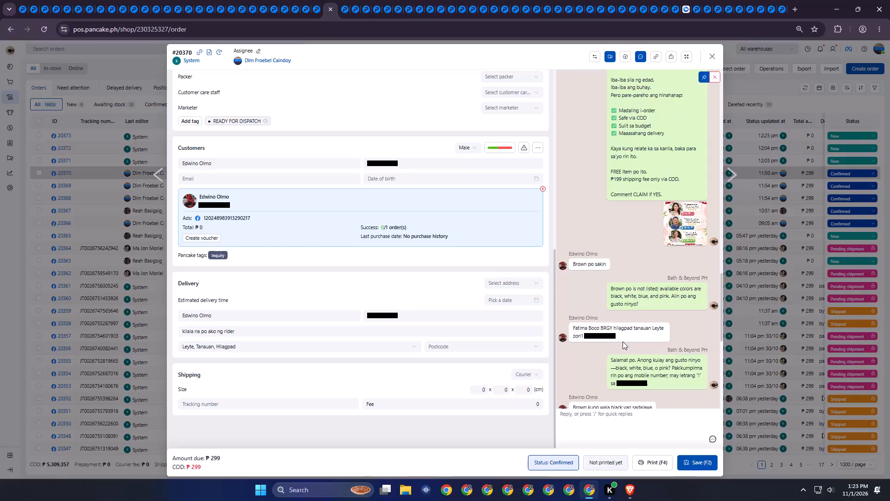
Show the hidden system tray icons.
{"action": "left_click", "coordinate": [660, 403]}
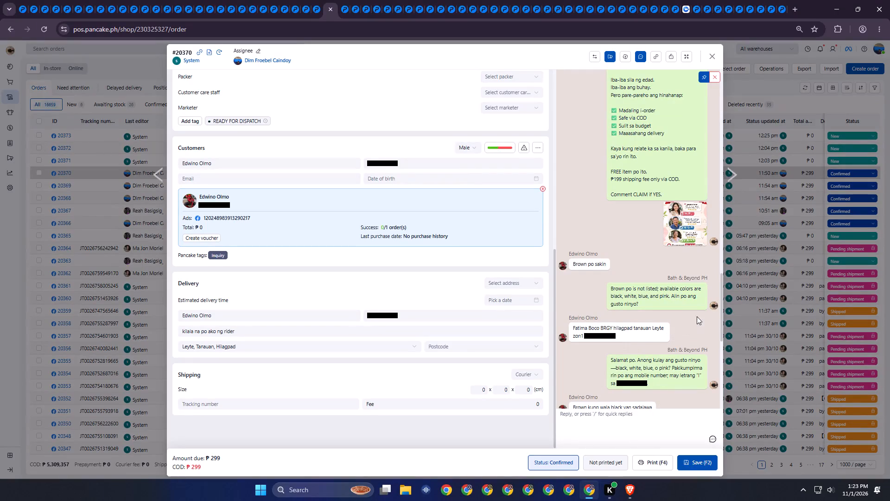
{"action": "left_click", "coordinate": [804, 493]}
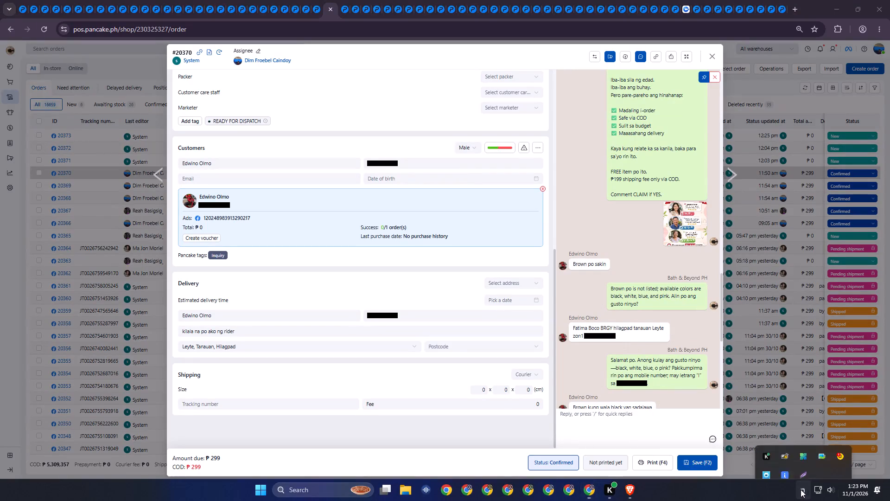
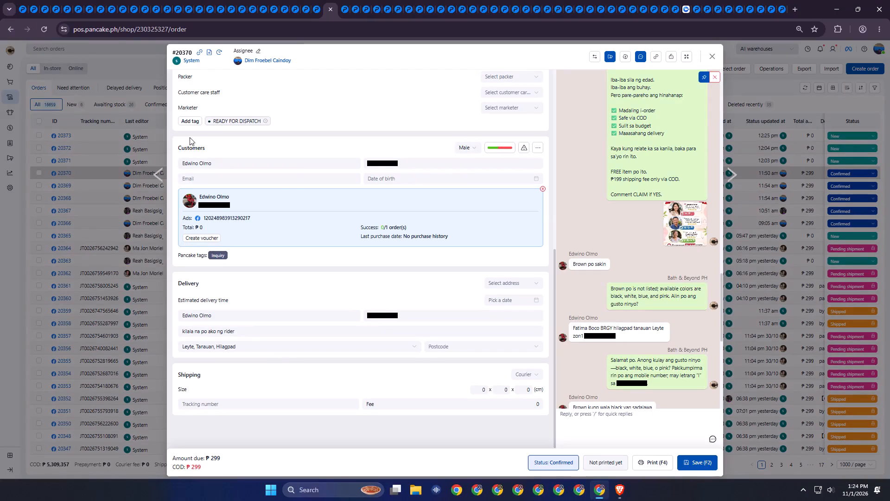
{"action": "left_click", "coordinate": [188, 122]}
{"action": "scroll", "coordinate": [462, 212], "scroll_direction": "up", "scroll_amount": 8}
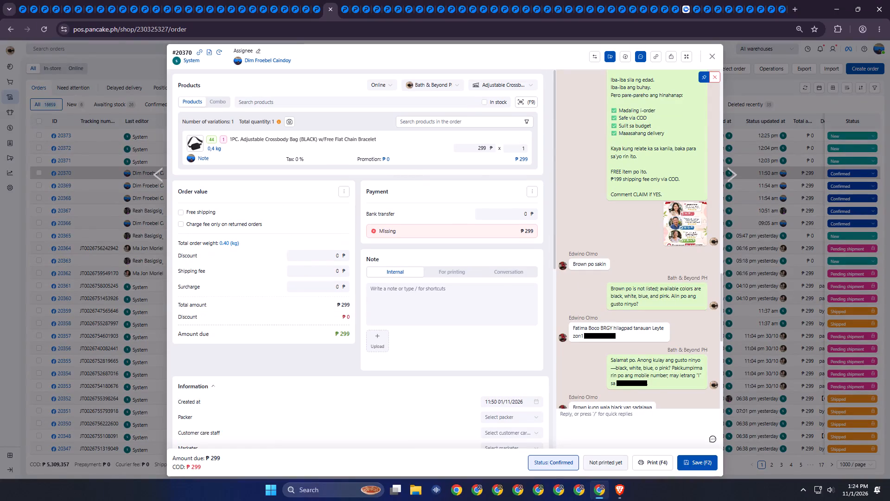
{"action": "key", "text": "F2"}
{"action": "left_click", "coordinate": [157, 177]}
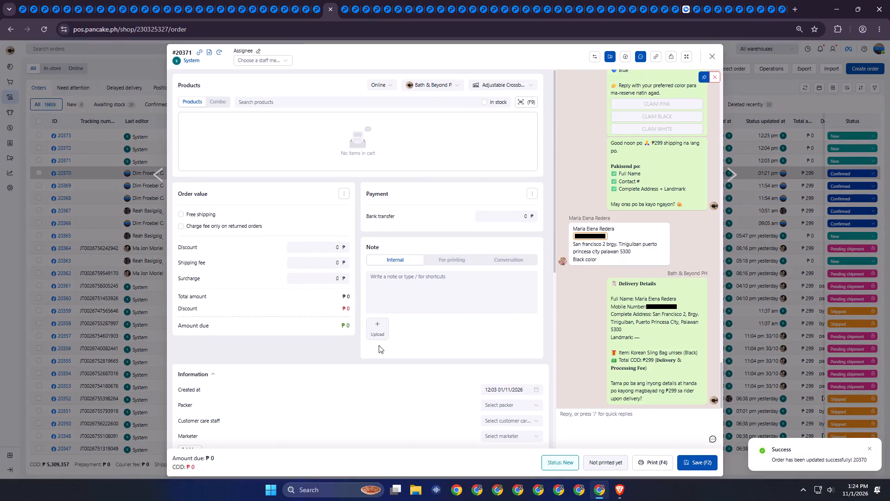
{"action": "scroll", "coordinate": [367, 356], "scroll_direction": "down", "scroll_amount": 10}
{"action": "left_click", "coordinate": [235, 350]}
{"action": "type", "text": "pala"}
{"action": "key", "text": "Return"}
{"action": "type", "text": "puer"}
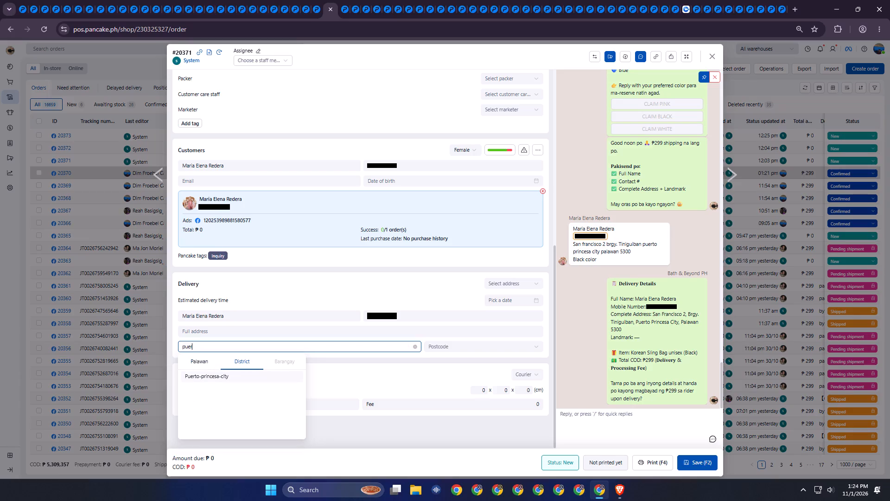
{"action": "key", "text": "Return"}
{"action": "type", "text": "tini"}
{"action": "key", "text": "Return"}
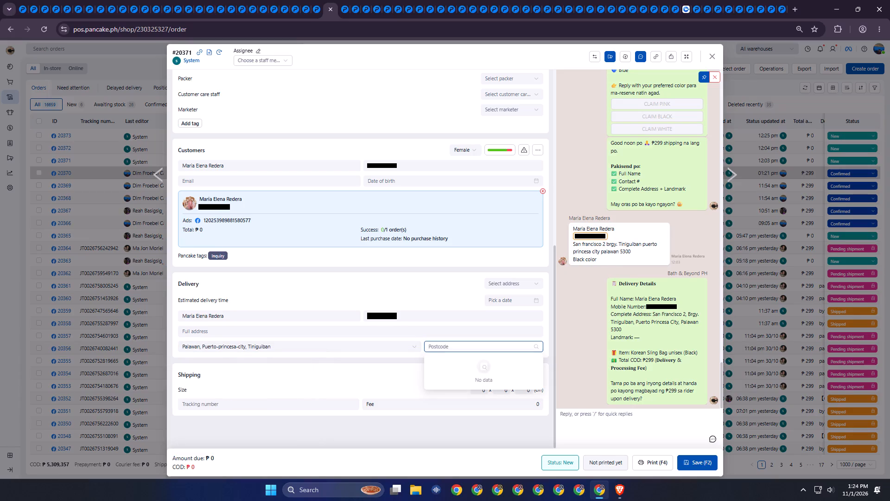
{"action": "left_click_drag", "start_coordinate": [570, 244], "coordinate": [605, 247]}
{"action": "key", "text": "ctrl+c"}
{"action": "key", "text": "ctrl+c"}
{"action": "left_click", "coordinate": [385, 330]}
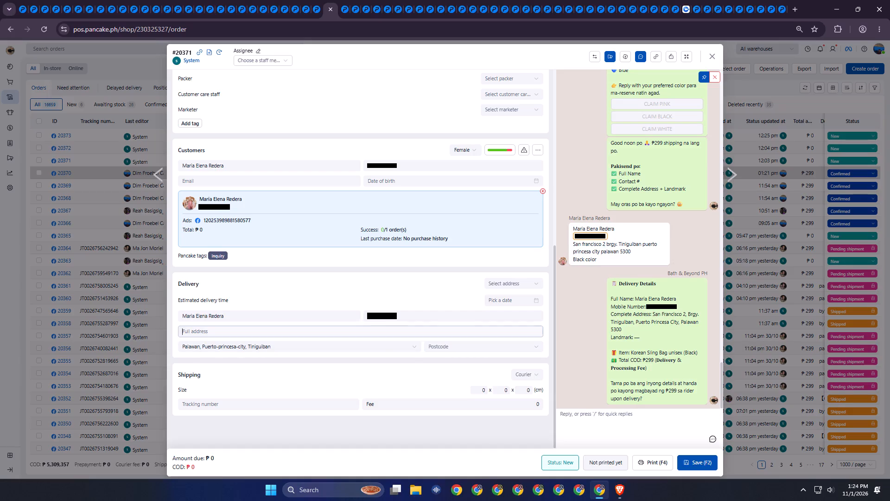
{"action": "key", "text": "ctrl+v"}
{"action": "key", "text": "space"}
{"action": "left_click", "coordinate": [197, 125]}
{"action": "left_click", "coordinate": [222, 143]}
{"action": "key", "text": "r"}
{"action": "key", "text": "e"}
{"action": "key", "text": "a"}
{"action": "key", "text": "d"}
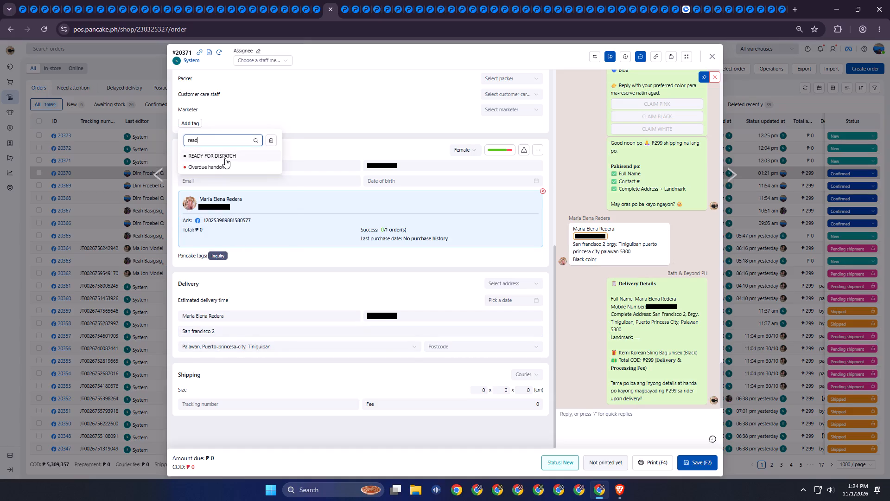
{"action": "left_click", "coordinate": [225, 158]}
{"action": "scroll", "coordinate": [454, 193], "scroll_direction": "up", "scroll_amount": 8}
{"action": "left_click", "coordinate": [411, 102]}
{"action": "key", "text": "space"}
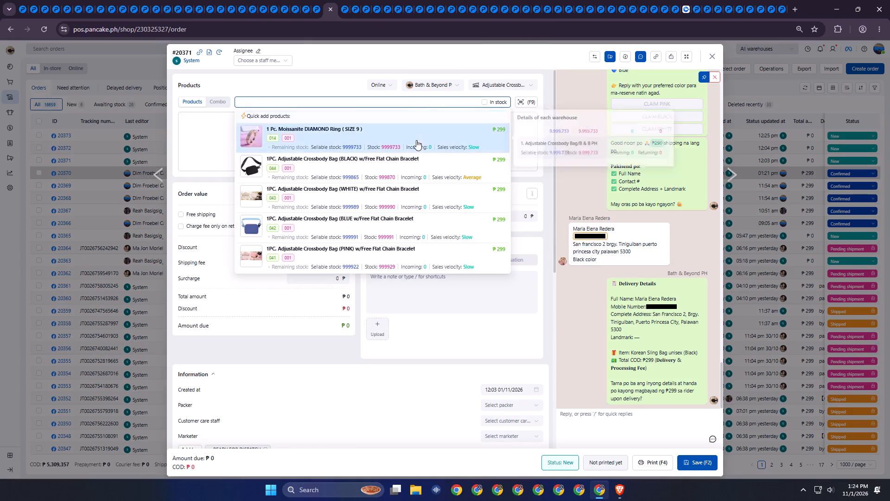
{"action": "left_click", "coordinate": [372, 153]}
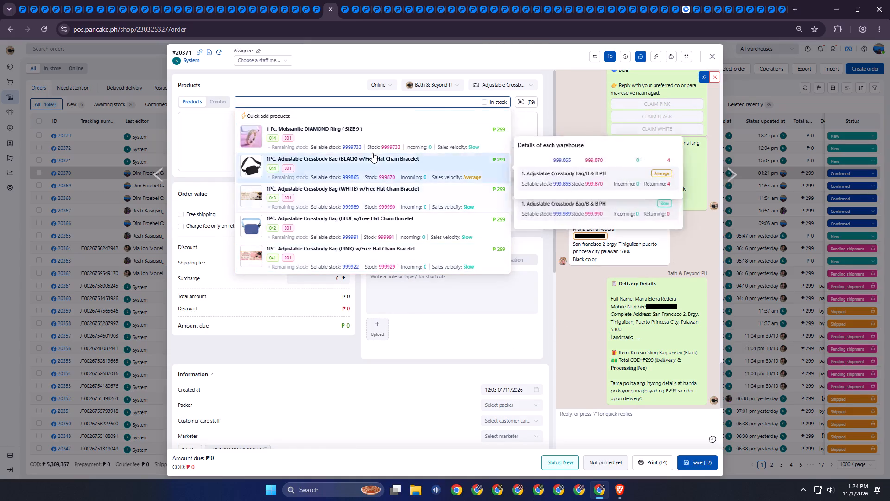
{"action": "left_click", "coordinate": [665, 320]}
{"action": "scroll", "coordinate": [349, 239], "scroll_direction": "down", "scroll_amount": 4}
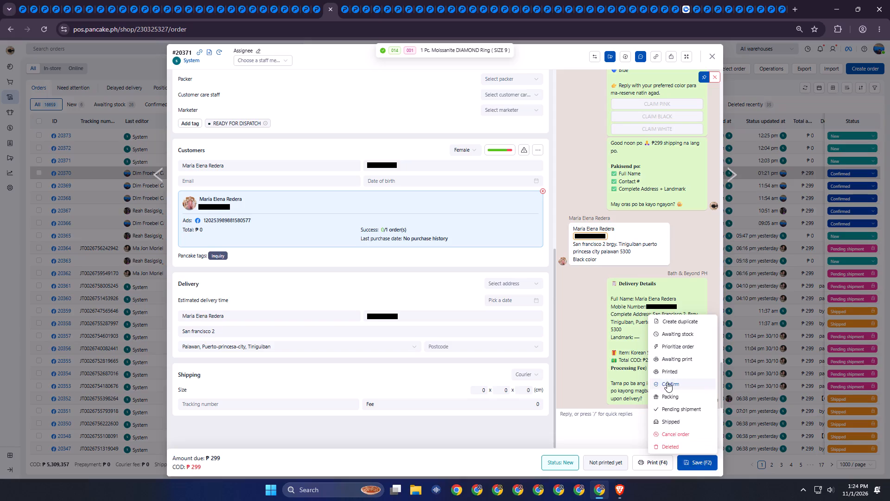
{"action": "left_click", "coordinate": [667, 380]}
{"action": "left_click", "coordinate": [571, 330]}
{"action": "scroll", "coordinate": [528, 281], "scroll_direction": "up", "scroll_amount": 6}
{"action": "left_click", "coordinate": [156, 166]}
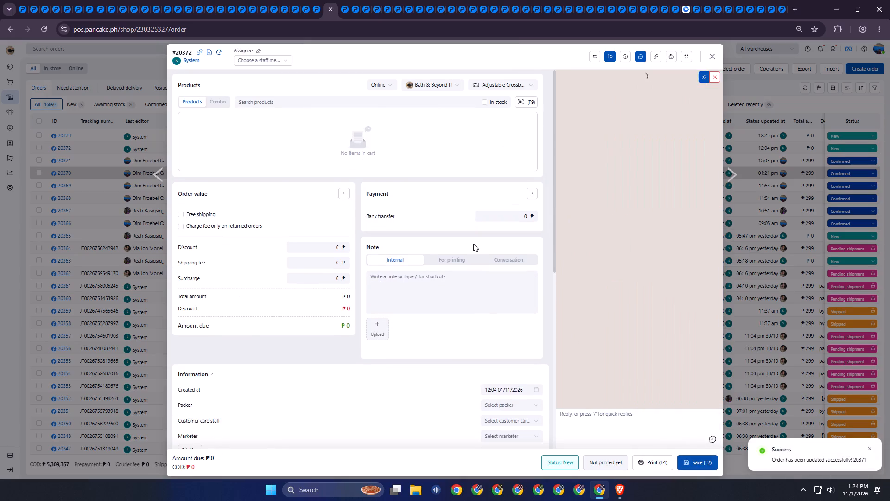
{"action": "scroll", "coordinate": [326, 307], "scroll_direction": "down", "scroll_amount": 10}
{"action": "left_click", "coordinate": [239, 346]}
{"action": "type", "text": "kuda"}
{"action": "key", "text": "Return"}
{"action": "type", "text": "pal"}
{"action": "key", "text": "Return"}
{"action": "type", "text": "ka"}
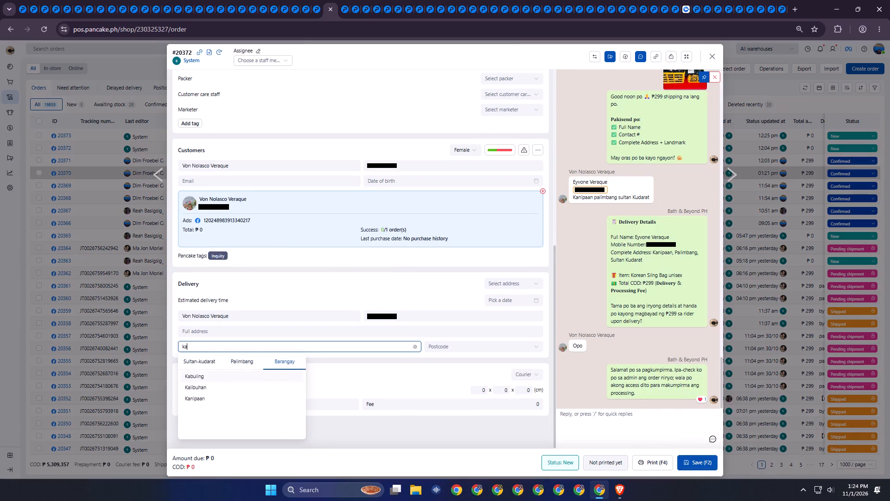
{"action": "key", "text": "n"}
{"action": "key", "text": "Return"}
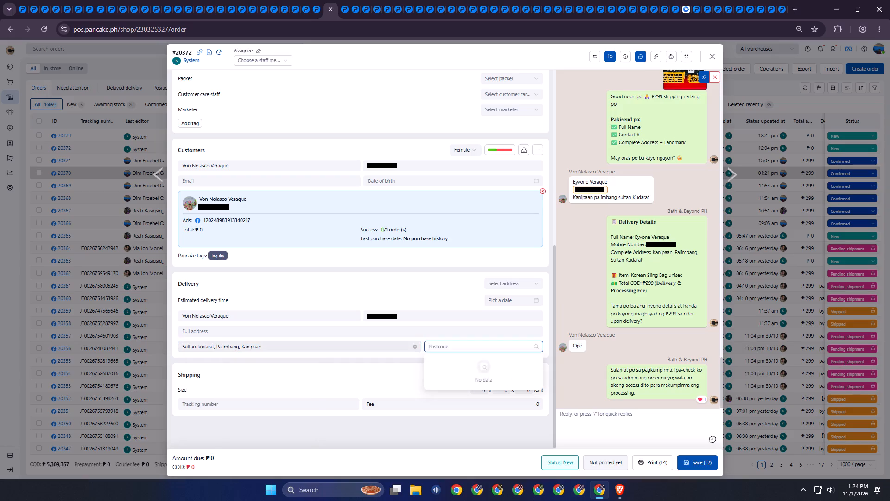
{"action": "left_click", "coordinate": [410, 334]}
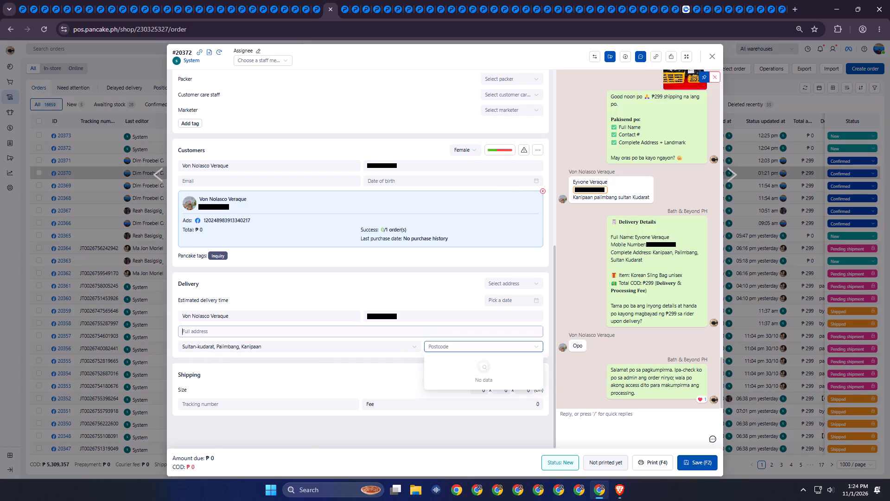
{"action": "type", "text": "kilala na po ako ng rider"}
{"action": "key", "text": "space"}
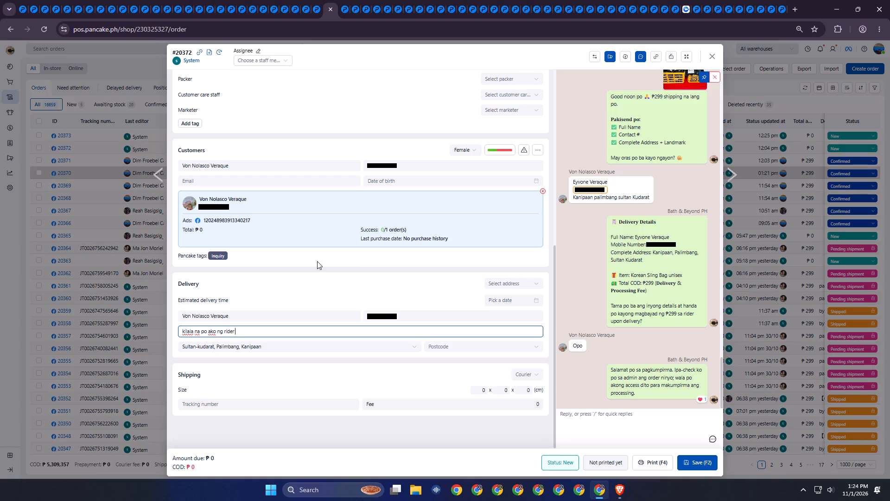
{"action": "left_click", "coordinate": [186, 124]}
{"action": "left_click", "coordinate": [210, 141]}
{"action": "key", "text": "r"}
{"action": "key", "text": "e"}
{"action": "key", "text": "a"}
{"action": "key", "text": "d"}
{"action": "left_click", "coordinate": [210, 154]}
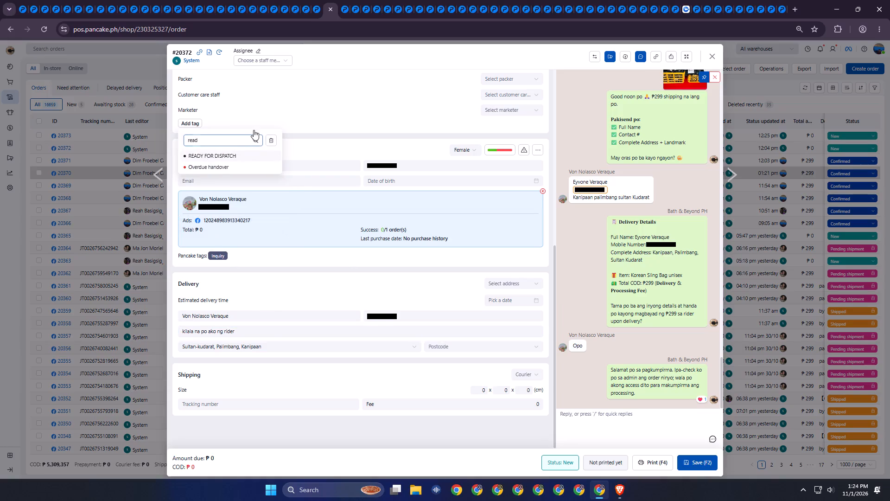
{"action": "left_click", "coordinate": [312, 102]}
{"action": "scroll", "coordinate": [463, 199], "scroll_direction": "up", "scroll_amount": 8}
{"action": "left_click", "coordinate": [441, 96]}
{"action": "key", "text": "space"}
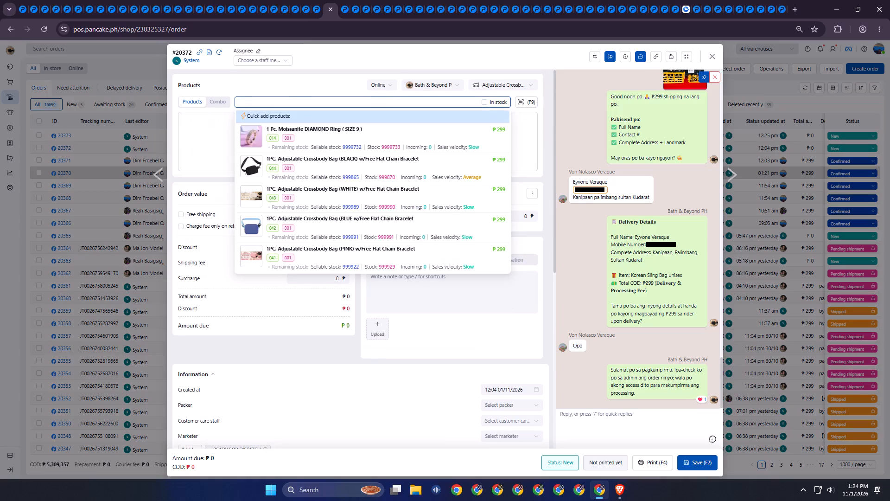
{"action": "scroll", "coordinate": [672, 269], "scroll_direction": "down", "scroll_amount": 5}
{"action": "scroll", "coordinate": [679, 332], "scroll_direction": "up", "scroll_amount": 7}
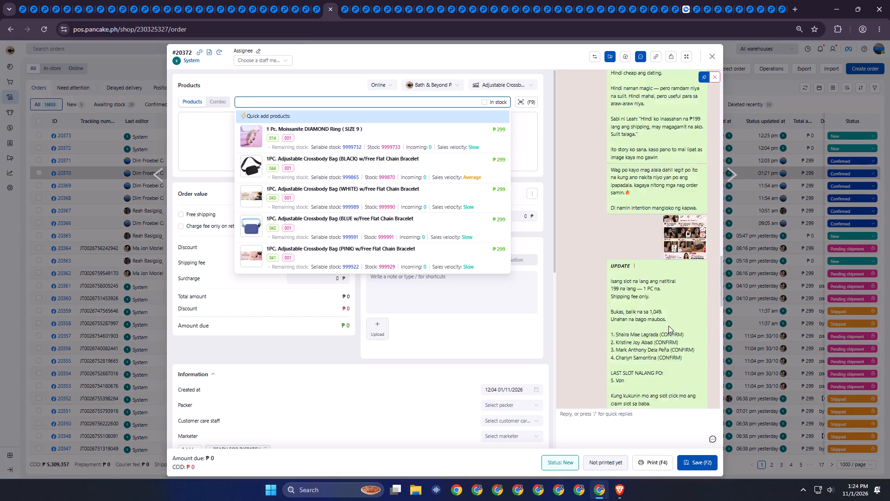
{"action": "scroll", "coordinate": [656, 326], "scroll_direction": "up", "scroll_amount": 3}
{"action": "left_click", "coordinate": [437, 162]}
{"action": "left_click", "coordinate": [634, 338]}
{"action": "scroll", "coordinate": [396, 335], "scroll_direction": "down", "scroll_amount": 5}
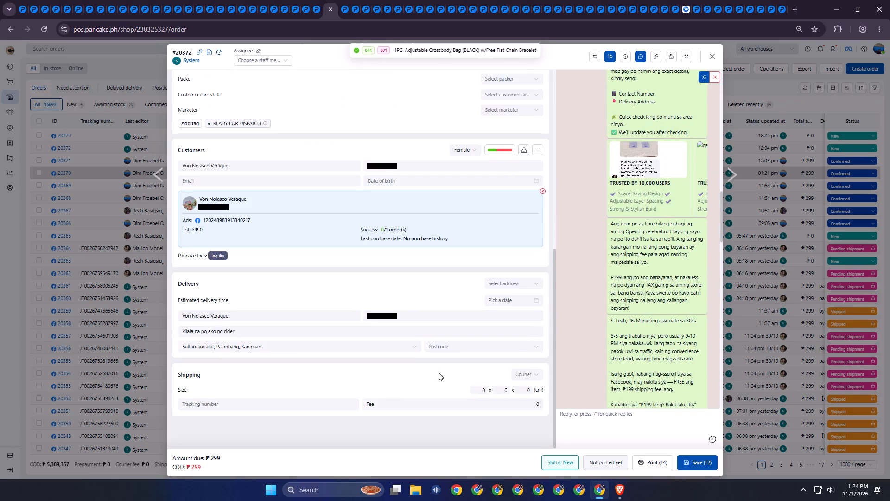
{"action": "left_click", "coordinate": [671, 385]}
{"action": "left_click", "coordinate": [621, 369]}
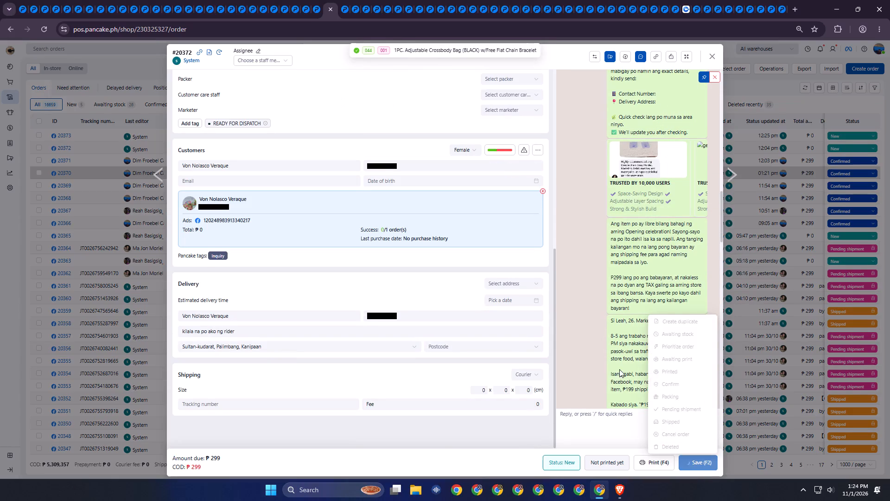
{"action": "left_click", "coordinate": [0, 353]}
{"action": "scroll", "coordinate": [13, 324], "scroll_direction": "up", "scroll_amount": 7}
{"action": "left_click", "coordinate": [423, 135]}
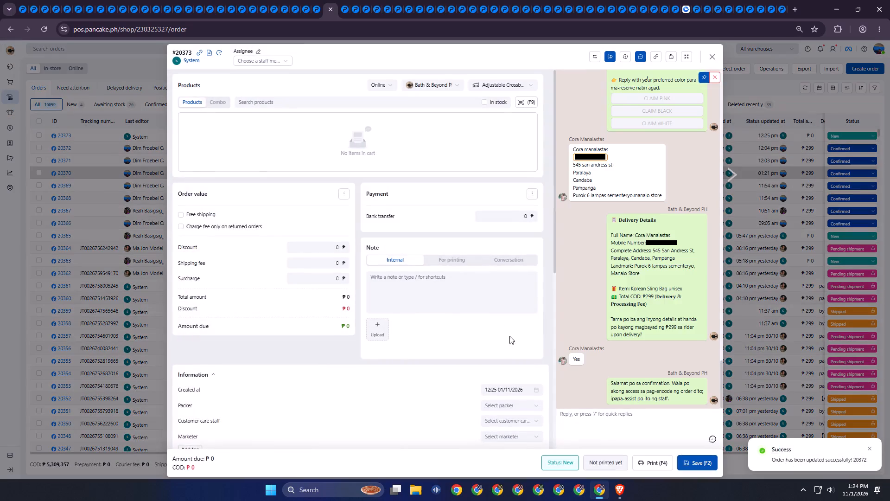
{"action": "scroll", "coordinate": [258, 328], "scroll_direction": "down", "scroll_amount": 10}
{"action": "left_click", "coordinate": [237, 347]}
{"action": "type", "text": "pamp"}
{"action": "key", "text": "Return"}
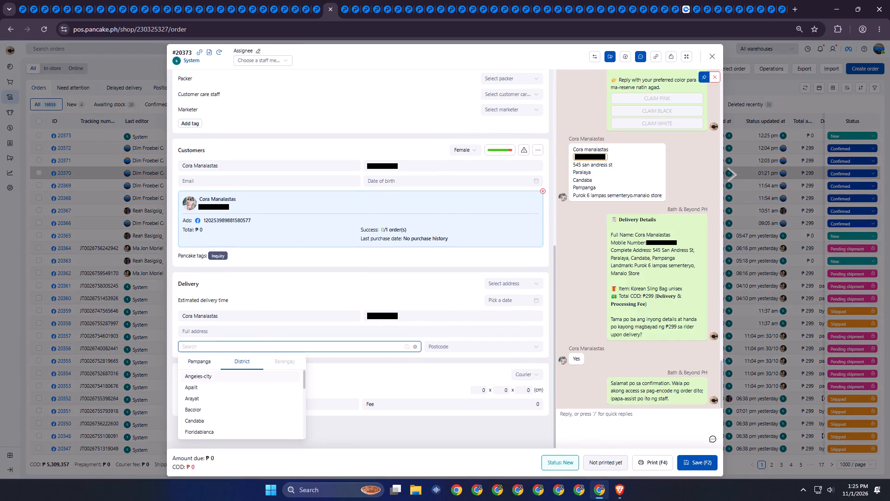
{"action": "type", "text": "canb"}
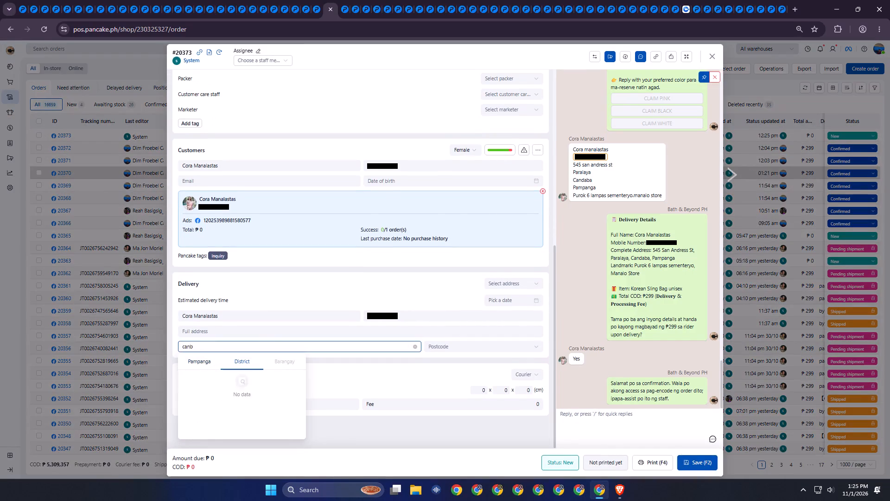
{"action": "key", "text": "ctrl+a"}
{"action": "key", "text": "ctrl+BackSpace"}
{"action": "type", "text": "can"}
{"action": "key", "text": "Return"}
{"action": "type", "text": "para"}
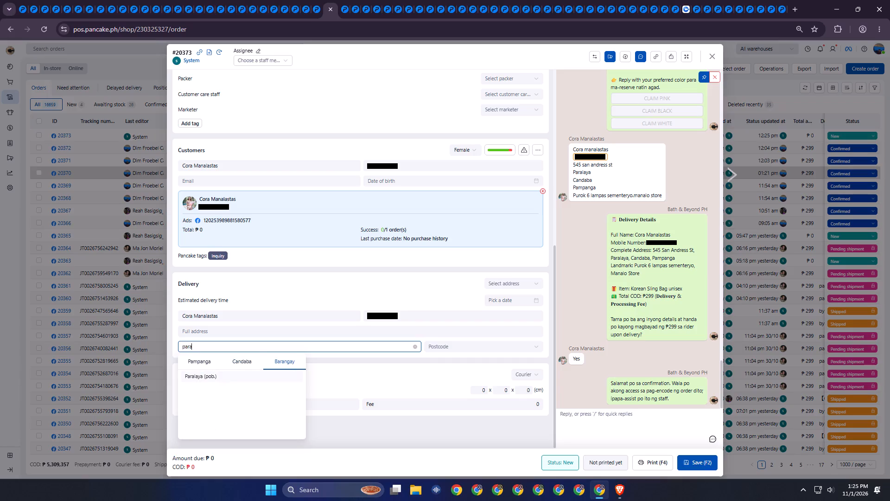
{"action": "key", "text": "Return"}
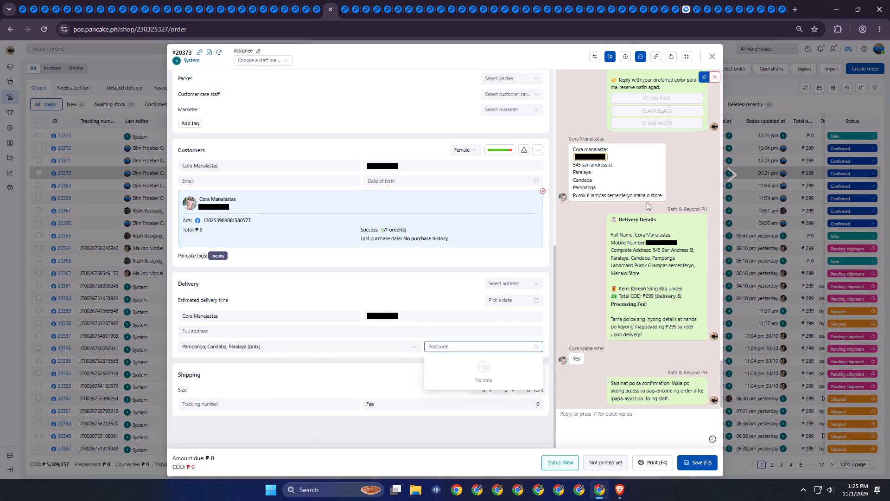
{"action": "triple_click", "coordinate": [639, 197]}
{"action": "left_click", "coordinate": [639, 197]}
{"action": "key", "text": "ctrl+c"}
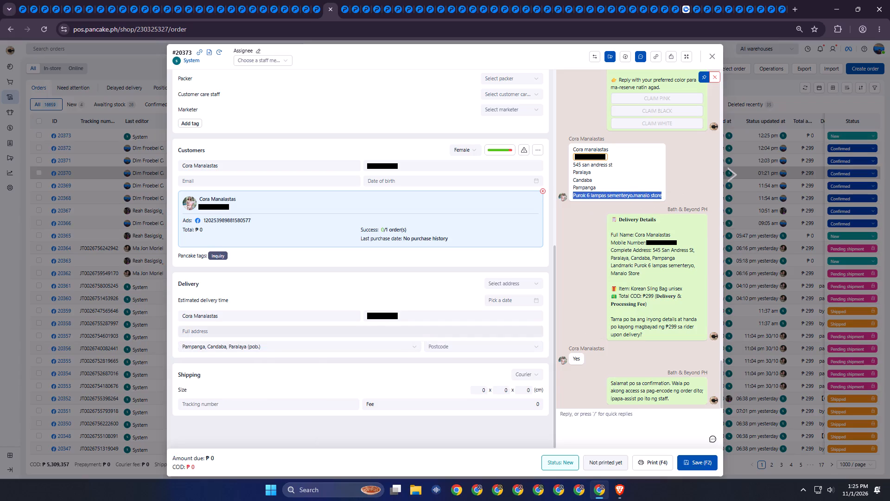
{"action": "left_click", "coordinate": [315, 329]}
{"action": "key", "text": "ctrl+v"}
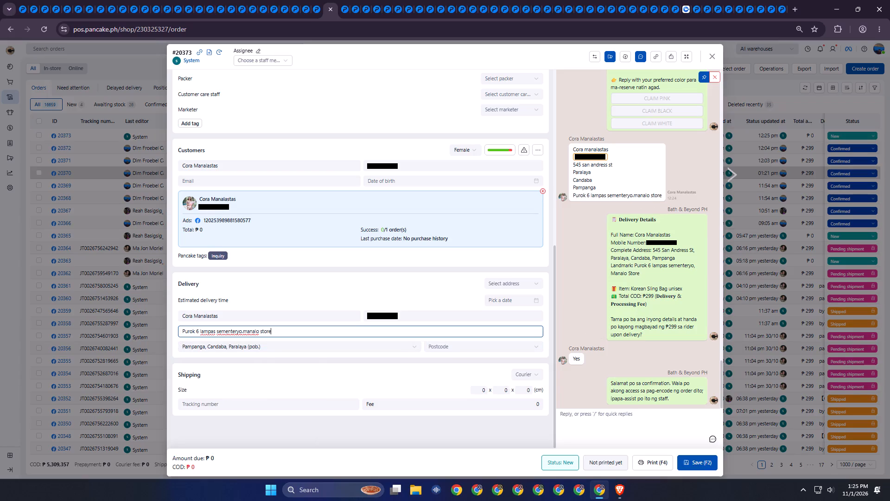
{"action": "triple_click", "coordinate": [603, 163]}
{"action": "key", "text": "ctrl+c"}
{"action": "key", "text": "ctrl+c"}
{"action": "key", "text": "space"}
{"action": "left_click", "coordinate": [284, 333]}
{"action": "key", "text": "space"}
{"action": "key", "text": "ctrl+v"}
{"action": "key", "text": "space"}
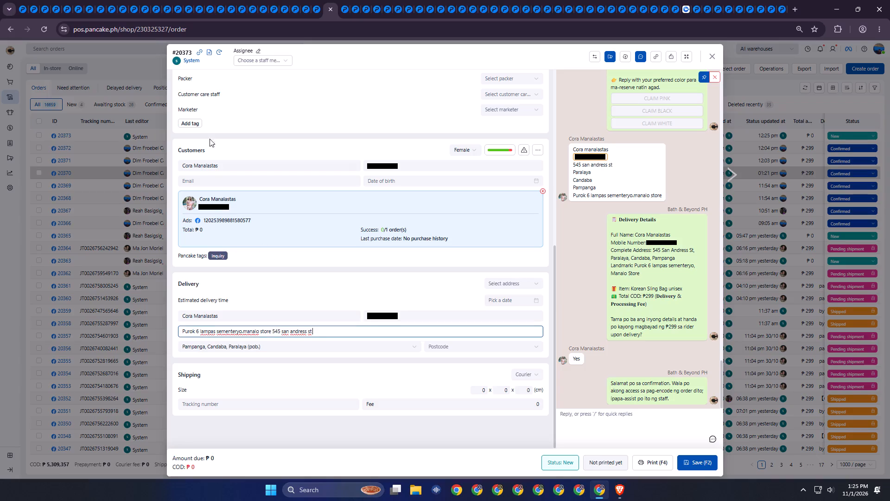
{"action": "left_click", "coordinate": [191, 119]}
{"action": "left_click", "coordinate": [212, 135]}
{"action": "key", "text": "r"}
{"action": "key", "text": "e"}
{"action": "key", "text": "a"}
{"action": "key", "text": "d"}
{"action": "left_click", "coordinate": [216, 153]}
Add 1PC. Adjustable Crossbody Bag (BLACK) w/Free Flat Chain Bracelet to order #20373.
{"action": "scroll", "coordinate": [380, 167], "scroll_direction": "up", "scroll_amount": 7}
{"action": "left_click", "coordinate": [402, 97]}
{"action": "key", "text": "space"}
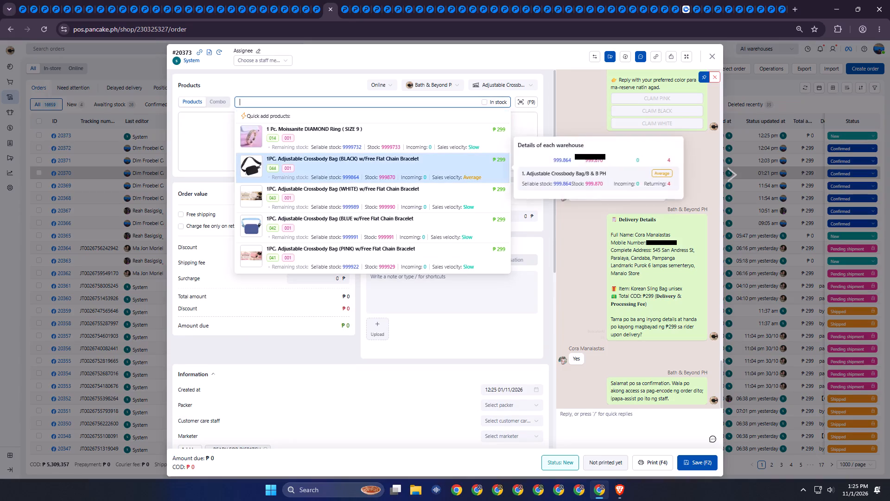
{"action": "scroll", "coordinate": [639, 279], "scroll_direction": "down", "scroll_amount": 4}
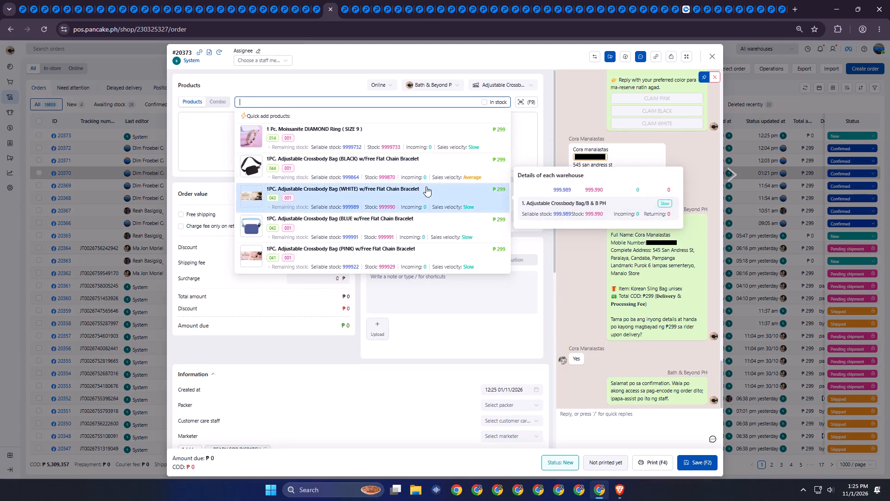
{"action": "left_click", "coordinate": [428, 169]}
{"action": "left_click", "coordinate": [591, 302]}
{"action": "left_click", "coordinate": [680, 384]}
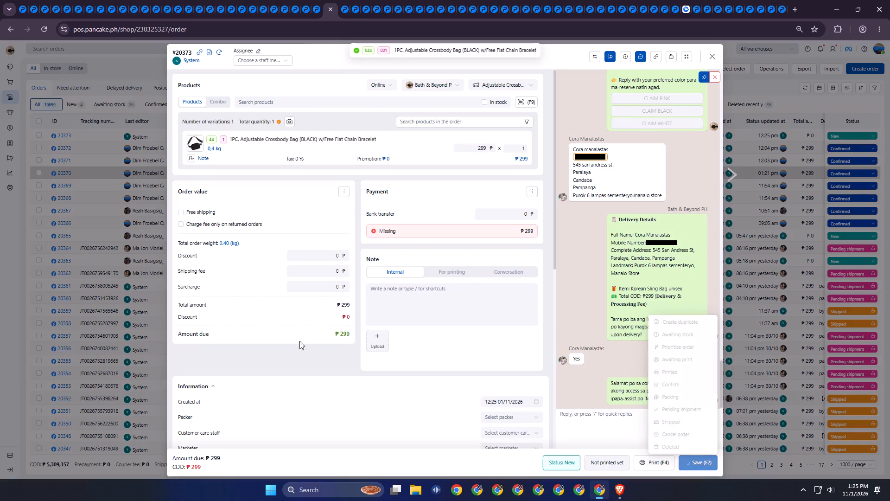
{"action": "key", "text": "Escape"}
{"action": "left_click", "coordinate": [0, 265]}
{"action": "left_click", "coordinate": [39, 172]}
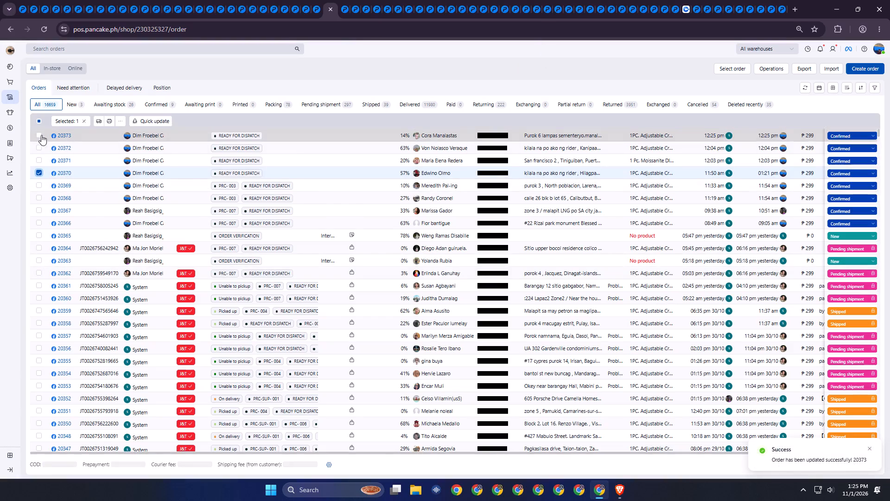
{"action": "left_click", "coordinate": [40, 133], "text": "shift"}
{"action": "key", "text": "Escape"}
{"action": "left_click", "coordinate": [166, 119]}
{"action": "left_click", "coordinate": [155, 147]}
{"action": "left_click", "coordinate": [155, 133]}
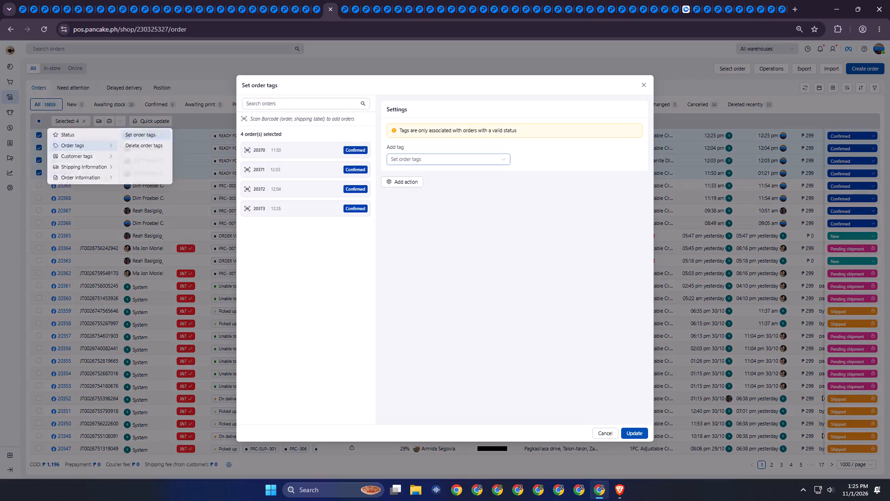
{"action": "left_click", "coordinate": [449, 161]}
{"action": "key", "text": "r"}
{"action": "key", "text": "c"}
{"action": "key", "text": "3"}
{"action": "left_click", "coordinate": [438, 172]}
{"action": "left_click", "coordinate": [632, 428]}
{"action": "left_click", "coordinate": [620, 408]}
Go through the following shops' order lists to look for new orders that need processing.
{"action": "key", "text": "ctrl+Tab"}
{"action": "key", "text": "ctrl+Tab"}
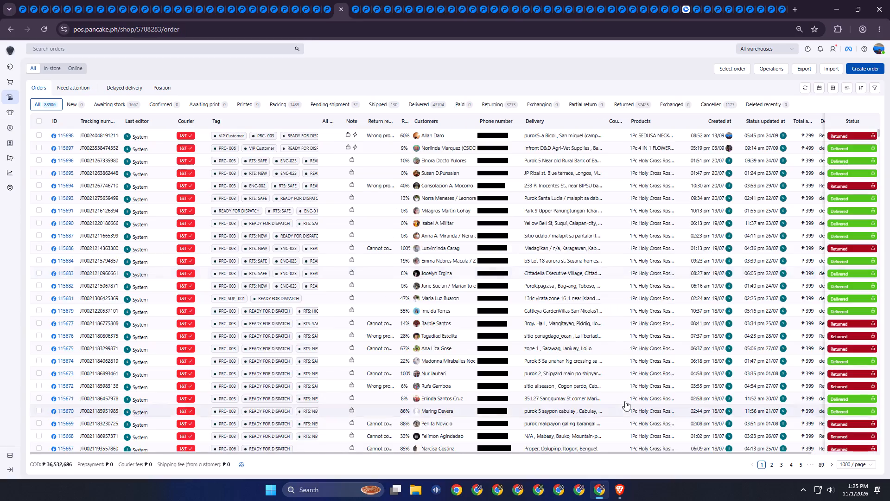
{"action": "key", "text": "ctrl+Tab"}
{"action": "key", "text": "ctrl+Tab"}
{"action": "key", "text": "ctrl+Tab"}
{"action": "key", "text": "ctrl+Tab"}
{"action": "key", "text": "ctrl+Tab"}
{"action": "key", "text": "ctrl+Tab"}
{"action": "key", "text": "ctrl+Tab"}
{"action": "key", "text": "ctrl+Tab"}
{"action": "key", "text": "ctrl+Tab"}
{"action": "key", "text": "ctrl+Tab"}
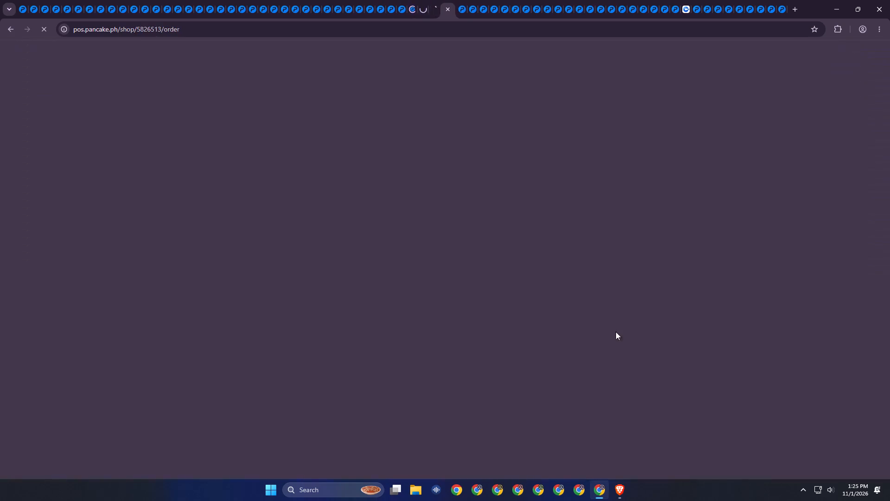
Go through the order lists again from the first shop until the Far Away perfume shop's new orders are found.
{"action": "key", "text": "ctrl+1"}
{"action": "key", "text": "ctrl+Tab"}
{"action": "key", "text": "ctrl+Tab"}
{"action": "key", "text": "ctrl+Tab"}
{"action": "key", "text": "ctrl+Tab"}
{"action": "key", "text": "ctrl+Tab"}
{"action": "key", "text": "ctrl+Tab"}
{"action": "key", "text": "ctrl+Tab"}
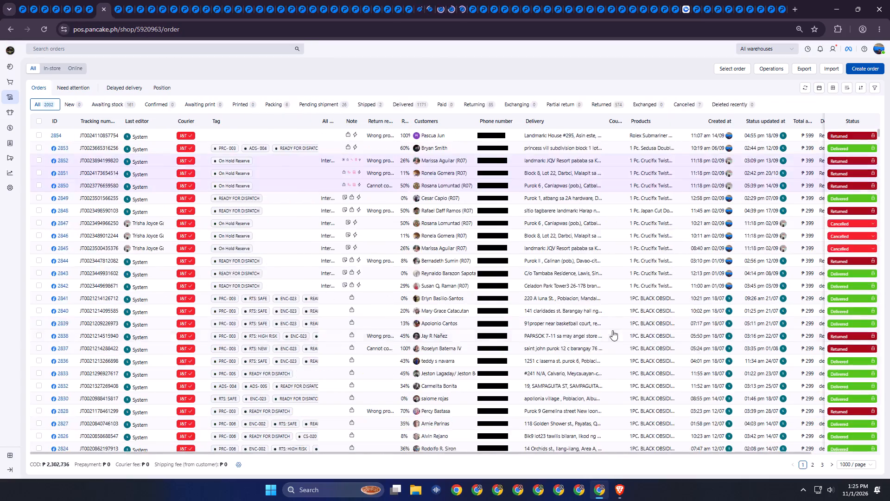
{"action": "key", "text": "ctrl+Tab"}
{"action": "key", "text": "ctrl+Tab"}
{"action": "key", "text": "ctrl+Tab"}
{"action": "key", "text": "ctrl+Tab"}
{"action": "key", "text": "ctrl+Tab"}
{"action": "key", "text": "ctrl+Tab"}
{"action": "key", "text": "ctrl+Tab"}
{"action": "key", "text": "ctrl+Tab"}
{"action": "key", "text": "ctrl+Tab"}
{"action": "key", "text": "ctrl+Tab"}
{"action": "key", "text": "ctrl+Tab"}
{"action": "key", "text": "ctrl+Tab"}
{"action": "key", "text": "ctrl+Tab"}
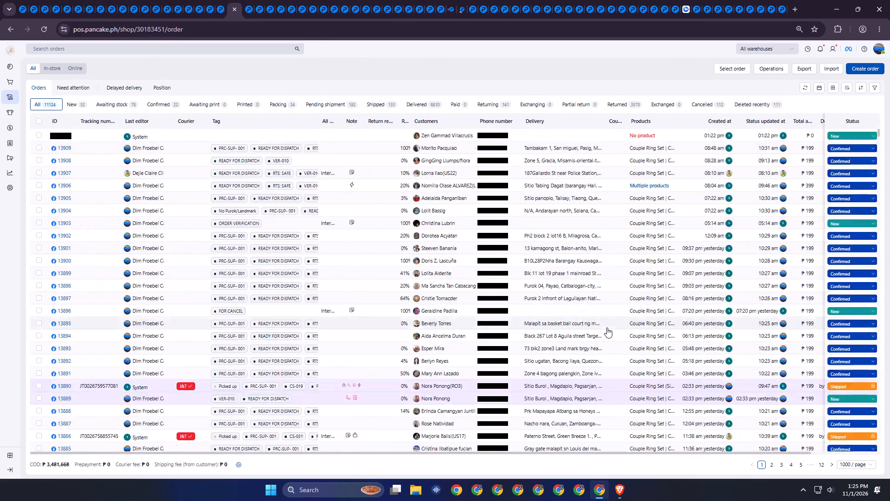
{"action": "key", "text": "ctrl+Tab"}
{"action": "key", "text": "ctrl+Tab"}
{"action": "key", "text": "ctrl+Tab"}
{"action": "key", "text": "ctrl+Tab"}
{"action": "key", "text": "ctrl+Tab"}
{"action": "key", "text": "ctrl+Tab"}
{"action": "key", "text": "ctrl+shift+Tab"}
{"action": "key", "text": "ctrl+shift+Tab"}
{"action": "key", "text": "ctrl+shift+Tab"}
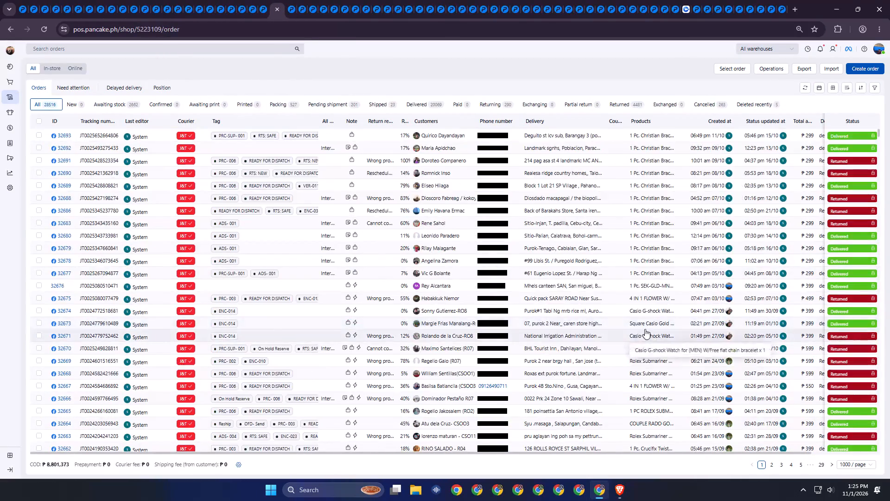
{"action": "key", "text": "ctrl+shift+Tab"}
{"action": "left_click", "coordinate": [431, 168]}
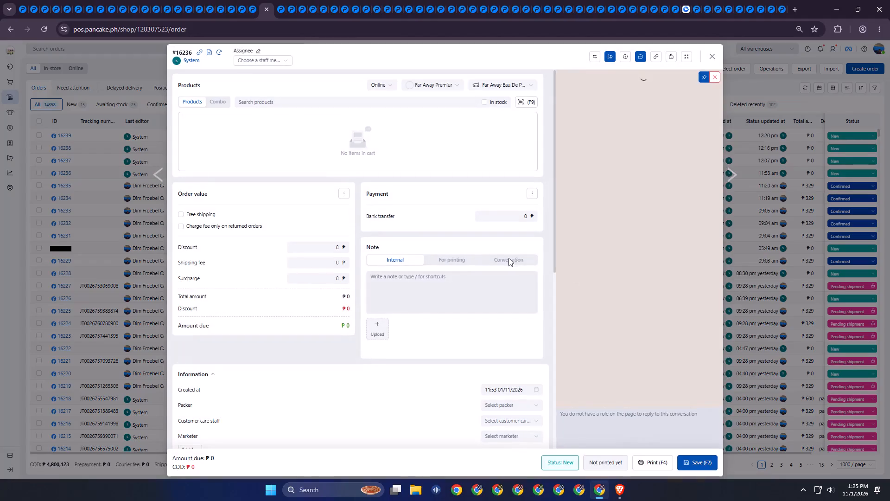
{"action": "scroll", "coordinate": [356, 342], "scroll_direction": "down", "scroll_amount": 13}
{"action": "left_click", "coordinate": [302, 346]}
{"action": "key", "text": "a"}
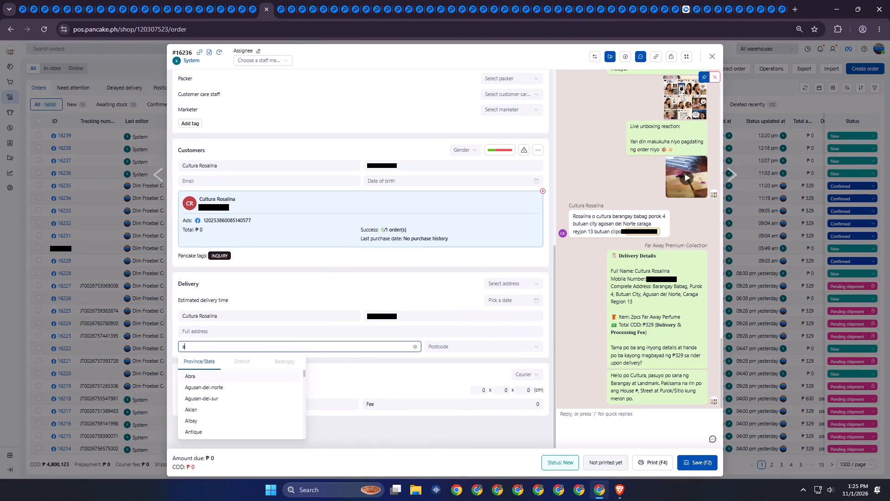
{"action": "type", "text": "gusa"}
{"action": "key", "text": "Return"}
{"action": "type", "text": "butu"}
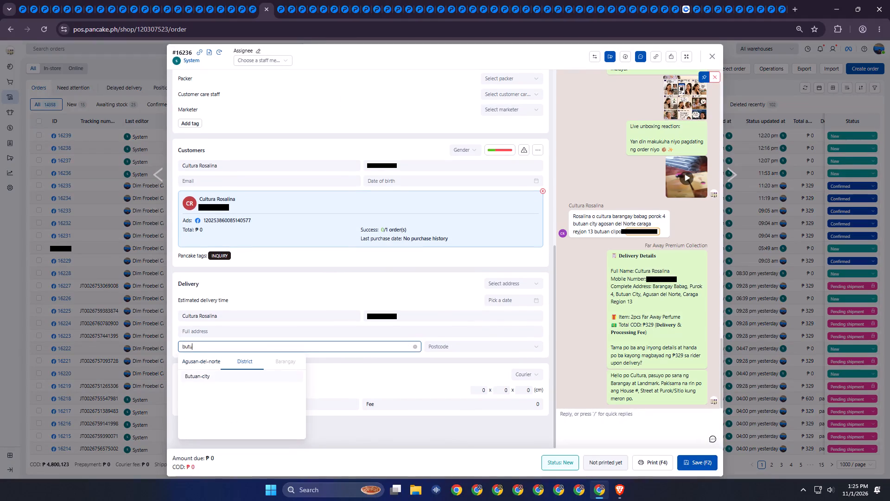
{"action": "key", "text": "Return"}
{"action": "type", "text": "baba"}
{"action": "key", "text": "Return"}
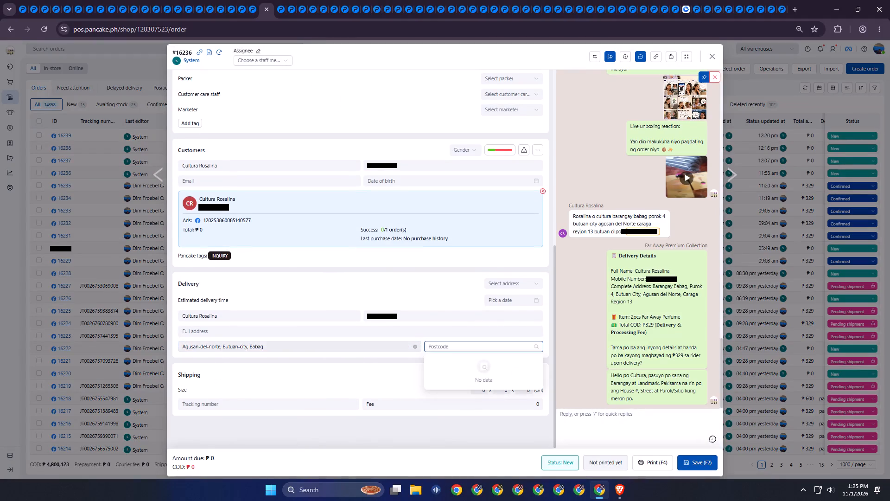
{"action": "left_click", "coordinate": [324, 330]}
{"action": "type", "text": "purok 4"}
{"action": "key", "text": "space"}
{"action": "left_click", "coordinate": [198, 120]}
{"action": "left_click", "coordinate": [208, 135]}
{"action": "key", "text": "r"}
{"action": "key", "text": "e"}
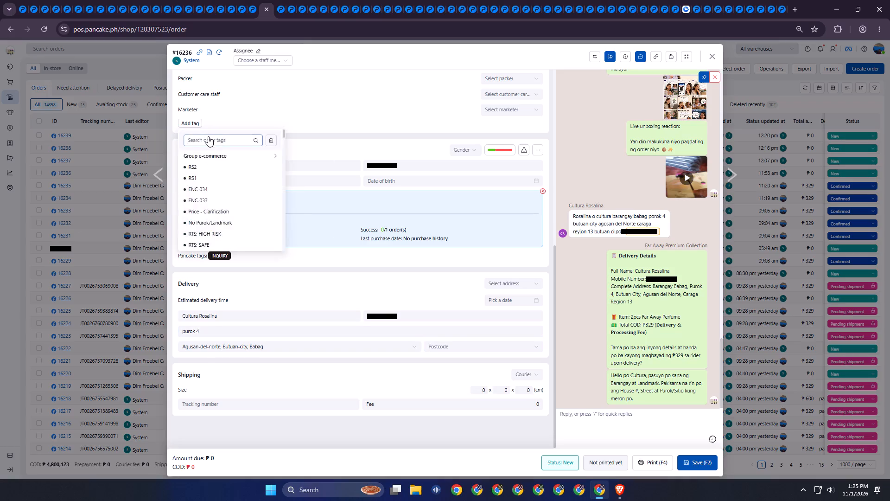
{"action": "key", "text": "a"}
{"action": "key", "text": "d"}
{"action": "left_click", "coordinate": [216, 154]}
Add 2PC Far Away Eau De Perfume 50ml w/ Flat Chain Necklace to order #16236.
{"action": "scroll", "coordinate": [416, 193], "scroll_direction": "up", "scroll_amount": 7}
{"action": "left_click", "coordinate": [421, 105]}
{"action": "key", "text": "space"}
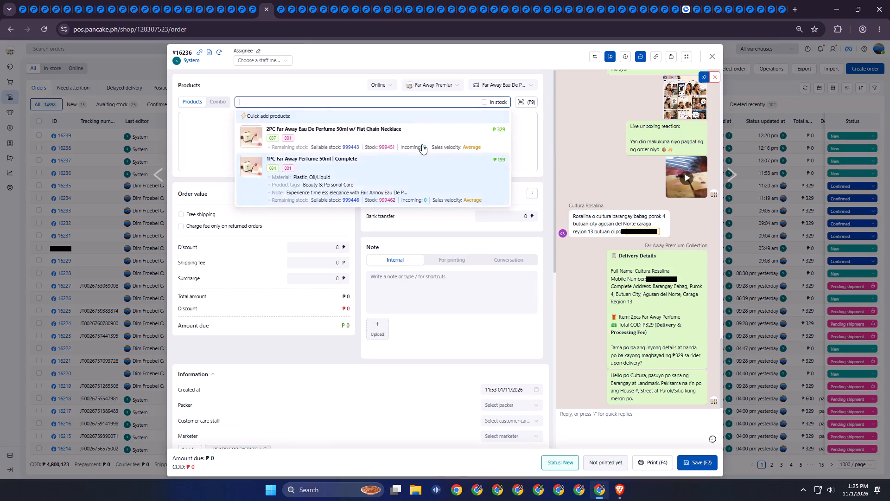
{"action": "left_click", "coordinate": [421, 141]}
{"action": "left_click_drag", "start_coordinate": [605, 304], "coordinate": [609, 310]}
{"action": "scroll", "coordinate": [437, 357], "scroll_direction": "down", "scroll_amount": 6}
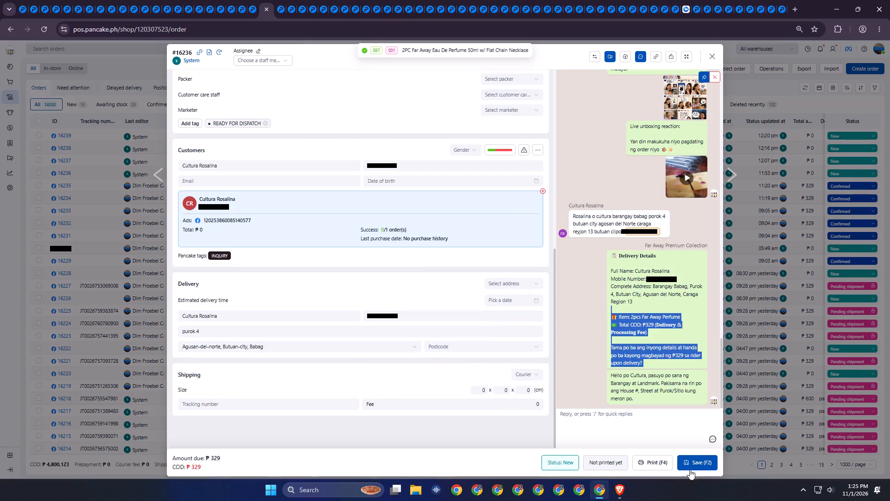
{"action": "left_click", "coordinate": [674, 385]}
{"action": "left_click", "coordinate": [153, 178]}
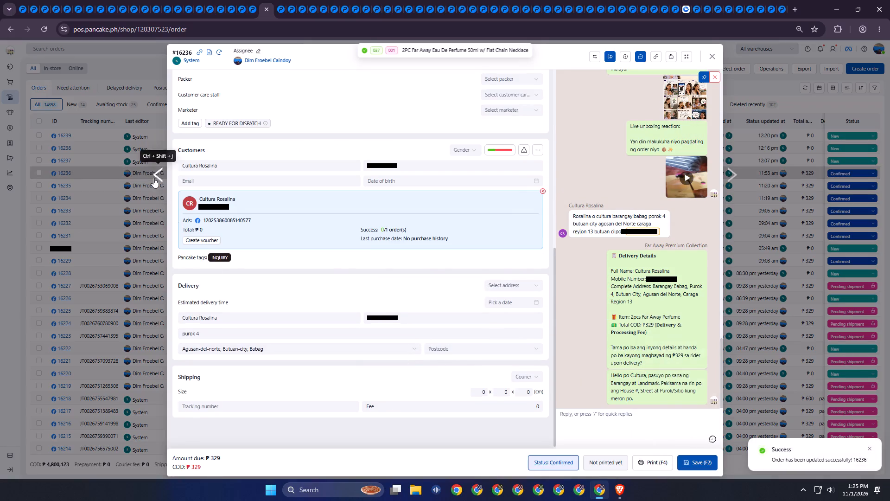
{"action": "scroll", "coordinate": [629, 330], "scroll_direction": "up", "scroll_amount": 5}
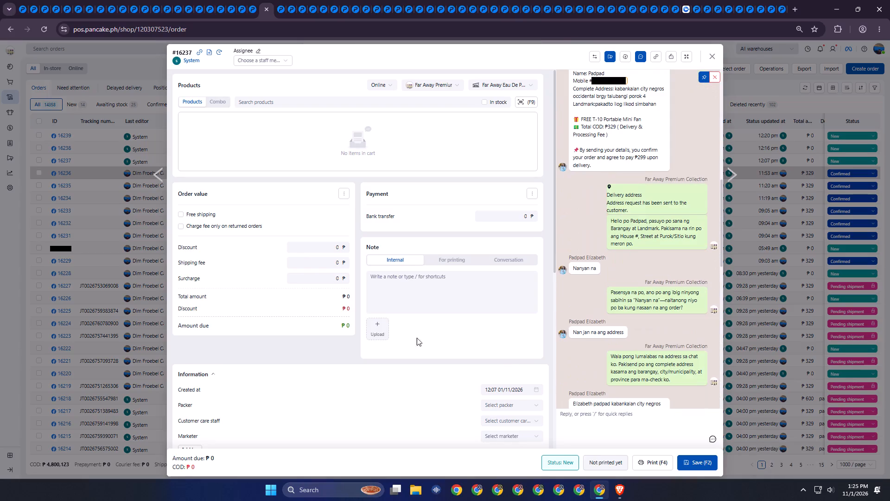
{"action": "scroll", "coordinate": [348, 337], "scroll_direction": "down", "scroll_amount": 5}
{"action": "scroll", "coordinate": [627, 319], "scroll_direction": "down", "scroll_amount": 1}
{"action": "scroll", "coordinate": [438, 339], "scroll_direction": "down", "scroll_amount": 4}
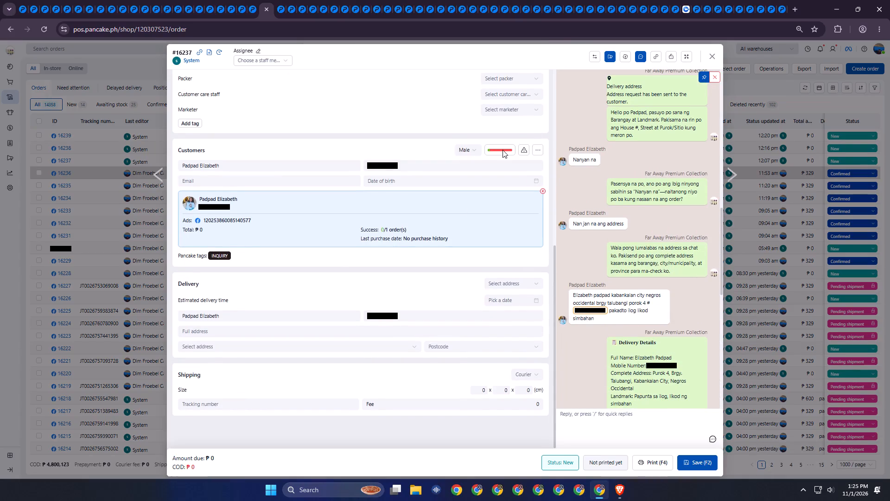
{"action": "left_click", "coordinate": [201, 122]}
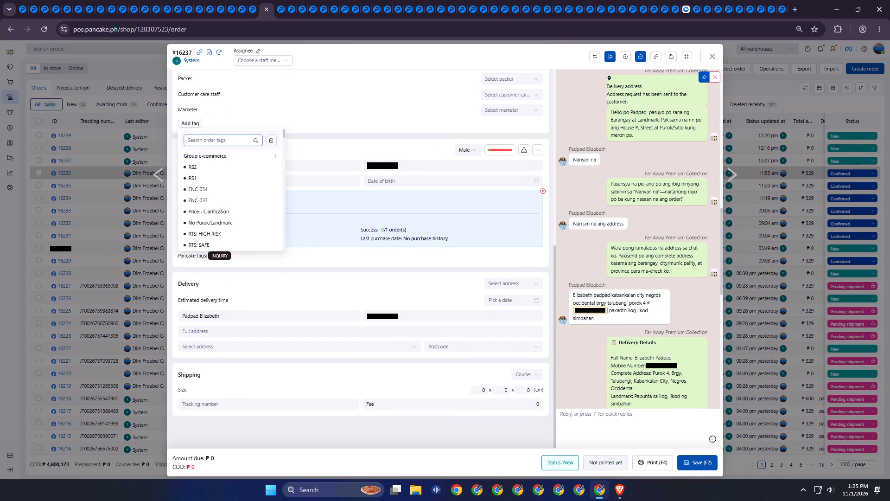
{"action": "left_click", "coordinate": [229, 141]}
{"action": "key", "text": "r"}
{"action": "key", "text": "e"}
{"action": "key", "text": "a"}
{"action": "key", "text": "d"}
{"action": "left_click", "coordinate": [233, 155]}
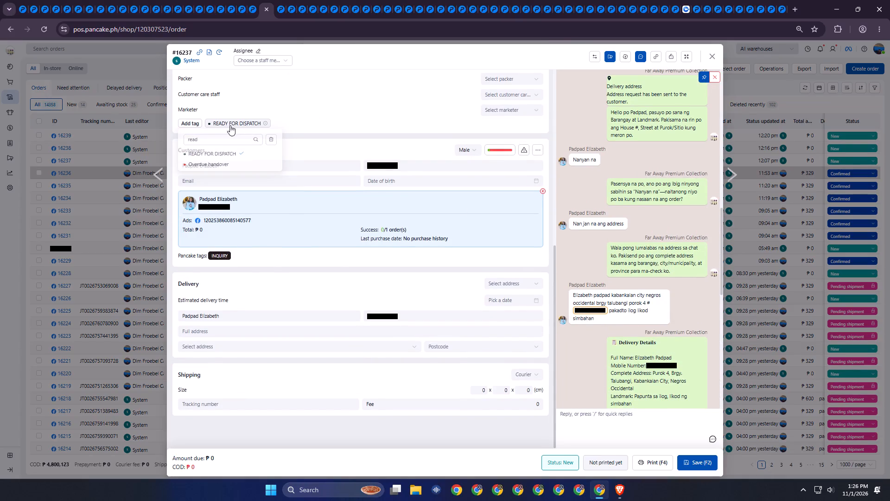
{"action": "left_click", "coordinate": [182, 123]}
{"action": "left_click", "coordinate": [208, 143]}
{"action": "key", "text": "r"}
{"action": "key", "text": "d"}
{"action": "key", "text": "e"}
{"action": "key", "text": "r"}
{"action": "left_click", "coordinate": [210, 155]}
{"action": "left_click", "coordinate": [232, 85]}
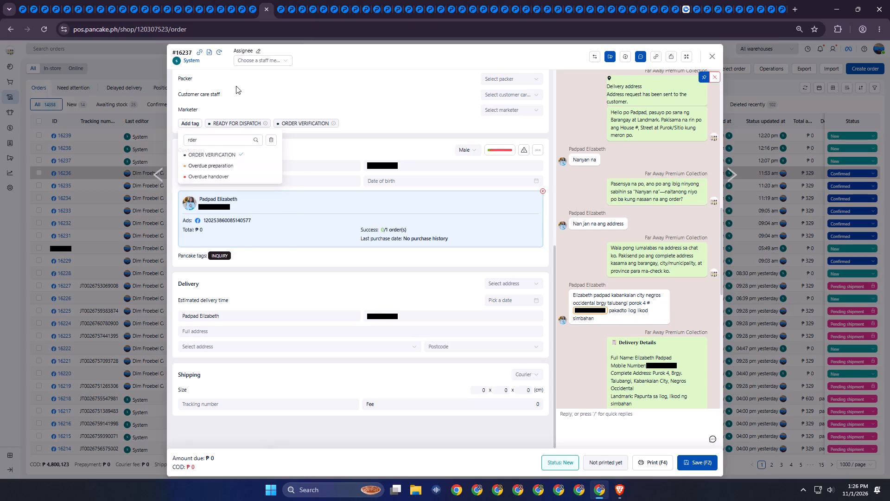
{"action": "left_click", "coordinate": [265, 123]}
{"action": "left_click", "coordinate": [381, 103]}
{"action": "key", "text": "F2"}
{"action": "key", "text": "F2"}
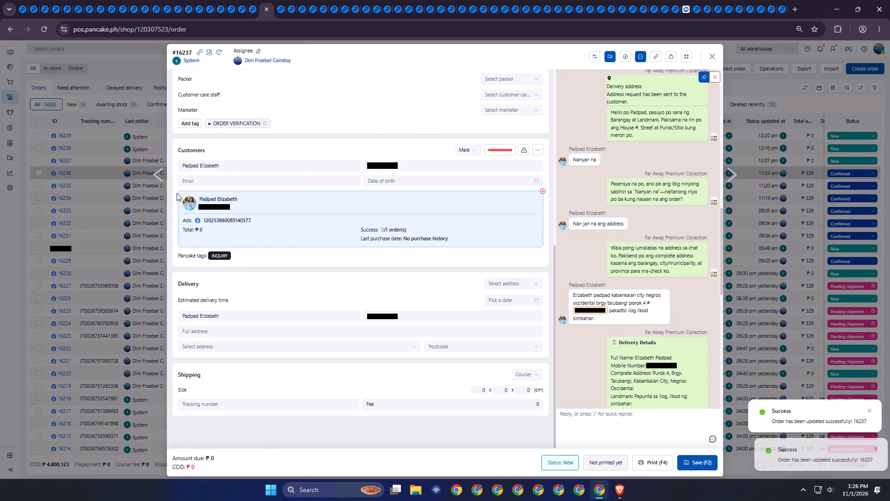
{"action": "left_click", "coordinate": [160, 173]}
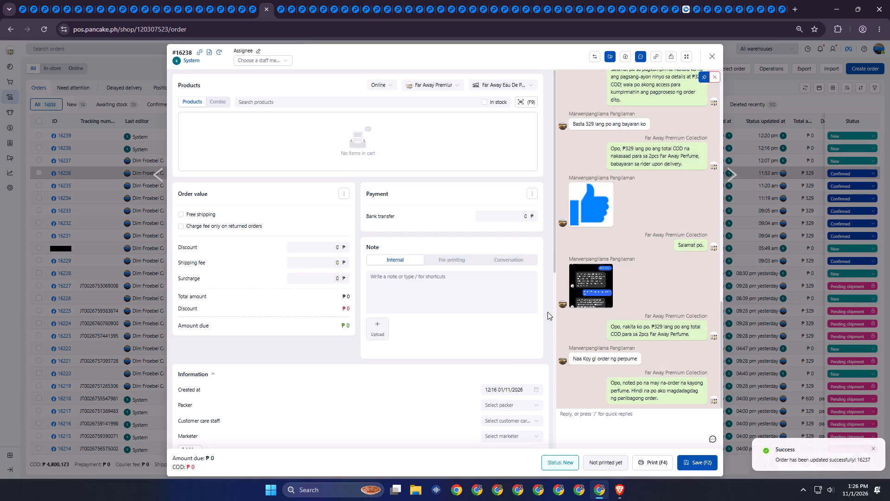
{"action": "scroll", "coordinate": [427, 324], "scroll_direction": "down", "scroll_amount": 4}
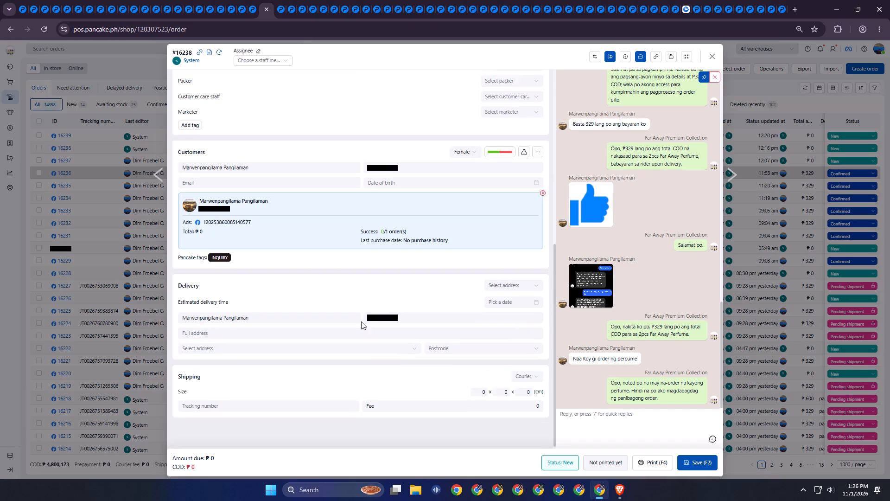
{"action": "scroll", "coordinate": [361, 321], "scroll_direction": "down", "scroll_amount": 2}
{"action": "scroll", "coordinate": [633, 305], "scroll_direction": "up", "scroll_amount": 3}
{"action": "scroll", "coordinate": [348, 326], "scroll_direction": "down", "scroll_amount": 7}
{"action": "left_click", "coordinate": [291, 345]}
{"action": "key", "text": "d"}
{"action": "type", "text": "ava"}
{"action": "key", "text": "Down"}
{"action": "key", "text": "Down"}
{"action": "key", "text": "Return"}
{"action": "type", "text": "city"}
{"action": "key", "text": "Return"}
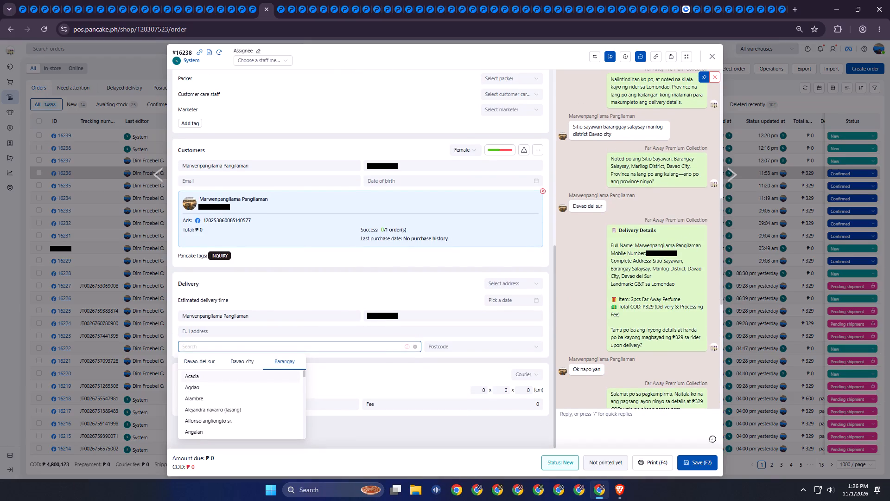
{"action": "key", "text": "a"}
{"action": "key", "text": "BackSpace"}
{"action": "key", "text": "BackSpace"}
{"action": "type", "text": "m,ar"}
{"action": "key", "text": "BackSpace"}
{"action": "key", "text": "ctrl+a"}
{"action": "key", "text": "ctrl+BackSpace"}
{"action": "type", "text": "mari"}
{"action": "key", "text": "Return"}
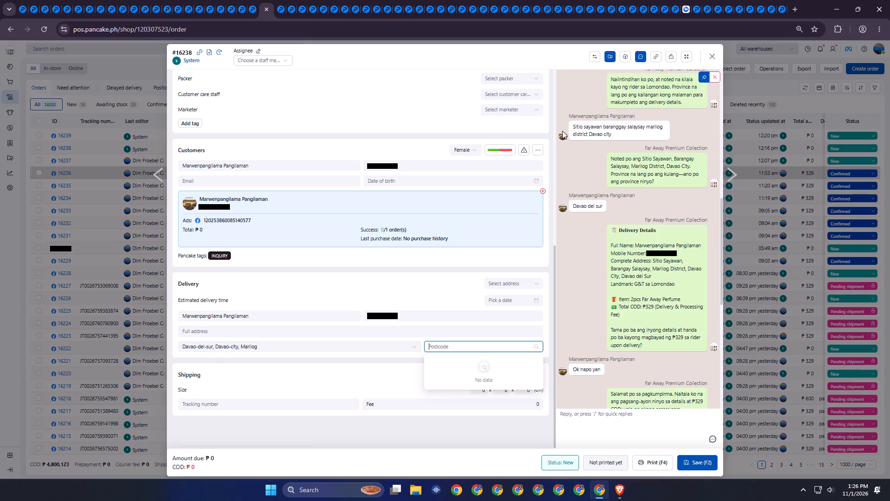
{"action": "left_click_drag", "start_coordinate": [562, 131], "coordinate": [597, 126]}
{"action": "double_click", "coordinate": [602, 127]}
{"action": "left_click", "coordinate": [588, 127]}
{"action": "left_click_drag", "start_coordinate": [571, 125], "coordinate": [600, 128]}
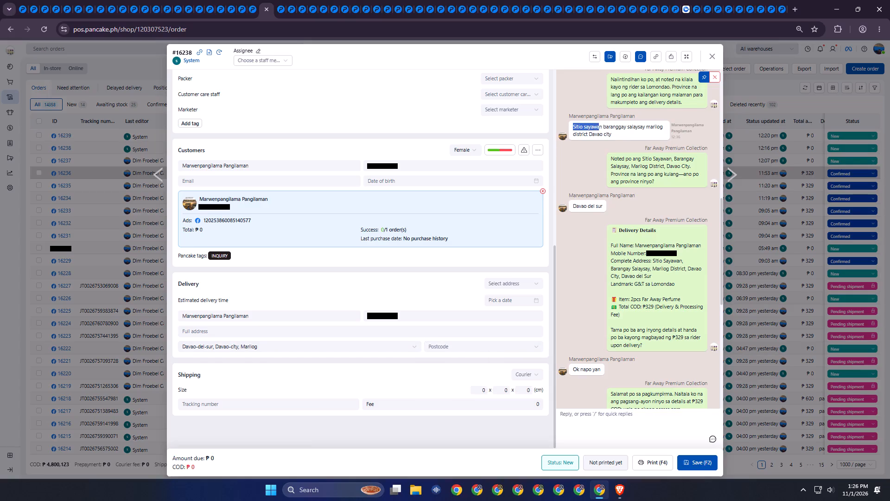
{"action": "left_click_drag", "start_coordinate": [600, 128], "coordinate": [603, 128]}
{"action": "key", "text": "ctrl+c"}
{"action": "key", "text": "ctrl+c"}
{"action": "key", "text": "ctrl+c"}
{"action": "left_click", "coordinate": [238, 333]}
{"action": "key", "text": "ctrl+v"}
{"action": "key", "text": "space"}
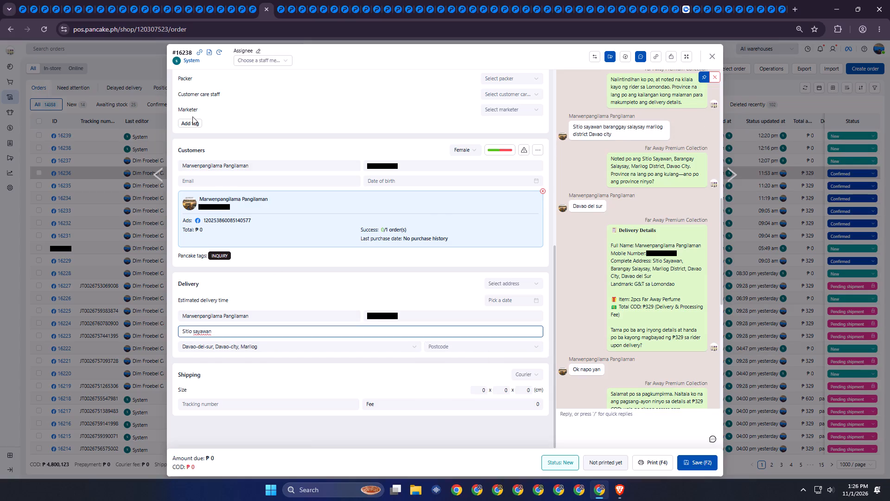
{"action": "left_click", "coordinate": [192, 119]}
{"action": "left_click", "coordinate": [208, 141]}
{"action": "key", "text": "r"}
{"action": "key", "text": "e"}
{"action": "key", "text": "a"}
{"action": "key", "text": "d"}
{"action": "left_click", "coordinate": [212, 154]}
{"action": "scroll", "coordinate": [358, 180], "scroll_direction": "up", "scroll_amount": 6}
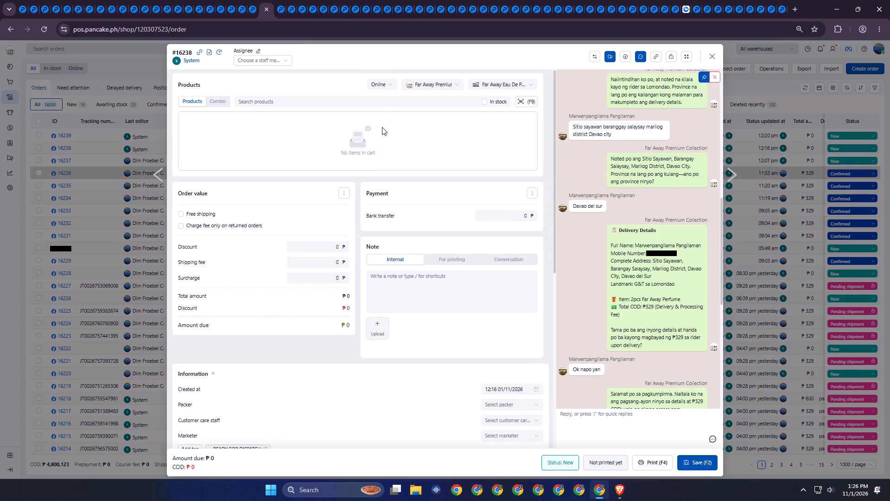
{"action": "left_click", "coordinate": [381, 105]}
{"action": "key", "text": "space"}
{"action": "left_click", "coordinate": [442, 135]}
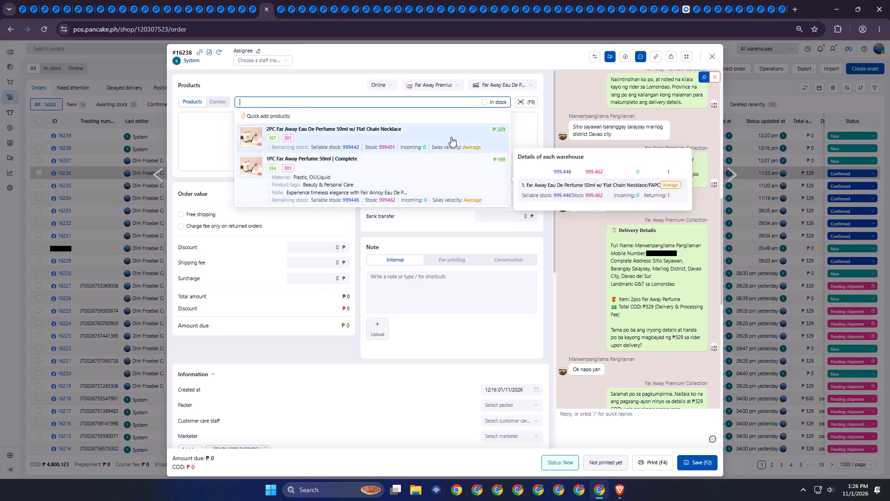
{"action": "left_click", "coordinate": [622, 268]}
{"action": "left_click", "coordinate": [680, 385]}
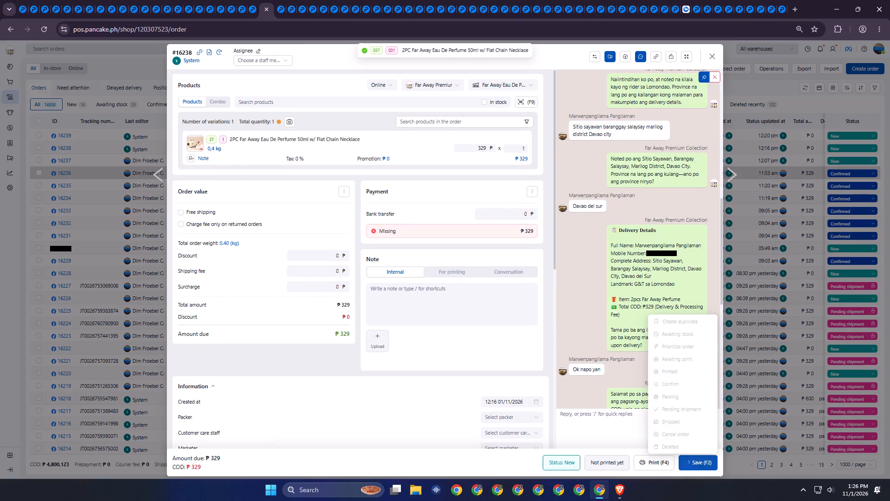
{"action": "scroll", "coordinate": [229, 280], "scroll_direction": "up", "scroll_amount": 5}
{"action": "left_click", "coordinate": [156, 173]}
{"action": "scroll", "coordinate": [339, 295], "scroll_direction": "down", "scroll_amount": 4}
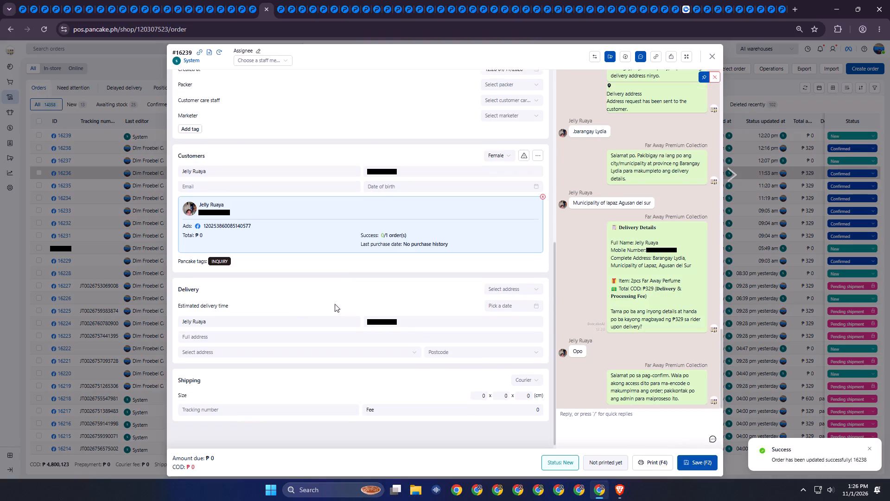
{"action": "scroll", "coordinate": [335, 304], "scroll_direction": "down", "scroll_amount": 3}
{"action": "left_click", "coordinate": [231, 345]}
{"action": "type", "text": "aguas"}
{"action": "key", "text": "BackSpace"}
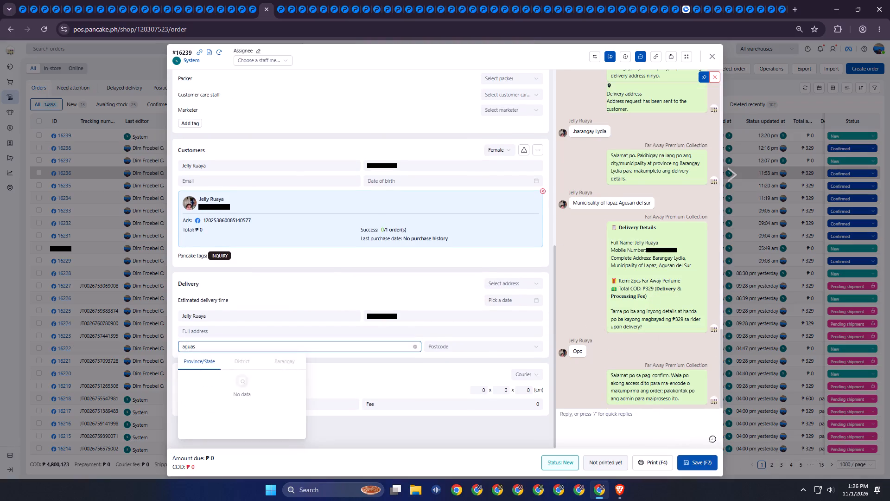
{"action": "key", "text": "BackSpace"}
{"action": "type", "text": "sa"}
{"action": "key", "text": "Down"}
{"action": "key", "text": "Return"}
{"action": "type", "text": "paz"}
{"action": "key", "text": "Return"}
{"action": "type", "text": "dia"}
{"action": "key", "text": "Return"}
{"action": "left_click", "coordinate": [256, 330]}
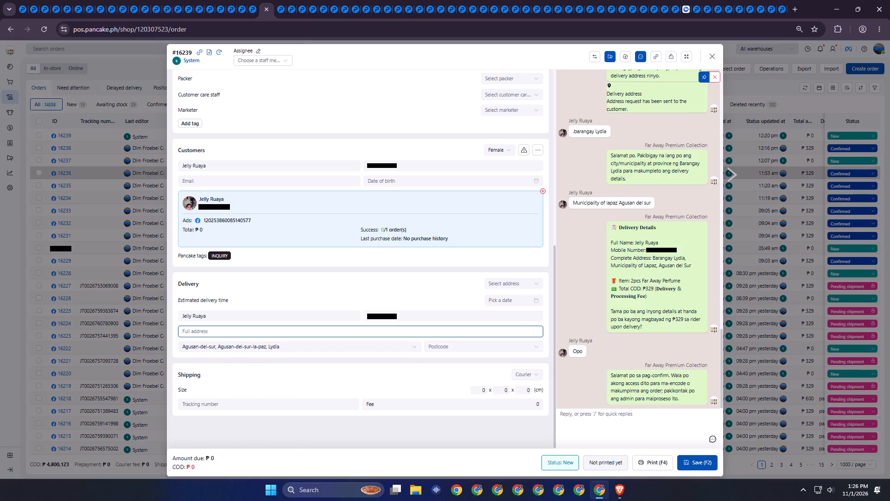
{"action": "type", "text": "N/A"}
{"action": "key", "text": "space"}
{"action": "left_click", "coordinate": [193, 124]}
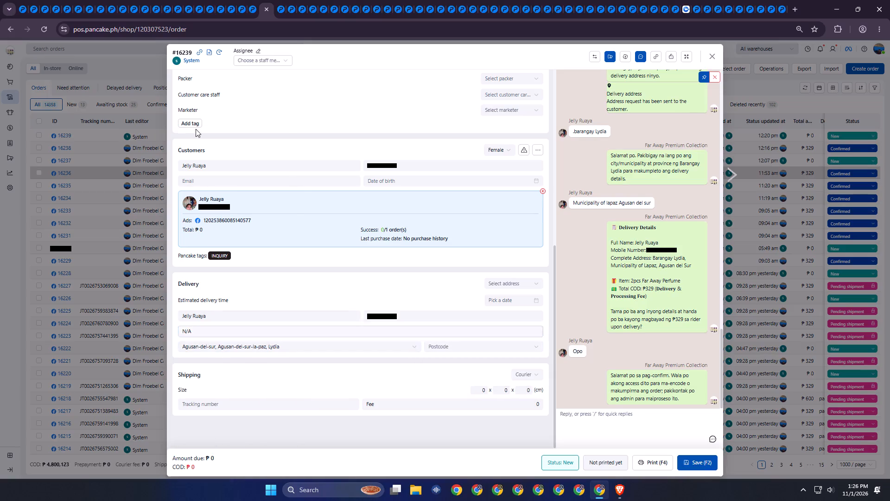
{"action": "left_click", "coordinate": [202, 138]}
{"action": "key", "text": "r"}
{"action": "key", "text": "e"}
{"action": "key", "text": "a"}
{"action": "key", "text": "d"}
{"action": "left_click", "coordinate": [207, 153]}
{"action": "scroll", "coordinate": [334, 155], "scroll_direction": "up", "scroll_amount": 6}
{"action": "left_click", "coordinate": [343, 106]}
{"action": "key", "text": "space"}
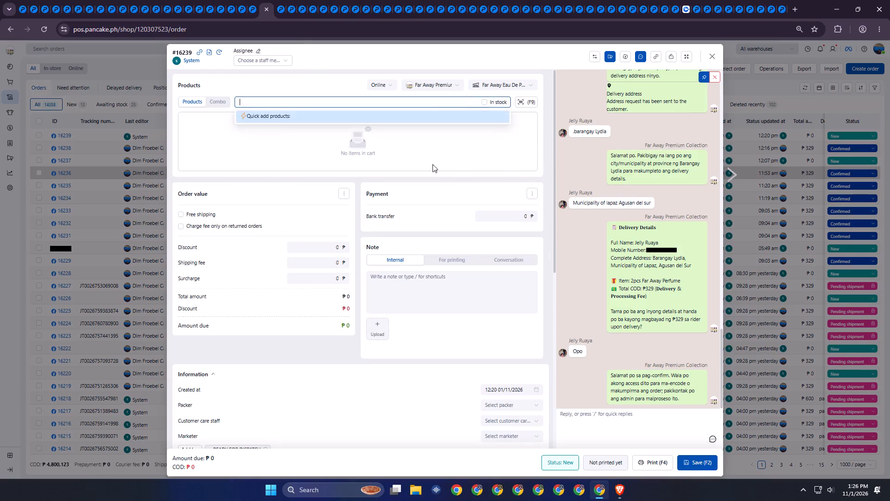
{"action": "left_click", "coordinate": [445, 130]}
{"action": "left_click", "coordinate": [584, 260]}
{"action": "scroll", "coordinate": [356, 299], "scroll_direction": "down", "scroll_amount": 5}
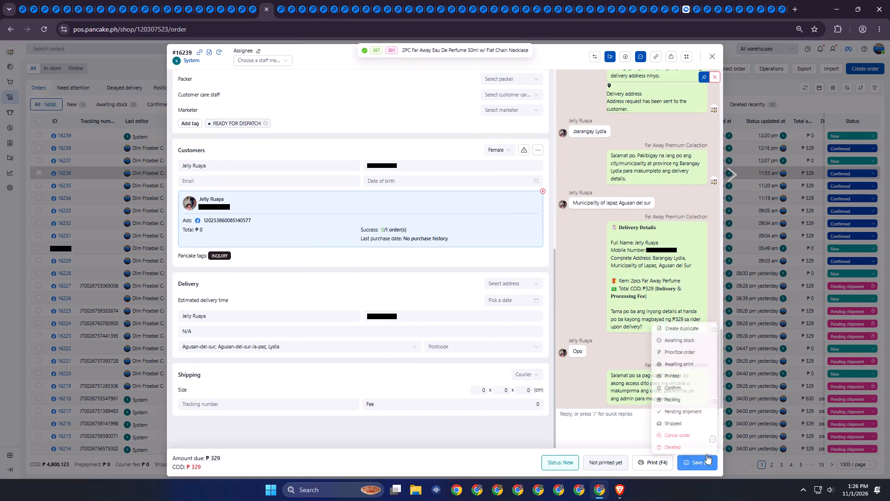
{"action": "left_click", "coordinate": [679, 385]}
{"action": "left_click", "coordinate": [604, 348]}
{"action": "key", "text": "Escape"}
{"action": "left_click", "coordinate": [0, 329]}
{"action": "scroll", "coordinate": [55, 244], "scroll_direction": "up", "scroll_amount": 4}
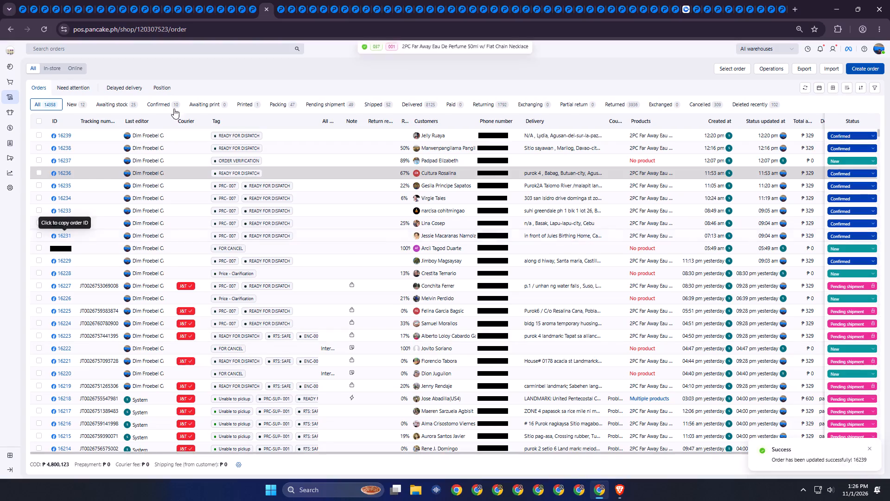
Check the order lists of the last open shops for new orders.
{"action": "left_click", "coordinate": [784, 6]}
{"action": "key", "text": "ctrl+shift+Tab"}
{"action": "key", "text": "ctrl+shift+Tab"}
{"action": "key", "text": "ctrl+shift+Tab"}
{"action": "key", "text": "ctrl+shift+Tab"}
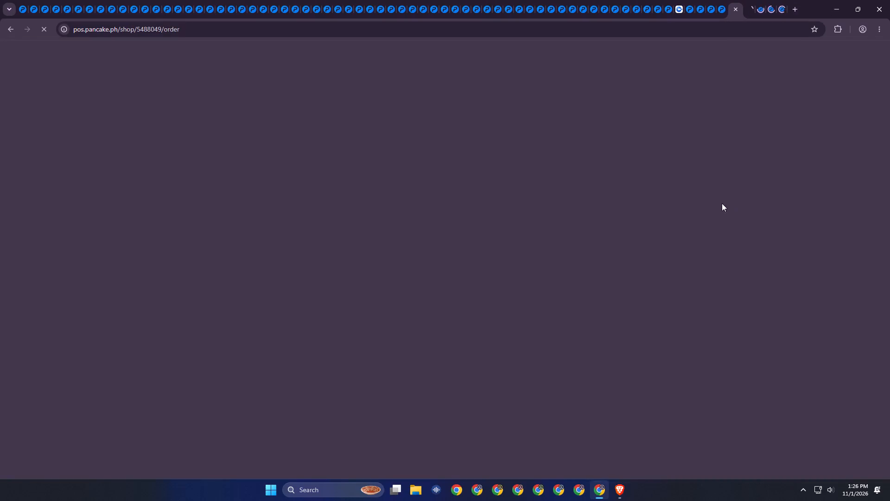
Switch to Facebook in Brave and send "410 lang haah" in the HAHAHAHAHA group chat.
{"action": "key", "text": "alt+Tab"}
{"action": "left_click", "coordinate": [559, 267], "text": "alt"}
{"action": "left_click", "coordinate": [179, 135]}
{"action": "left_click", "coordinate": [200, 135]}
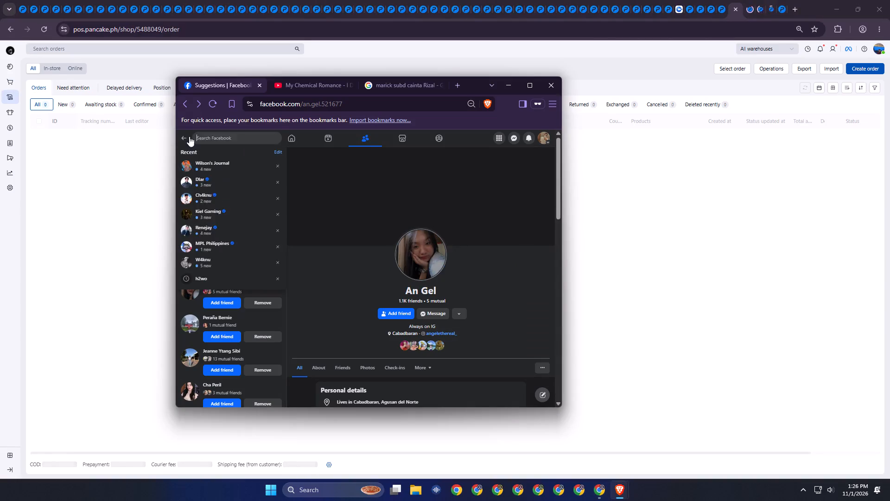
{"action": "double_click", "coordinate": [188, 136]}
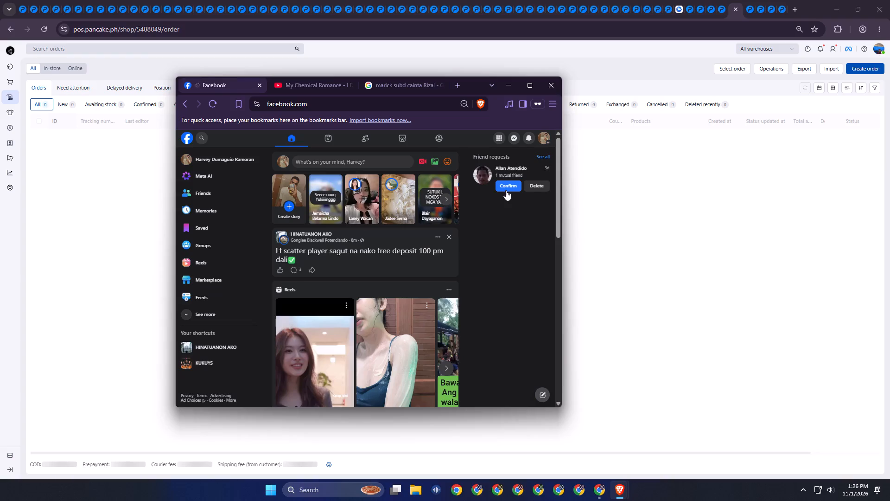
{"action": "left_click", "coordinate": [514, 138]}
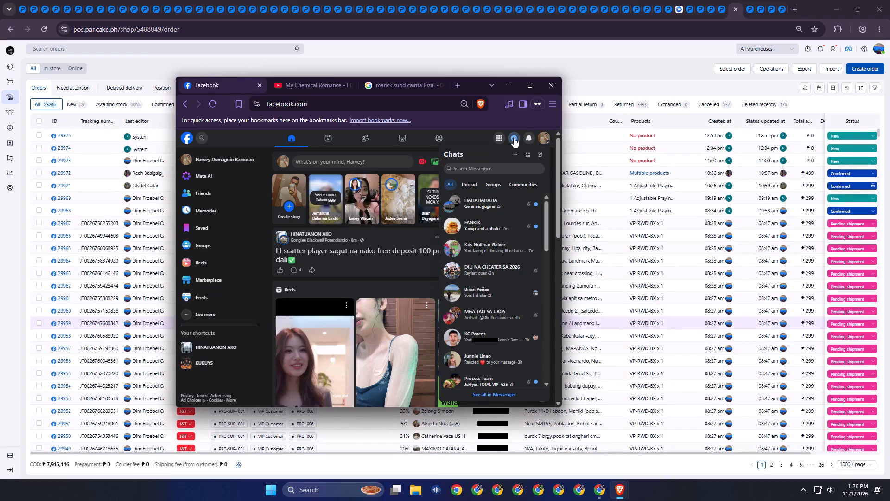
{"action": "left_click", "coordinate": [498, 205]}
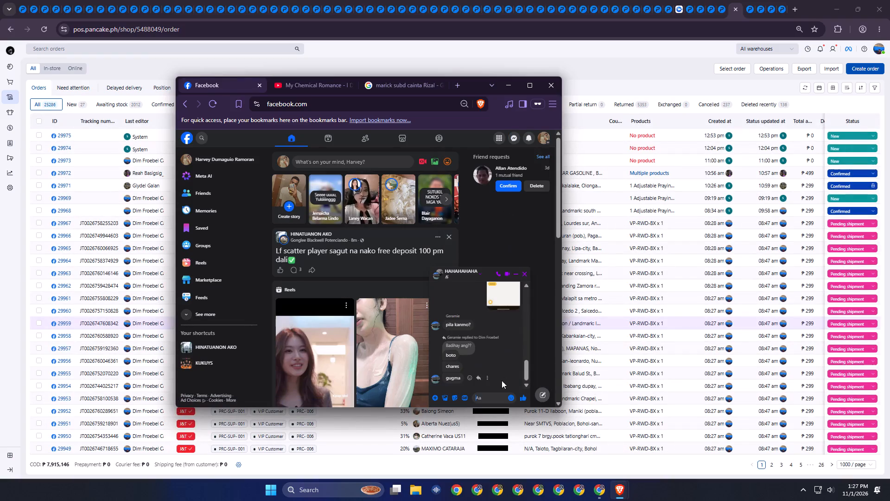
{"action": "left_click", "coordinate": [495, 397]}
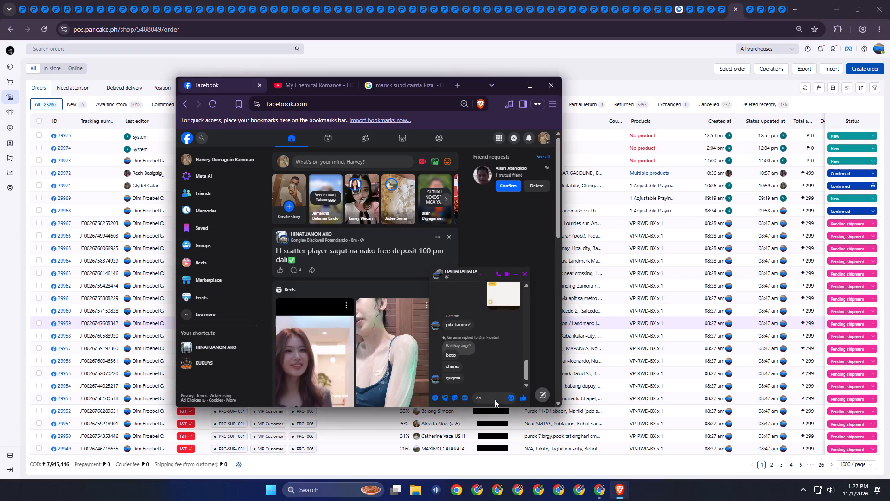
{"action": "left_click", "coordinate": [495, 399]}
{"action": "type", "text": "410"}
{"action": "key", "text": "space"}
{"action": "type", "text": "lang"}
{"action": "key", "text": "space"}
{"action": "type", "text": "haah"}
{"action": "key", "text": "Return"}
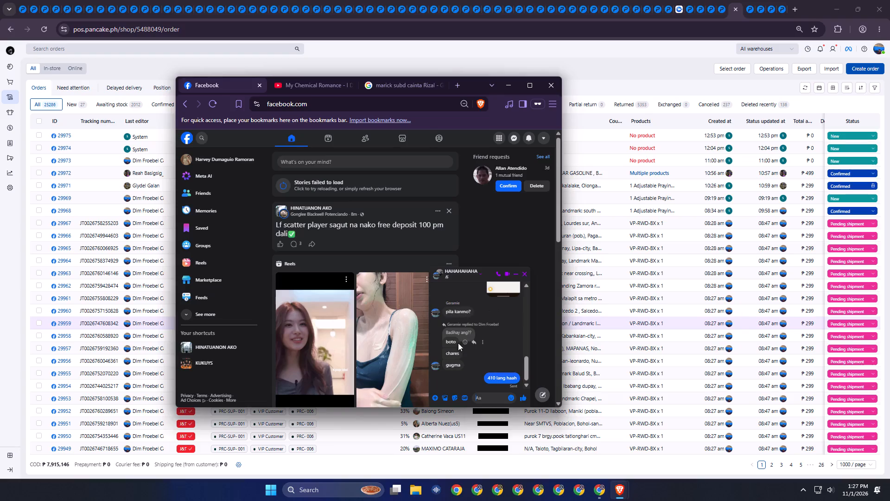
Go back to the shops in Chrome and look through their order lists for new orders to process.
{"action": "left_click", "coordinate": [0, 322]}
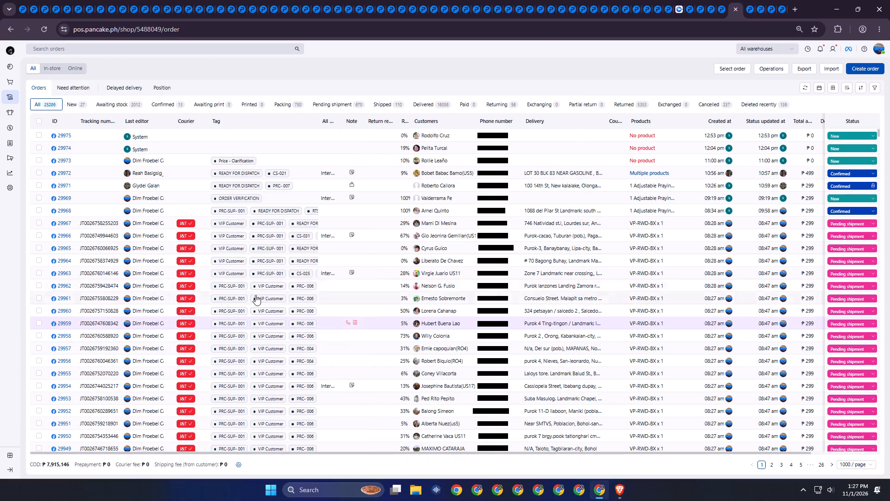
{"action": "key", "text": "ctrl+shift+Tab"}
{"action": "key", "text": "ctrl+shift+Tab"}
{"action": "key", "text": "ctrl+shift+Tab"}
{"action": "key", "text": "ctrl+Tab"}
{"action": "key", "text": "ctrl+Tab"}
{"action": "key", "text": "ctrl+Tab"}
{"action": "key", "text": "ctrl+Tab"}
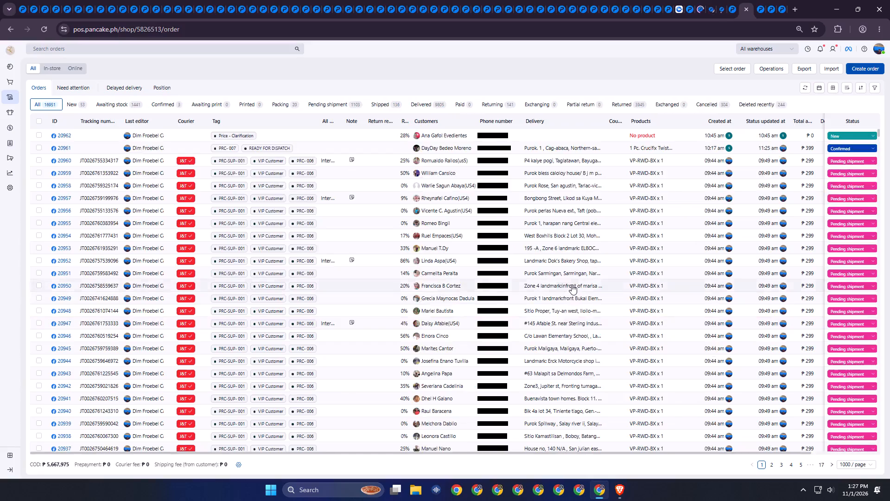
{"action": "key", "text": "ctrl+Tab"}
{"action": "key", "text": "ctrl+Tab"}
{"action": "key", "text": "ctrl+Tab"}
{"action": "key", "text": "ctrl+shift+Tab"}
Switch to the HAHAHAHAHA chat in Brave and review the shared message-preview image and the recent replies.
{"action": "key", "text": "alt+Tab"}
{"action": "scroll", "coordinate": [489, 333], "scroll_direction": "up", "scroll_amount": 1}
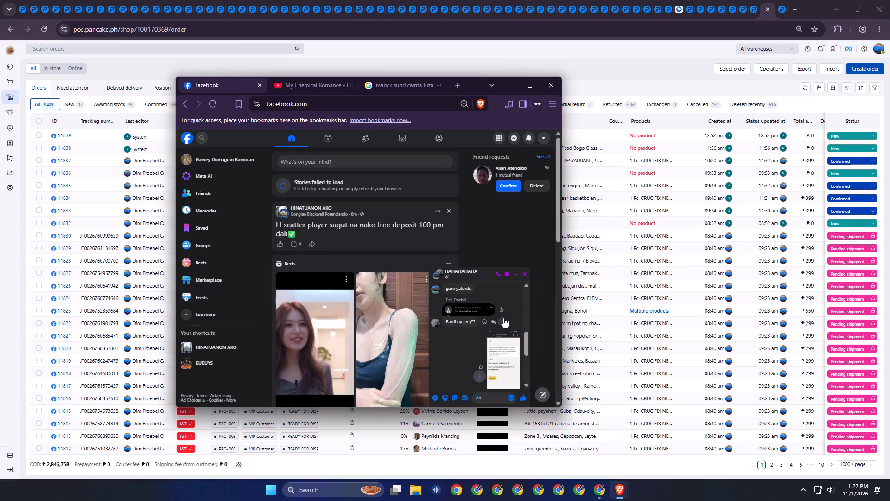
{"action": "left_click", "coordinate": [483, 311]}
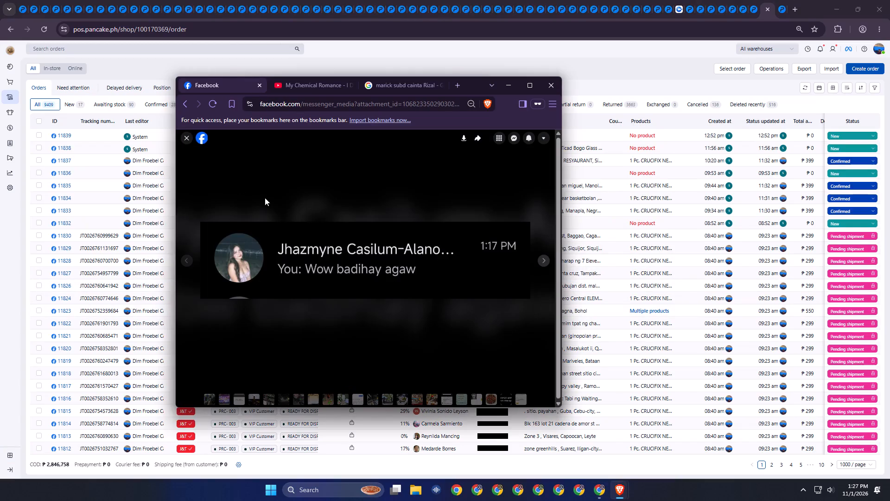
{"action": "left_click", "coordinate": [183, 137]}
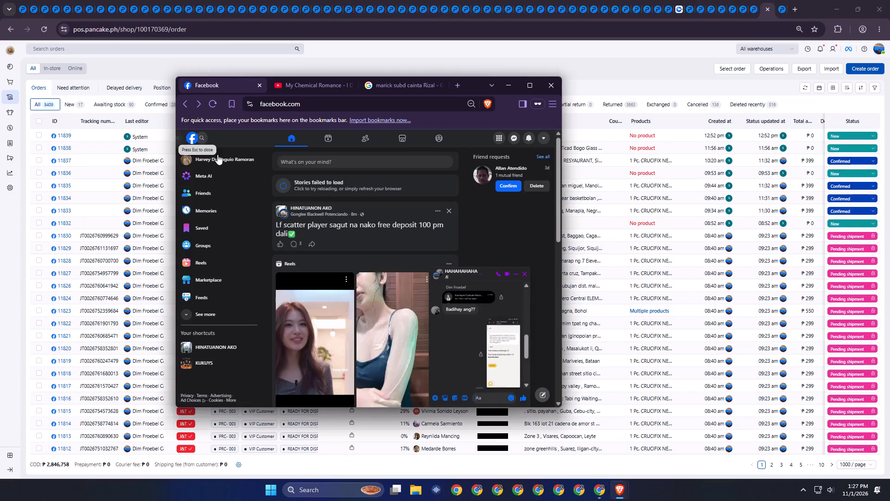
{"action": "left_click", "coordinate": [462, 296]}
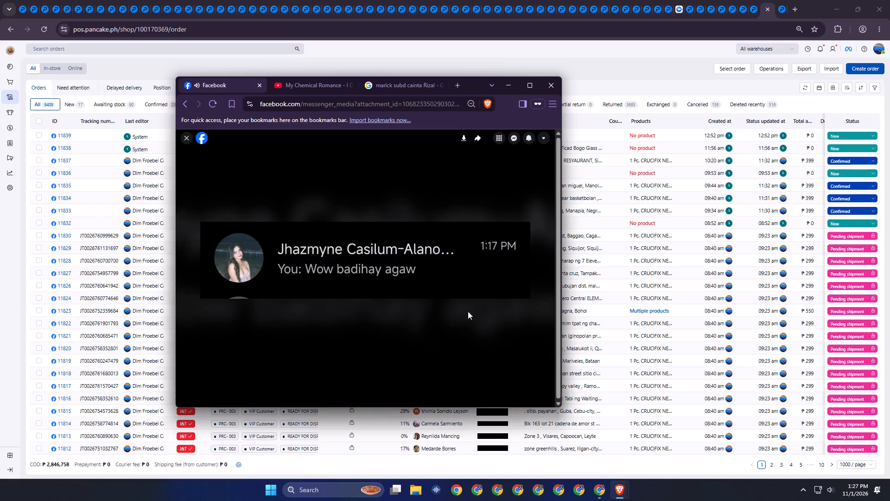
{"action": "key", "text": "Escape"}
{"action": "left_click_drag", "start_coordinate": [529, 345], "coordinate": [528, 357]}
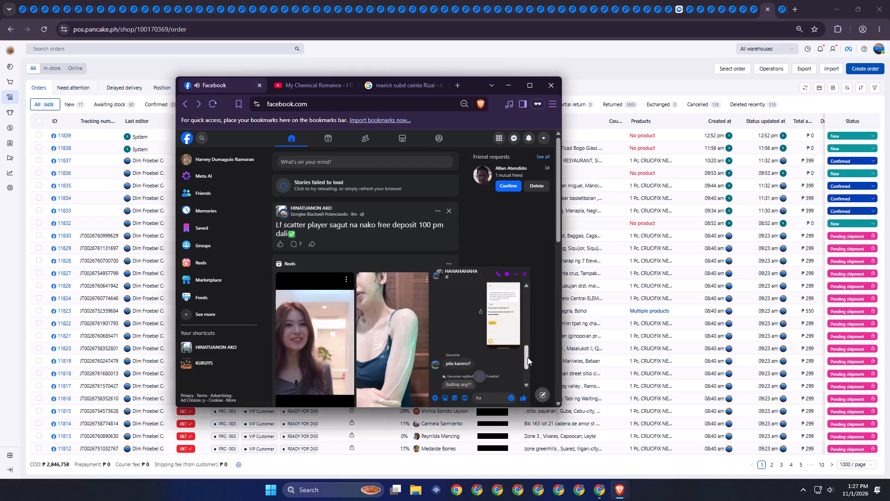
{"action": "left_click_drag", "start_coordinate": [528, 357], "coordinate": [531, 363]}
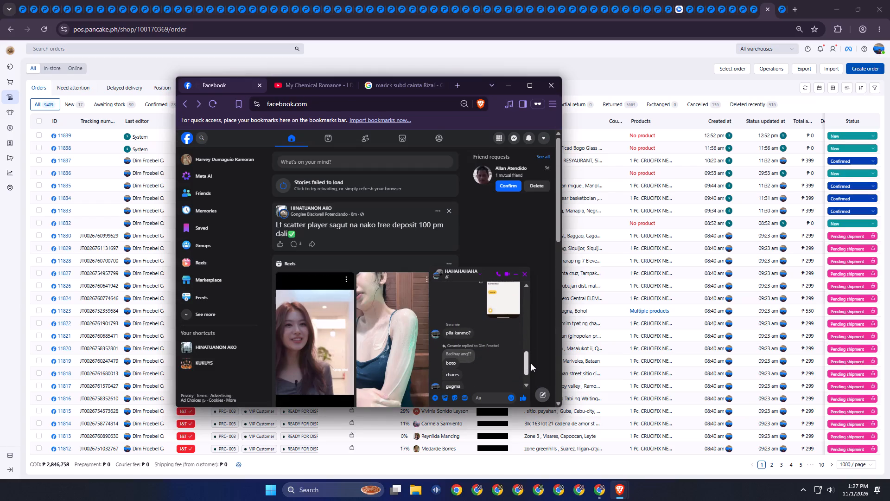
{"action": "left_click_drag", "start_coordinate": [531, 363], "coordinate": [531, 367]}
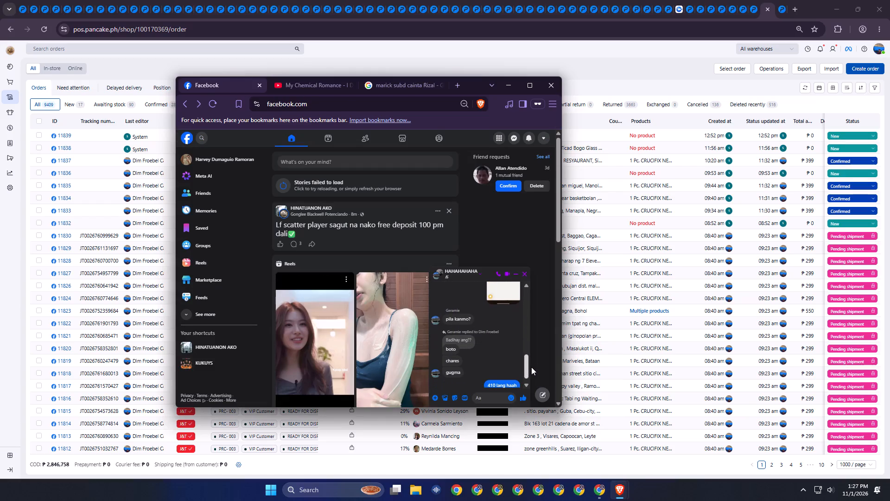
{"action": "left_click_drag", "start_coordinate": [531, 367], "coordinate": [532, 379]}
Return to Chrome and go backward through the shops' order lists, looking for new orders to process.
{"action": "key", "text": "alt+Tab"}
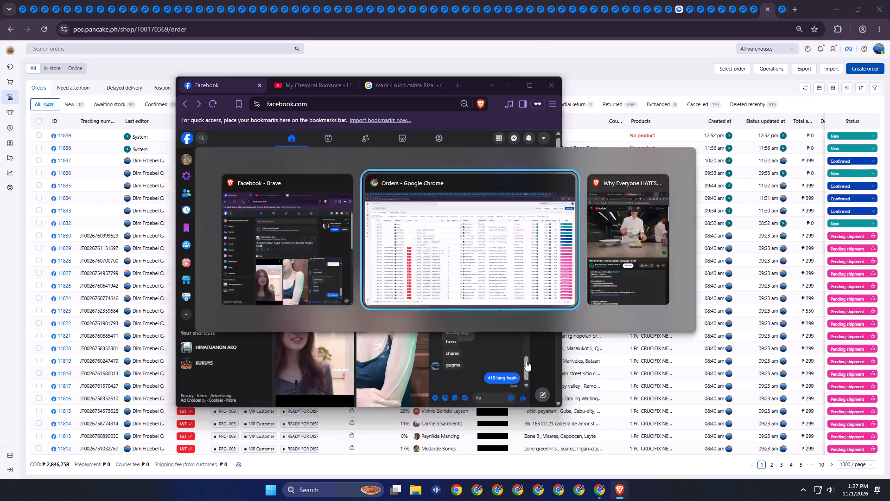
{"action": "left_click_drag", "start_coordinate": [6, 337], "coordinate": [15, 337]}
{"action": "key", "text": "ctrl+shift+Tab"}
{"action": "key", "text": "ctrl+shift+Tab"}
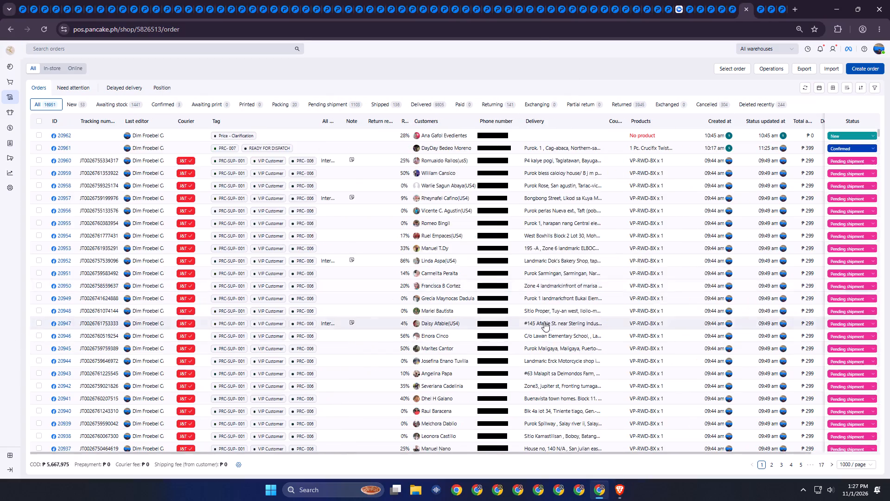
{"action": "key", "text": "ctrl+shift+Tab"}
{"action": "key", "text": "ctrl+shift+Tab"}
{"action": "key", "text": "ctrl+shift+Tab"}
{"action": "key", "text": "ctrl+Tab"}
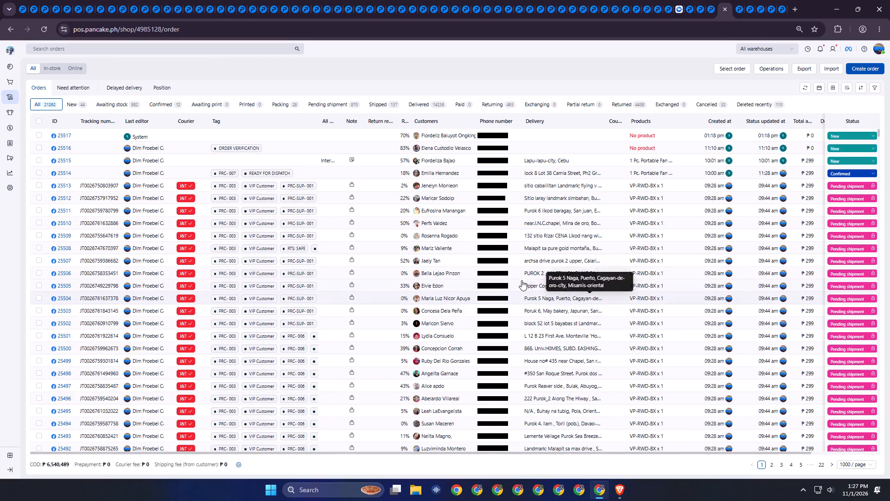
{"action": "key", "text": "ctrl+shift+Tab"}
{"action": "key", "text": "ctrl+shift+Tab"}
{"action": "key", "text": "ctrl+shift+Tab"}
{"action": "key", "text": "ctrl+shift+Tab"}
{"action": "key", "text": "ctrl+shift+Tab"}
{"action": "key", "text": "ctrl+shift+Tab"}
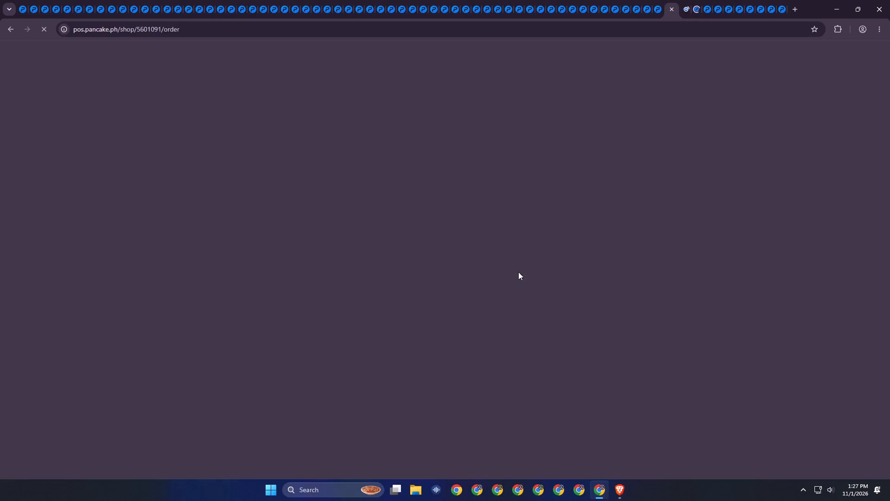
{"action": "key", "text": "ctrl+shift+Tab"}
{"action": "key", "text": "ctrl+Tab"}
{"action": "key", "text": "ctrl+Tab"}
{"action": "key", "text": "ctrl+Tab"}
{"action": "key", "text": "ctrl+Tab"}
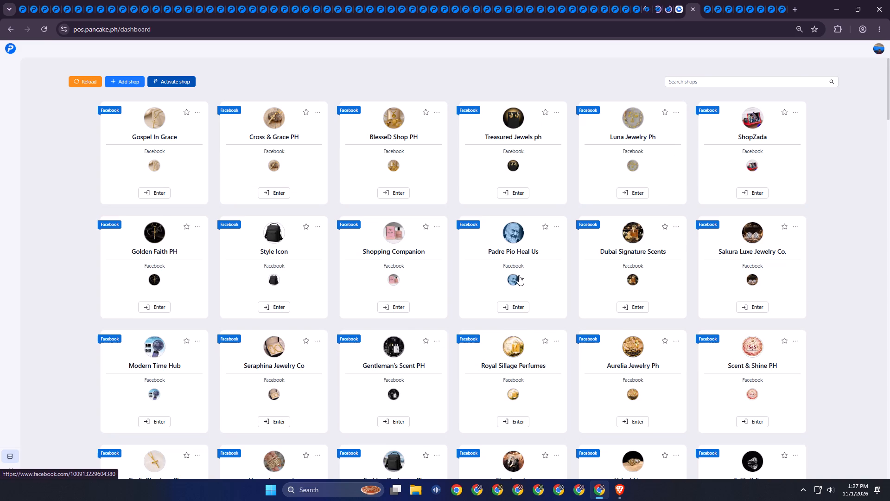
{"action": "key", "text": "ctrl+Tab"}
View the message-preview image in the HAHAHAHAHA chat in Brave again and read down to the latest message.
{"action": "key", "text": "alt+Tab"}
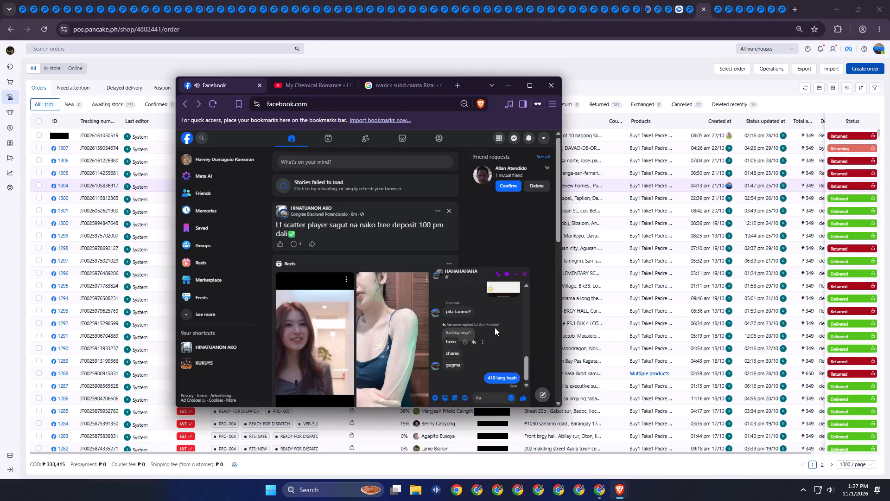
{"action": "scroll", "coordinate": [495, 328], "scroll_direction": "up", "scroll_amount": 1}
{"action": "left_click", "coordinate": [474, 308]}
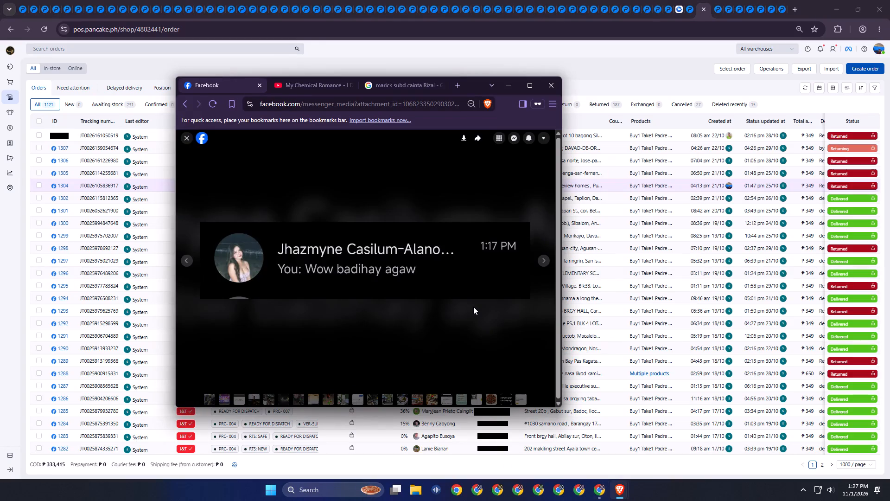
{"action": "key", "text": "Escape"}
{"action": "scroll", "coordinate": [487, 319], "scroll_direction": "down", "scroll_amount": 4}
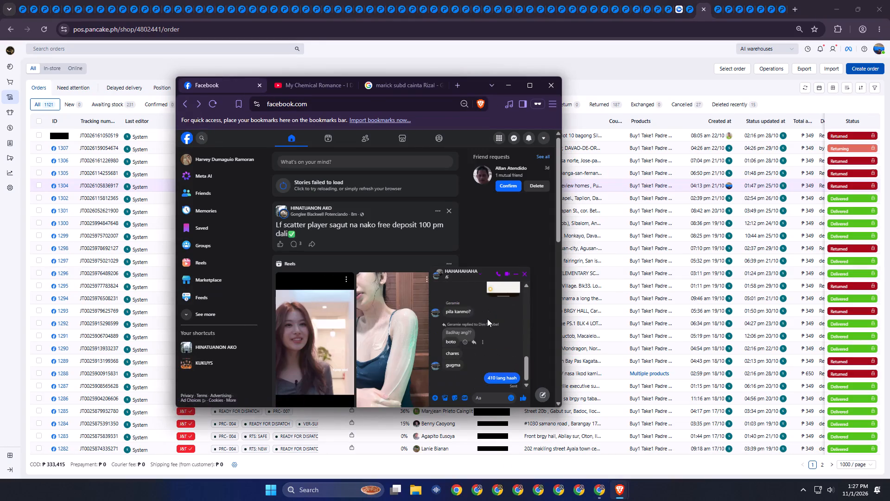
{"action": "scroll", "coordinate": [487, 319], "scroll_direction": "down", "scroll_amount": 5}
{"action": "scroll", "coordinate": [329, 336], "scroll_direction": "down", "scroll_amount": 5}
Switch back to Chrome and recheck the last shops' order lists and the earlier ones for unprocessed new orders.
{"action": "left_click", "coordinate": [1, 362]}
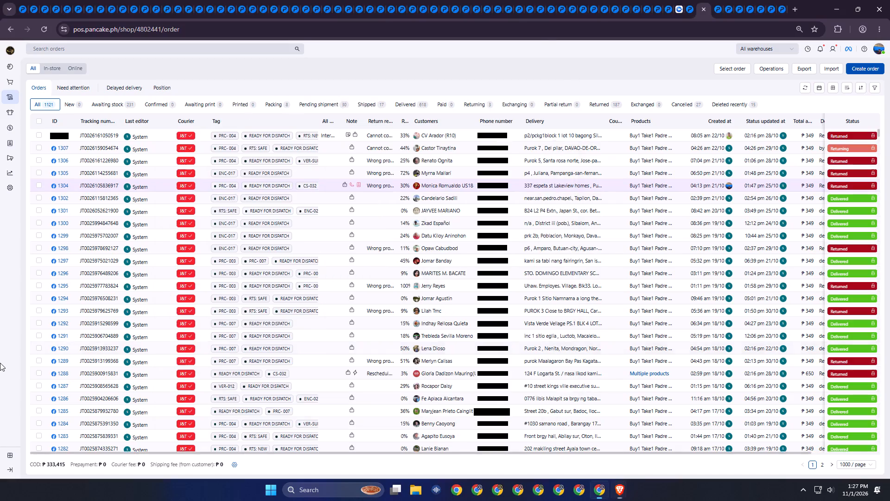
{"action": "key", "text": "ctrl+Tab"}
{"action": "key", "text": "ctrl+Tab"}
{"action": "key", "text": "ctrl+shift+Tab"}
{"action": "key", "text": "ctrl+Tab"}
{"action": "key", "text": "ctrl+Tab"}
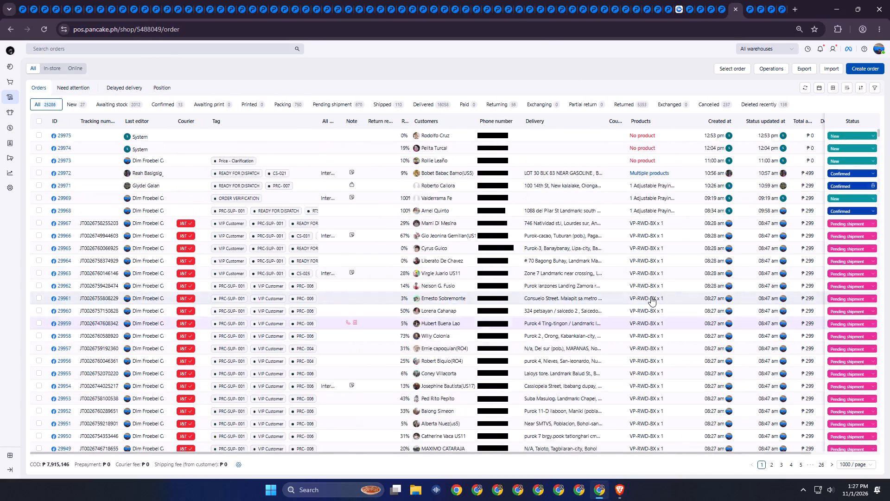
{"action": "key", "text": "ctrl+Tab"}
{"action": "key", "text": "ctrl+Tab"}
{"action": "key", "text": "ctrl+shift+Tab"}
{"action": "key", "text": "ctrl+shift+Tab"}
{"action": "key", "text": "ctrl+shift+Tab"}
{"action": "key", "text": "ctrl+shift+Tab"}
{"action": "key", "text": "ctrl+shift+Tab"}
{"action": "key", "text": "ctrl+shift+Tab"}
{"action": "key", "text": "ctrl+shift+Tab"}
{"action": "key", "text": "ctrl+shift+Tab"}
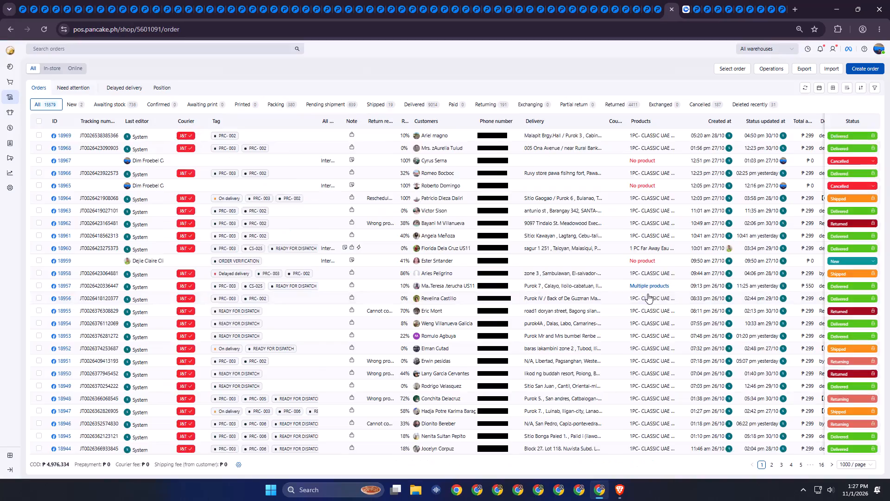
{"action": "key", "text": "ctrl+shift+Tab"}
{"action": "key", "text": "ctrl+shift+Tab"}
{"action": "key", "text": "ctrl+shift+Tab"}
{"action": "key", "text": "ctrl+shift+Tab"}
Close the Chrome window holding the shops' order lists.
{"action": "left_click", "coordinate": [889, 0]}
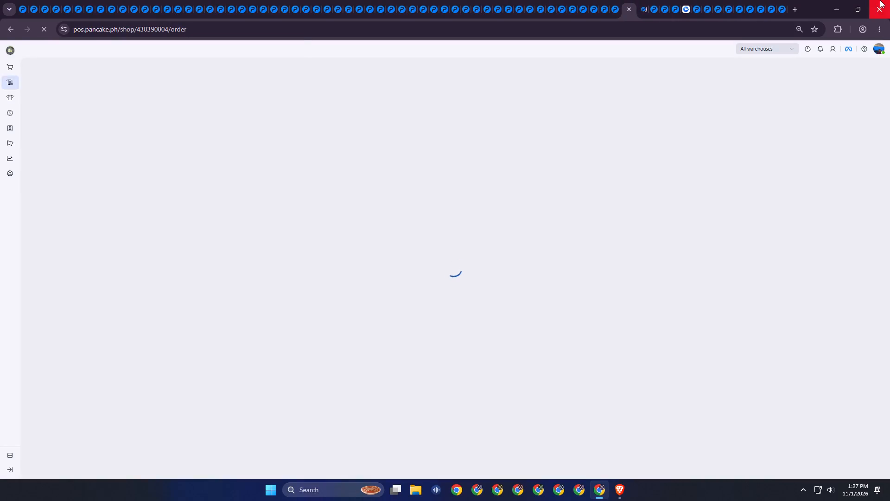
{"action": "left_click", "coordinate": [878, 11]}
Switch to the Brave window playing the YouTube video and close it with all its tabs.
{"action": "key", "text": "alt+Tab"}
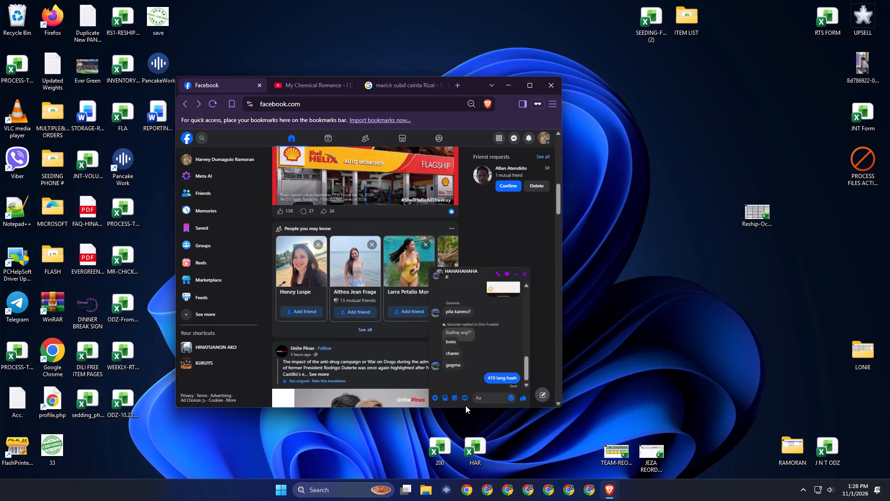
{"action": "key", "text": "alt+Tab"}
{"action": "left_click", "coordinate": [874, 27]}
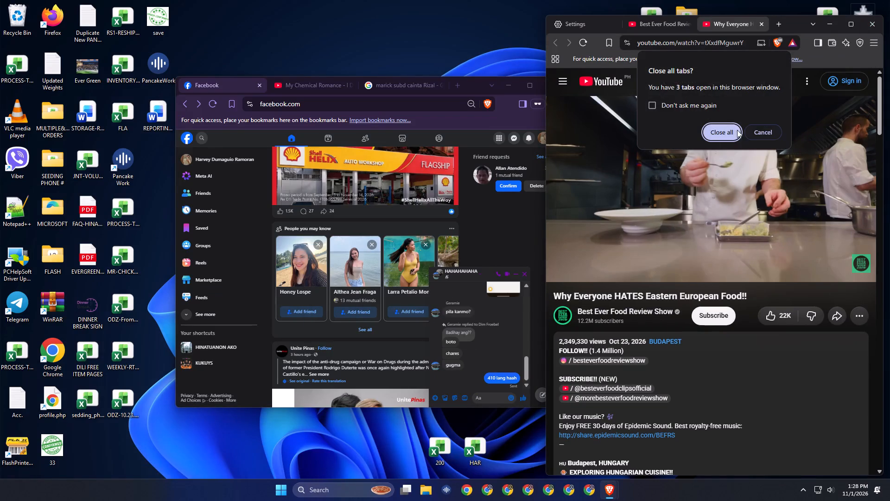
{"action": "left_click", "coordinate": [711, 139]}
{"action": "left_click", "coordinate": [714, 132]}
Open the ARCHVILL-ACTIVEPAGE Chrome shortcut from the PROCESS FILES ACTIVE PAGE folder on the desktop.
{"action": "left_click", "coordinate": [783, 236]}
{"action": "double_click", "coordinate": [865, 172]}
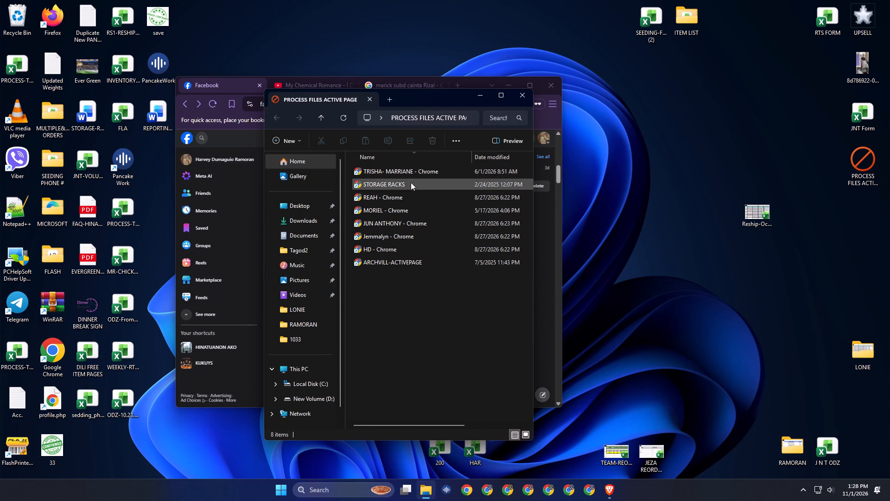
{"action": "double_click", "coordinate": [409, 266]}
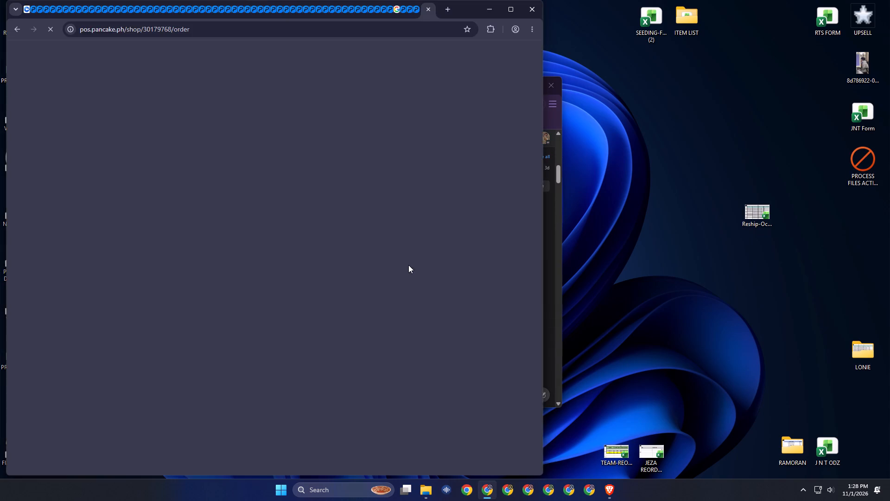
Look through the order lists of the opened Pancake POS shops, starting from the first tab, for new orders.
{"action": "key", "text": "ctrl+1"}
{"action": "key", "text": "ctrl+Tab"}
{"action": "key", "text": "ctrl+Tab"}
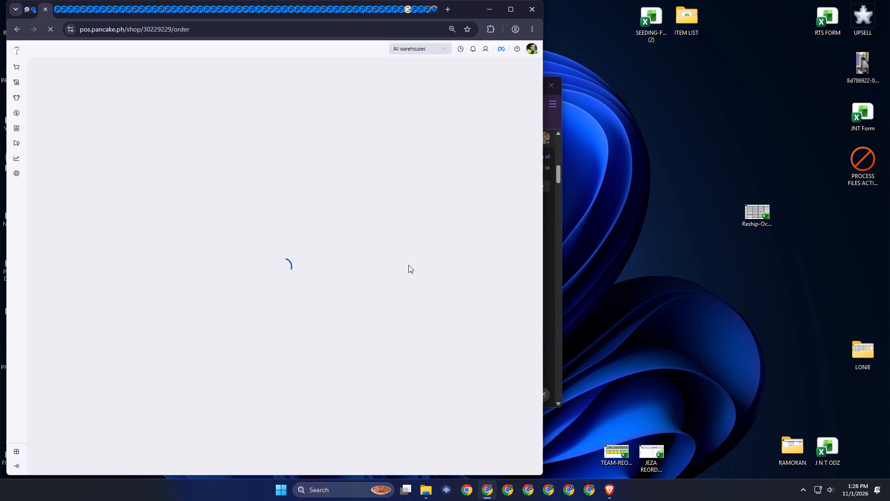
{"action": "key", "text": "ctrl+Tab"}
{"action": "key", "text": "ctrl+Tab"}
{"action": "key", "text": "ctrl+Tab"}
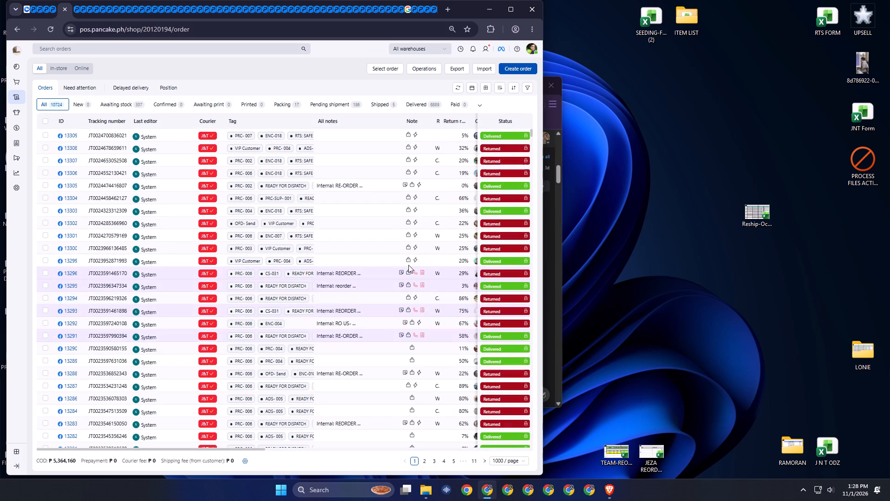
{"action": "key", "text": "ctrl+Tab"}
{"action": "key", "text": "ctrl+Tab"}
{"action": "key", "text": "ctrl+Tab"}
{"action": "key", "text": "ctrl+Tab"}
{"action": "key", "text": "ctrl+Tab"}
{"action": "key", "text": "ctrl+Tab"}
{"action": "key", "text": "ctrl+Tab"}
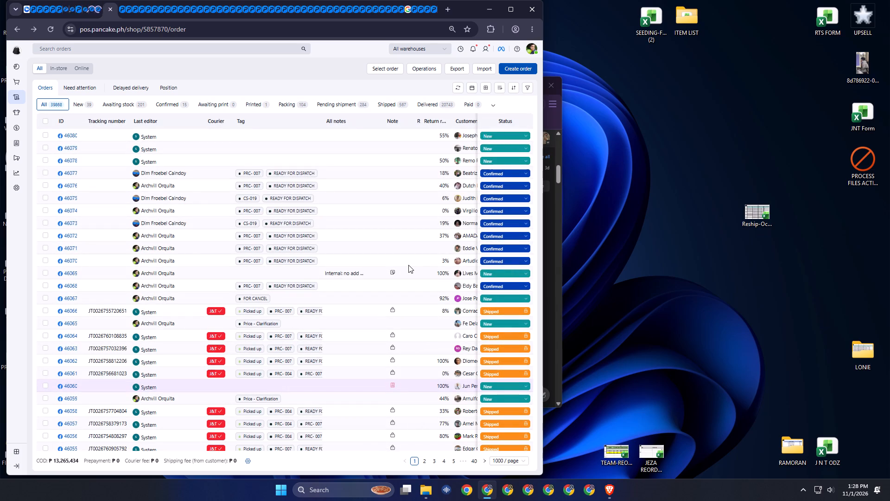
{"action": "key", "text": "ctrl+Tab"}
{"action": "key", "text": "ctrl+Tab"}
{"action": "key", "text": "ctrl+Tab"}
{"action": "key", "text": "ctrl+Tab"}
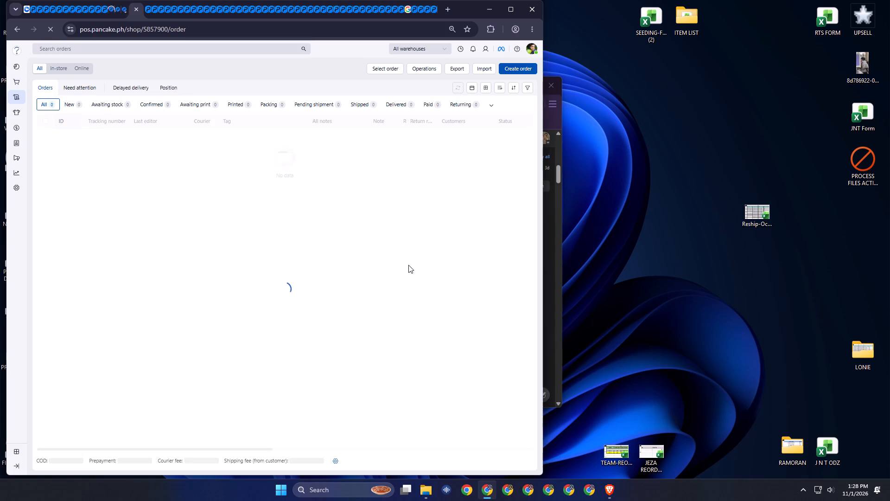
Open Calculator and multiply 64 by 7.
{"action": "type", "text": "cal"}
{"action": "key", "text": "Return"}
{"action": "type", "text": "64*"}
{"action": "key", "text": "4"}
{"action": "key", "text": "BackSpace"}
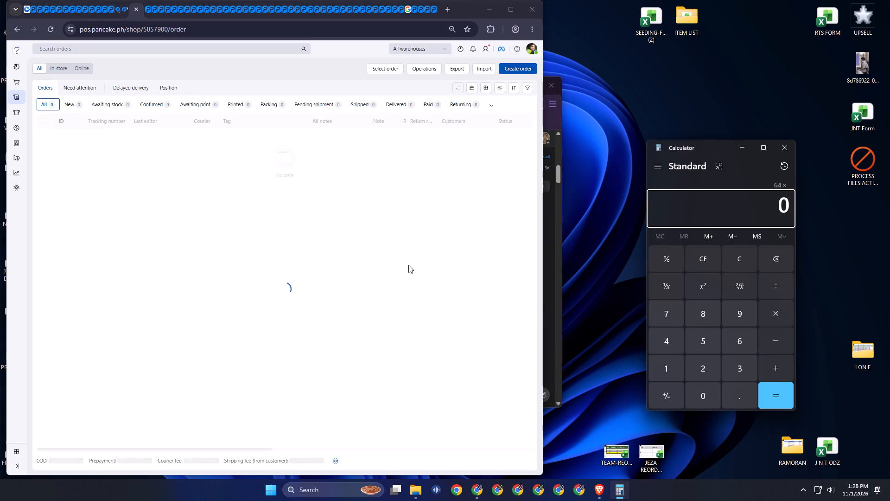
{"action": "key", "text": "7"}
{"action": "key", "text": "Return"}
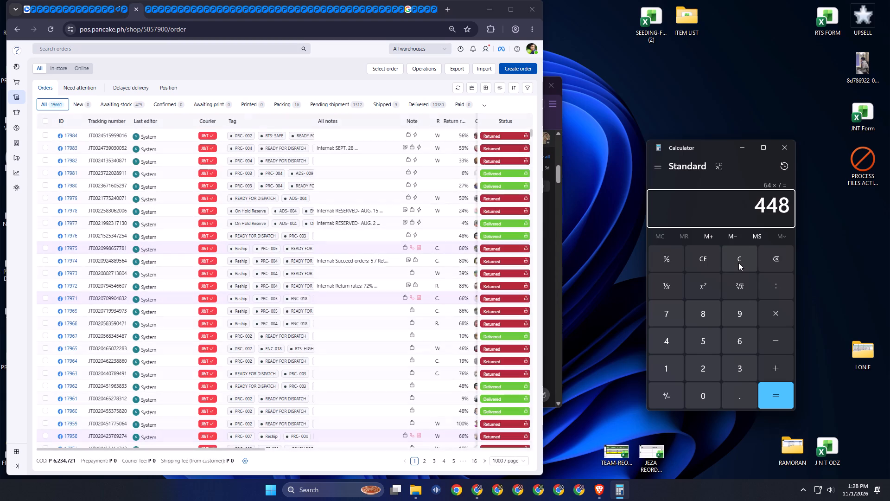
Return to the browser and check the order pages of the following shops.
{"action": "left_click", "coordinate": [20, 296]}
{"action": "key", "text": "ctrl+Tab"}
{"action": "key", "text": "ctrl+Tab"}
{"action": "key", "text": "ctrl+Tab"}
{"action": "key", "text": "ctrl+Tab"}
{"action": "key", "text": "ctrl+Tab"}
{"action": "key", "text": "ctrl+Tab"}
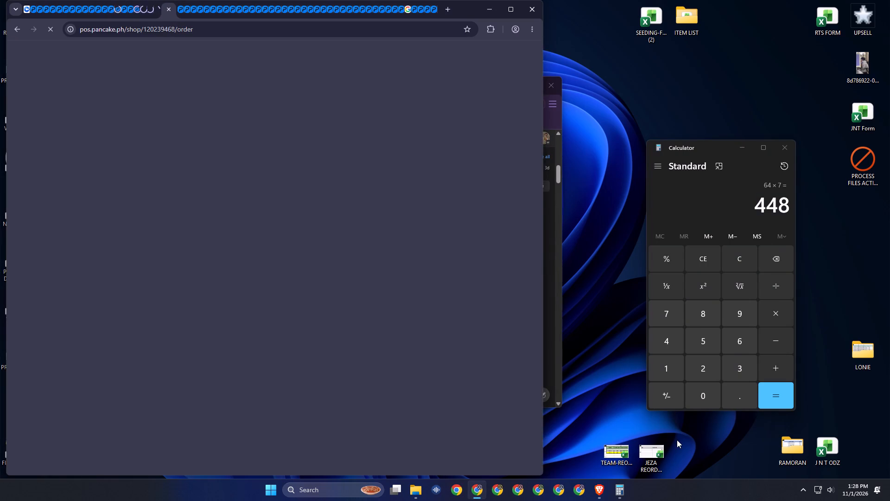
{"action": "key", "text": "ctrl+1"}
{"action": "key", "text": "ctrl+Tab"}
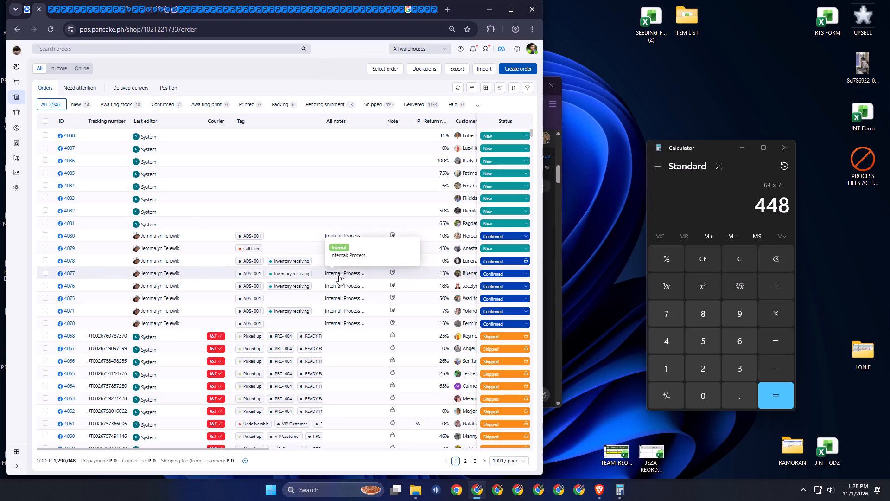
{"action": "left_click", "coordinate": [432, 223]}
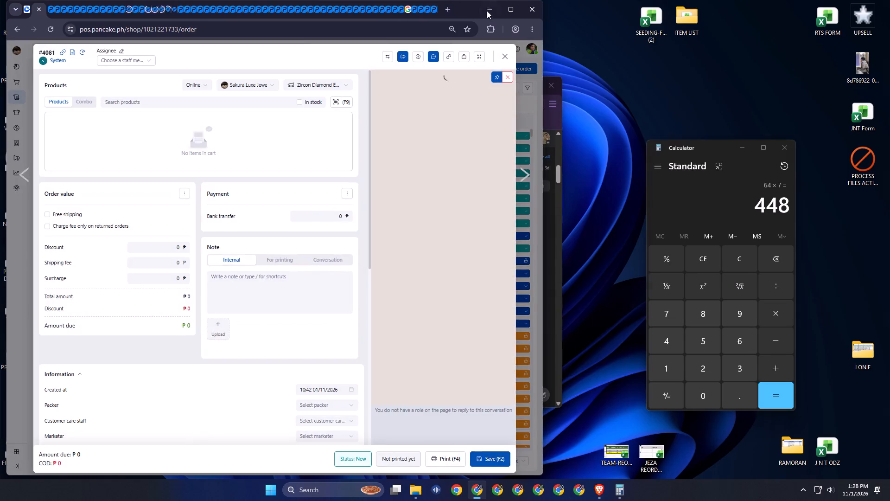
{"action": "left_click", "coordinate": [509, 8]}
{"action": "scroll", "coordinate": [267, 280], "scroll_direction": "down", "scroll_amount": 13}
{"action": "left_click", "coordinate": [252, 347]}
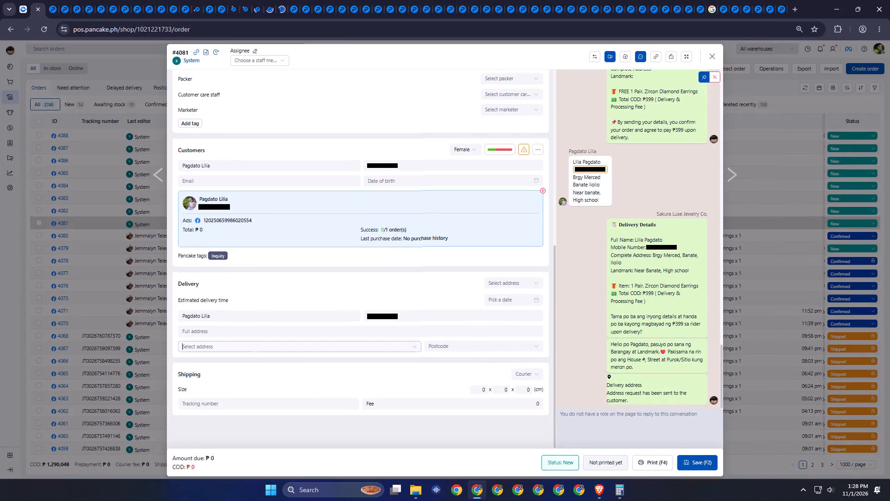
{"action": "type", "text": "ilo"}
{"action": "key", "text": "Up"}
{"action": "key", "text": "Return"}
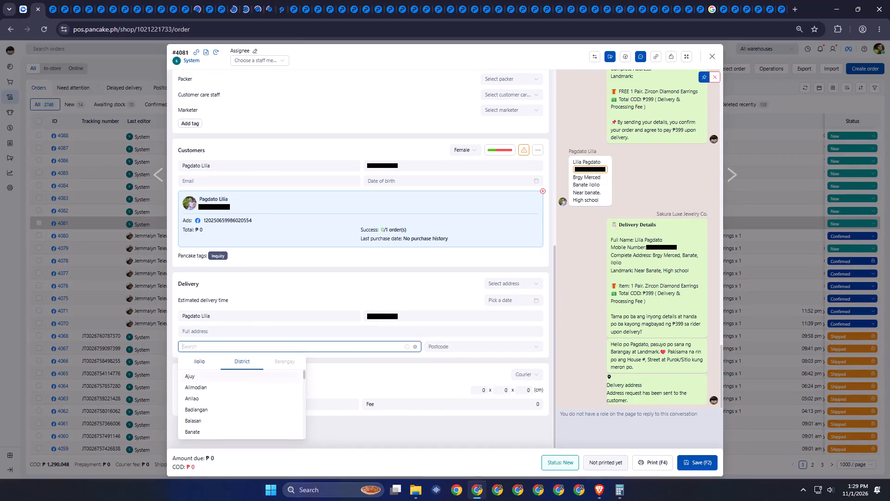
{"action": "type", "text": "bana"}
{"action": "key", "text": "Return"}
{"action": "key", "text": "e"}
{"action": "key", "text": "BackSpace"}
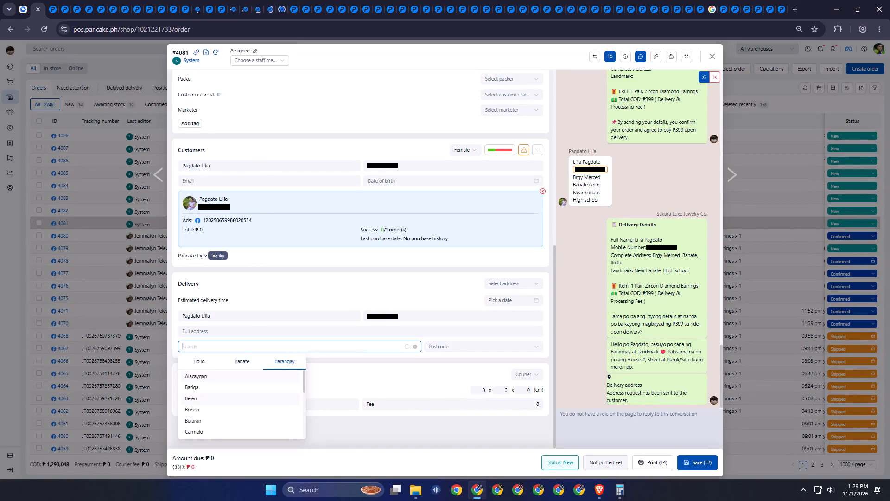
{"action": "type", "text": "mer"}
{"action": "key", "text": "Return"}
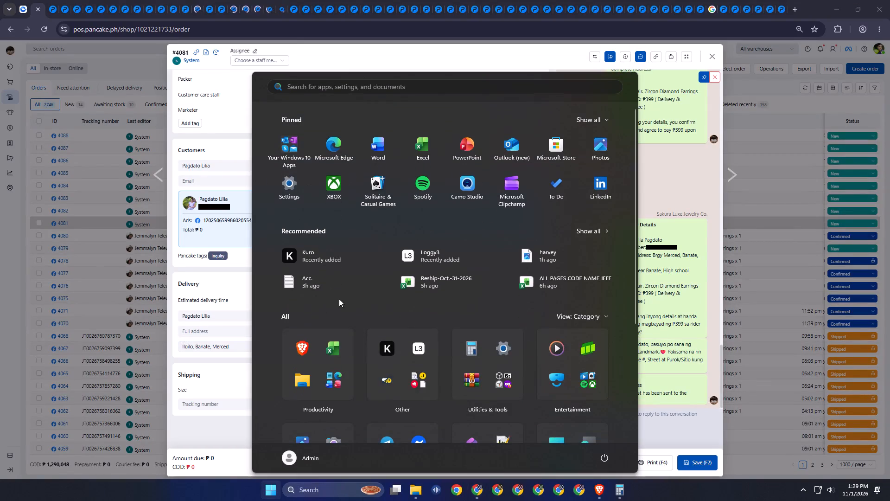
Multiply 63 by 11.30 in Calculator and close it.
{"action": "type", "text": "cal"}
{"action": "key", "text": "Return"}
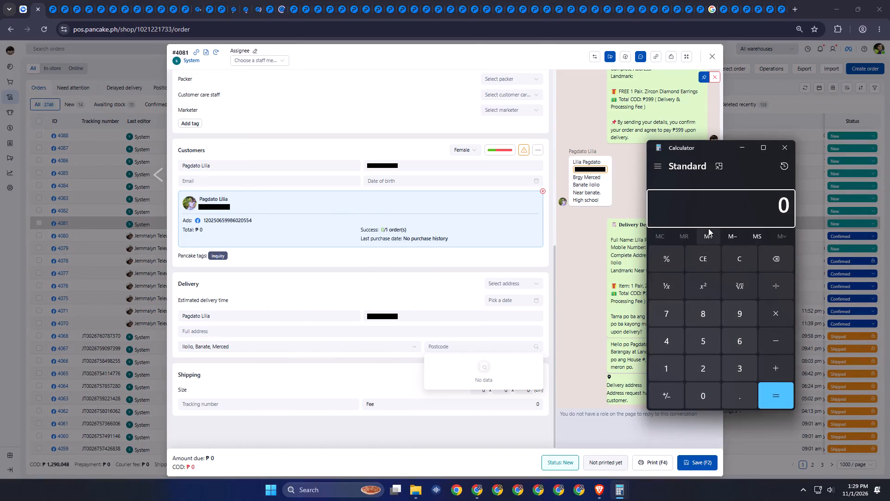
{"action": "left_click", "coordinate": [715, 215]}
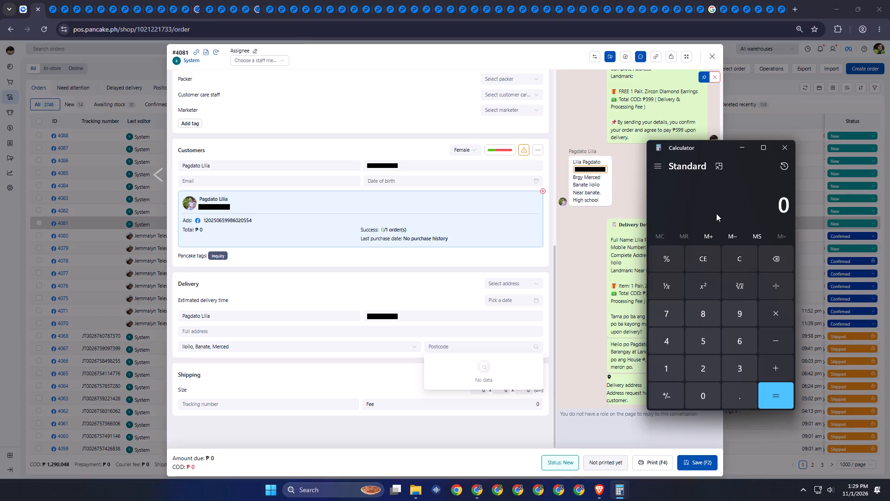
{"action": "type", "text": "63"}
{"action": "type", "text": "***"}
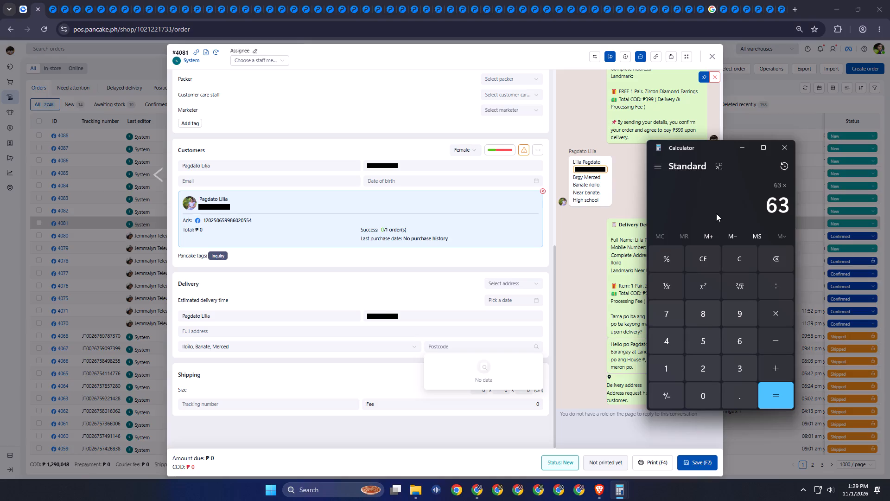
{"action": "type", "text": "11.30"}
{"action": "key", "text": "Return"}
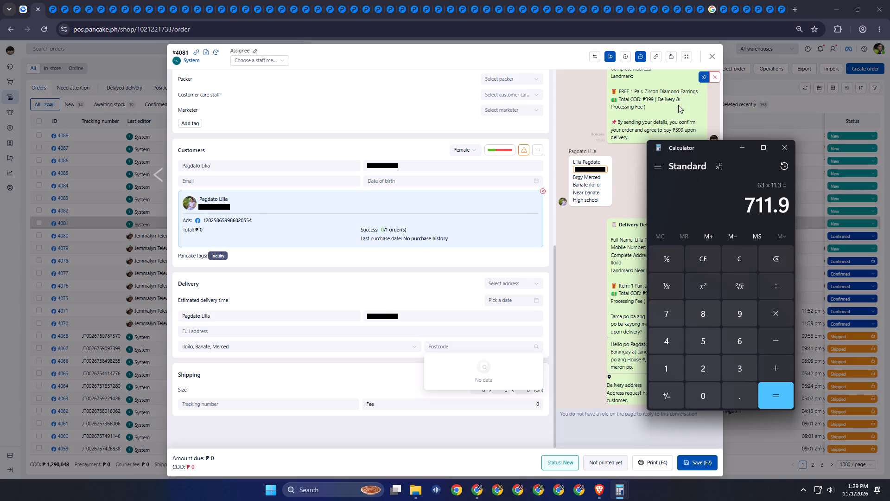
{"action": "left_click", "coordinate": [786, 149]}
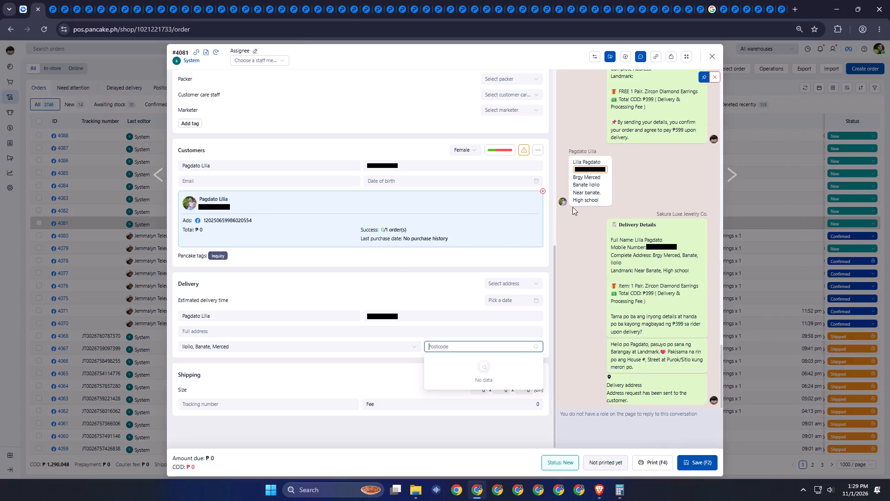
{"action": "left_click_drag", "start_coordinate": [573, 190], "coordinate": [604, 211]}
{"action": "key", "text": "ctrl+c"}
{"action": "key", "text": "ctrl+c"}
{"action": "left_click", "coordinate": [591, 205]}
{"action": "left_click", "coordinate": [582, 189]}
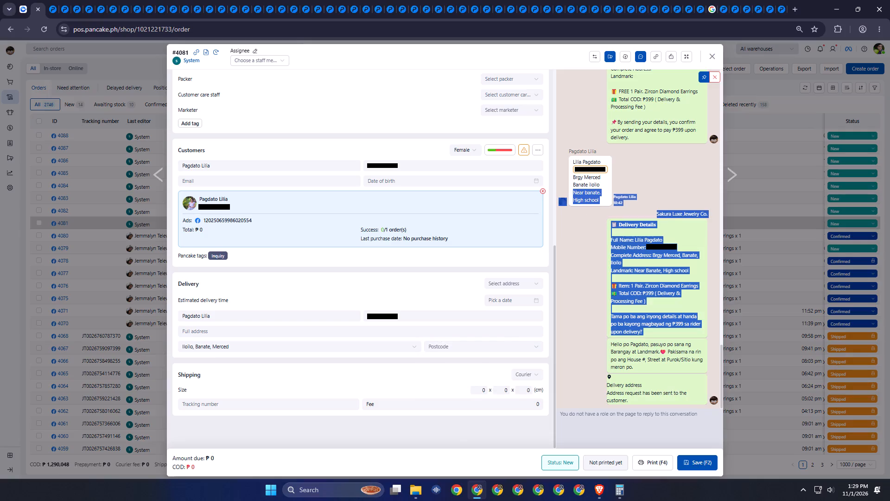
{"action": "left_click", "coordinate": [577, 195]}
{"action": "left_click", "coordinate": [574, 192]}
{"action": "left_click_drag", "start_coordinate": [572, 192], "coordinate": [600, 199]}
{"action": "key", "text": "ctrl+c"}
{"action": "key", "text": "ctrl+c"}
{"action": "key", "text": "ctrl+c"}
{"action": "left_click", "coordinate": [390, 326]}
{"action": "key", "text": "ctrl+v"}
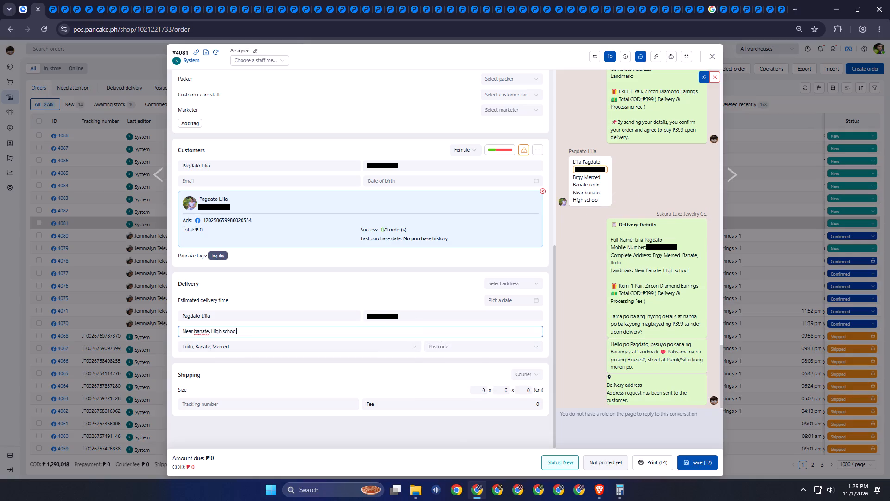
{"action": "key", "text": "space"}
Tag order #4081 as READY FOR DISPATCH.
{"action": "left_click", "coordinate": [193, 122]}
{"action": "left_click", "coordinate": [206, 137]}
{"action": "key", "text": "r"}
{"action": "key", "text": "e"}
{"action": "key", "text": "a"}
{"action": "key", "text": "d"}
{"action": "left_click", "coordinate": [221, 154]}
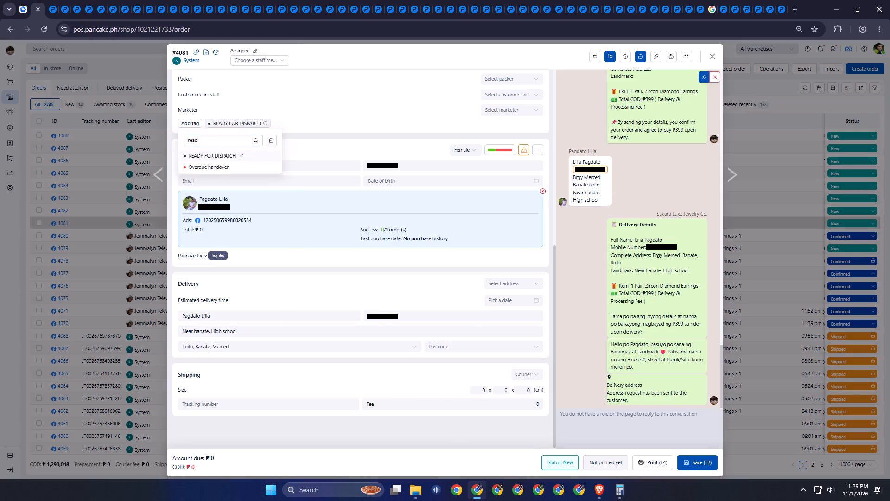
Add the ₱399 product 1 Pair Zircon Diamond Earrings to order #4081.
{"action": "scroll", "coordinate": [376, 186], "scroll_direction": "up", "scroll_amount": 7}
{"action": "left_click", "coordinate": [434, 105]}
{"action": "key", "text": "space"}
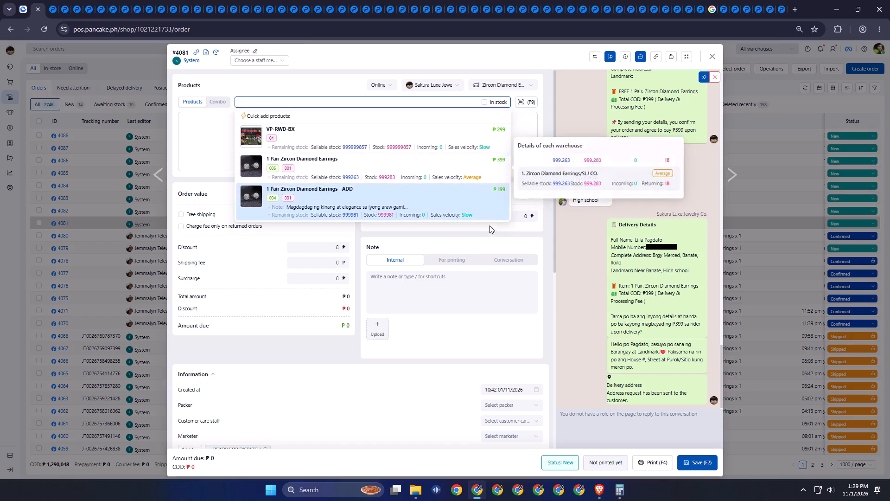
{"action": "left_click", "coordinate": [455, 163]}
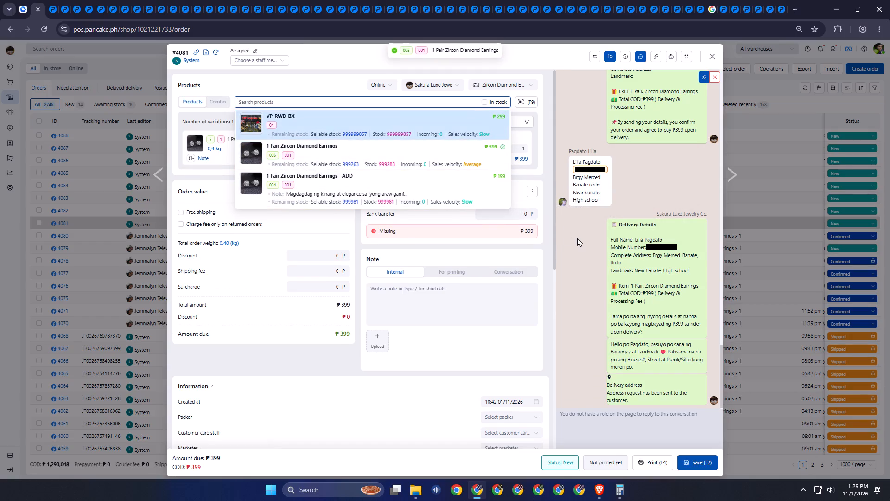
{"action": "left_click", "coordinate": [577, 238]}
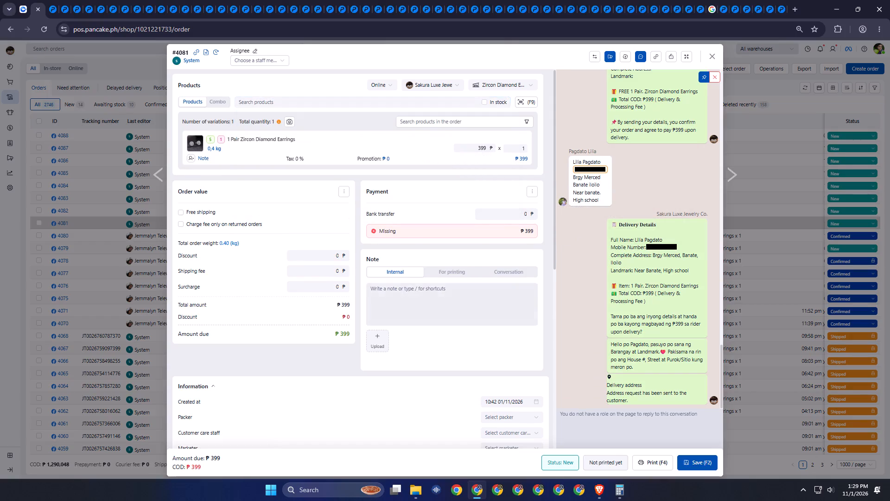
{"action": "scroll", "coordinate": [470, 283], "scroll_direction": "down", "scroll_amount": 7}
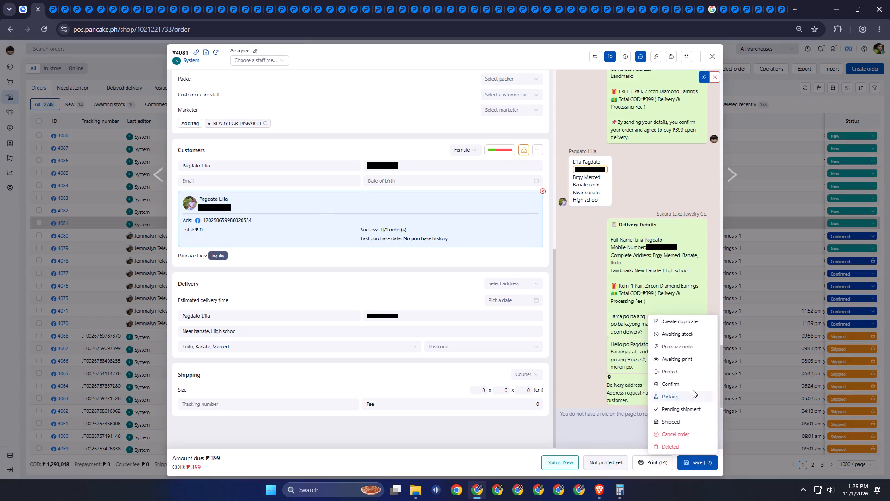
{"action": "left_click", "coordinate": [690, 381]}
{"action": "scroll", "coordinate": [174, 212], "scroll_direction": "up", "scroll_amount": 4}
{"action": "left_click", "coordinate": [159, 169]}
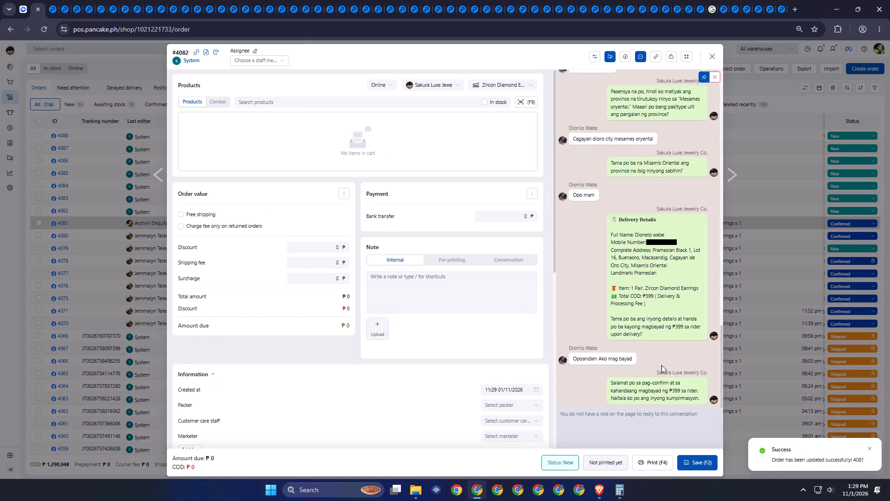
{"action": "scroll", "coordinate": [659, 363], "scroll_direction": "up", "scroll_amount": 2}
{"action": "scroll", "coordinate": [323, 344], "scroll_direction": "down", "scroll_amount": 11}
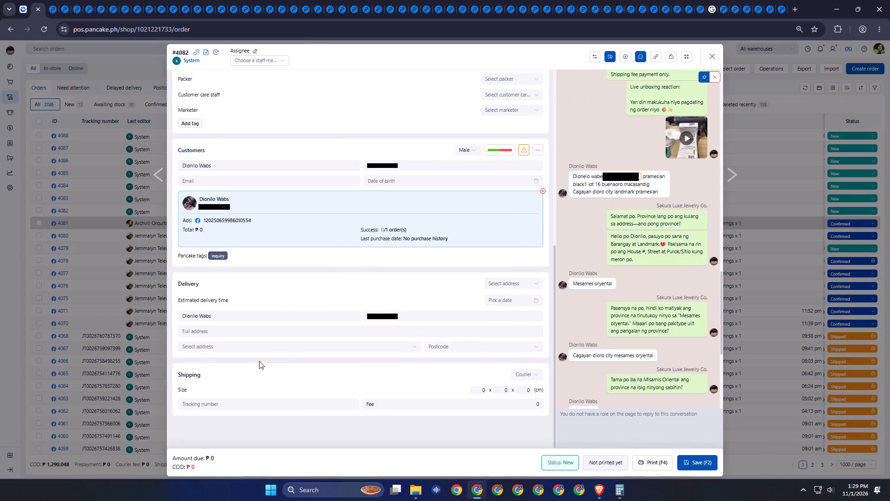
{"action": "left_click", "coordinate": [268, 347]}
{"action": "type", "text": "misa"}
{"action": "key", "text": "Up"}
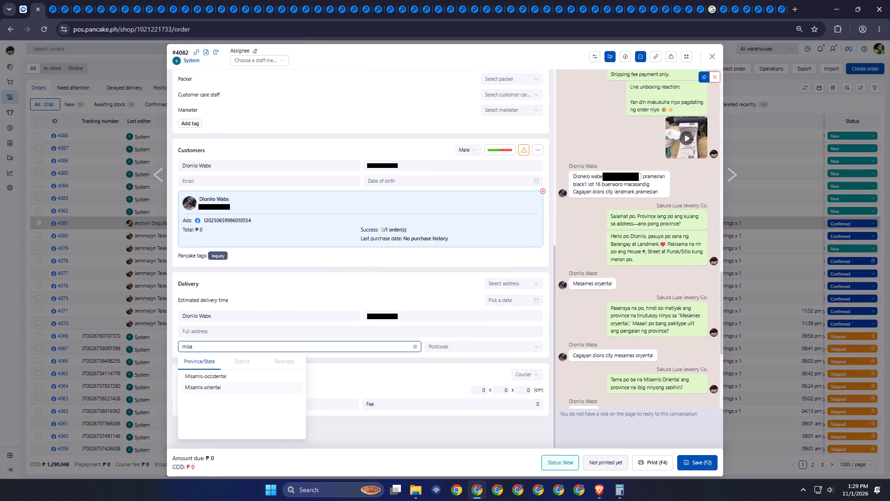
{"action": "key", "text": "Return"}
{"action": "type", "text": "cafga"}
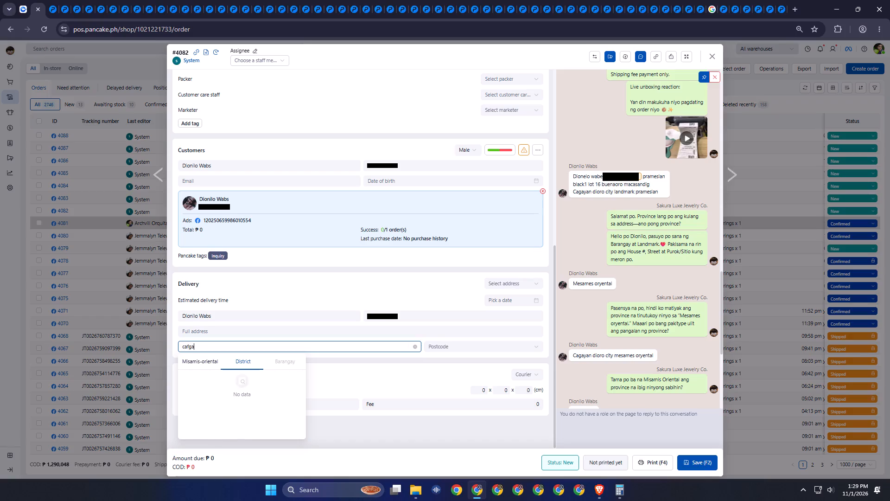
{"action": "key", "text": "ctrl+a"}
{"action": "key", "text": "BackSpace"}
{"action": "type", "text": "caga"}
{"action": "key", "text": "Return"}
{"action": "type", "text": "maca"}
{"action": "key", "text": "Up"}
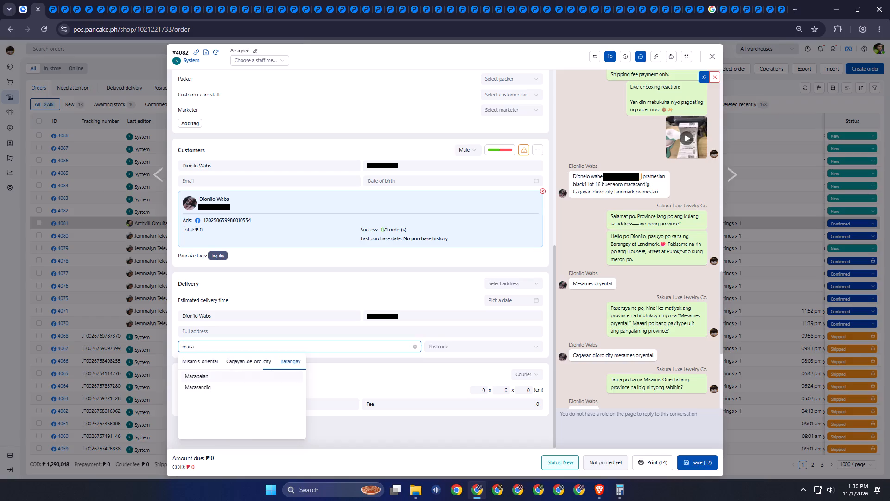
{"action": "key", "text": "Return"}
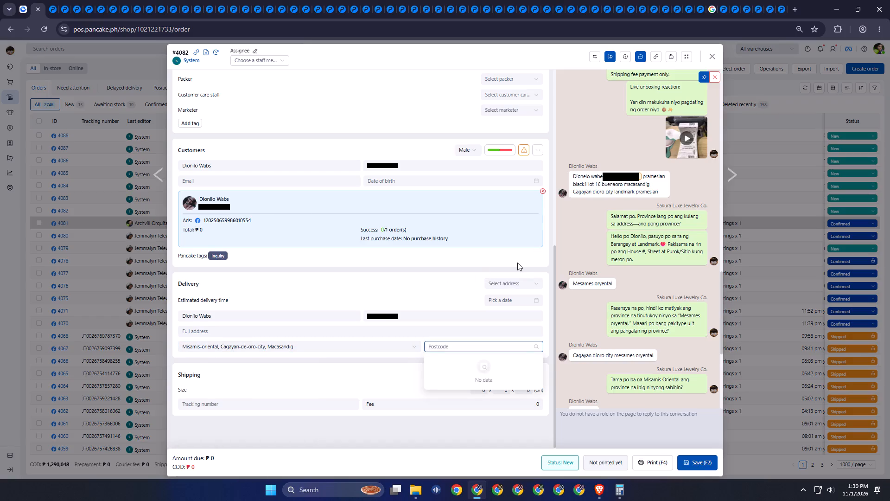
{"action": "left_click_drag", "start_coordinate": [643, 176], "coordinate": [601, 186]}
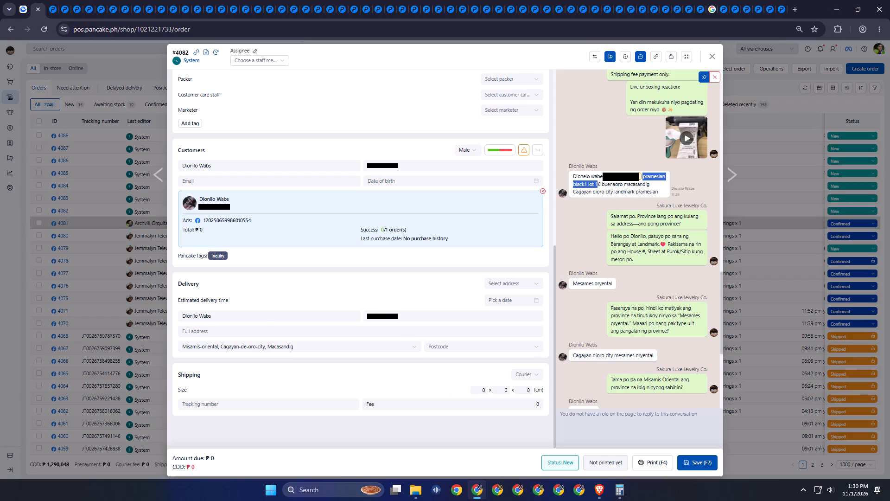
{"action": "left_click_drag", "start_coordinate": [601, 186], "coordinate": [602, 185]}
{"action": "key", "text": "ctrl+c"}
{"action": "key", "text": "ctrl+c"}
{"action": "key", "text": "ctrl+c"}
{"action": "left_click", "coordinate": [283, 331]}
{"action": "key", "text": "ctrl+v"}
{"action": "key", "text": "space"}
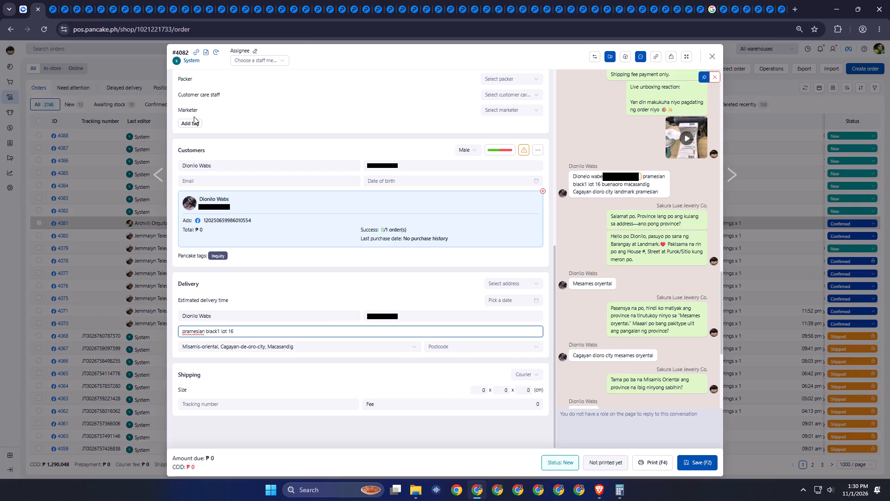
Tag order #4082 as READY FOR DISPATCH.
{"action": "left_click", "coordinate": [194, 122]}
{"action": "left_click", "coordinate": [203, 140]}
{"action": "key", "text": "r"}
{"action": "key", "text": "e"}
{"action": "key", "text": "a"}
{"action": "key", "text": "d"}
{"action": "left_click", "coordinate": [223, 159]}
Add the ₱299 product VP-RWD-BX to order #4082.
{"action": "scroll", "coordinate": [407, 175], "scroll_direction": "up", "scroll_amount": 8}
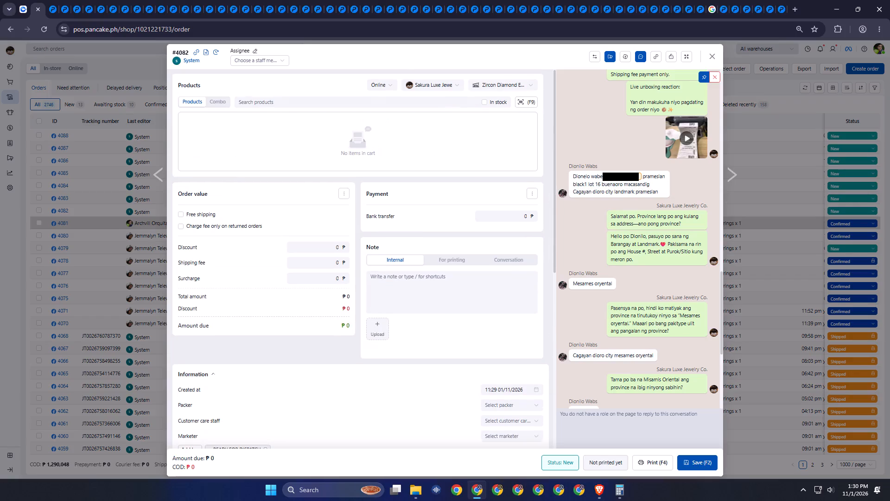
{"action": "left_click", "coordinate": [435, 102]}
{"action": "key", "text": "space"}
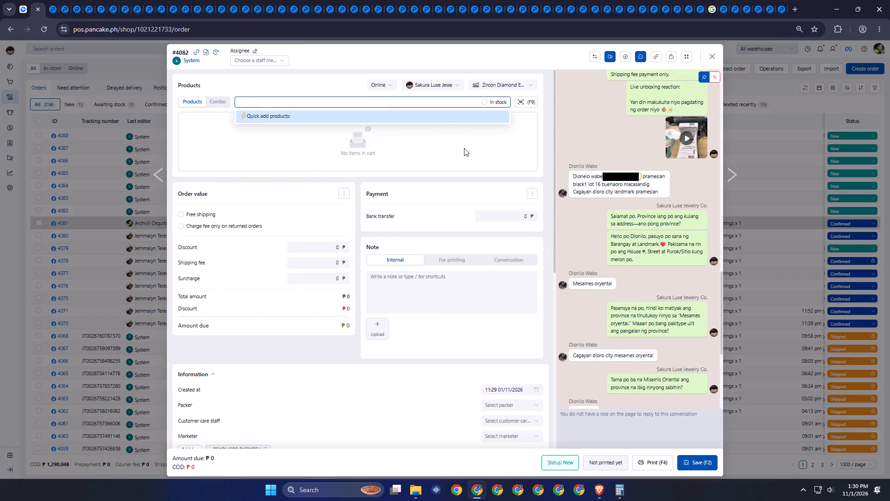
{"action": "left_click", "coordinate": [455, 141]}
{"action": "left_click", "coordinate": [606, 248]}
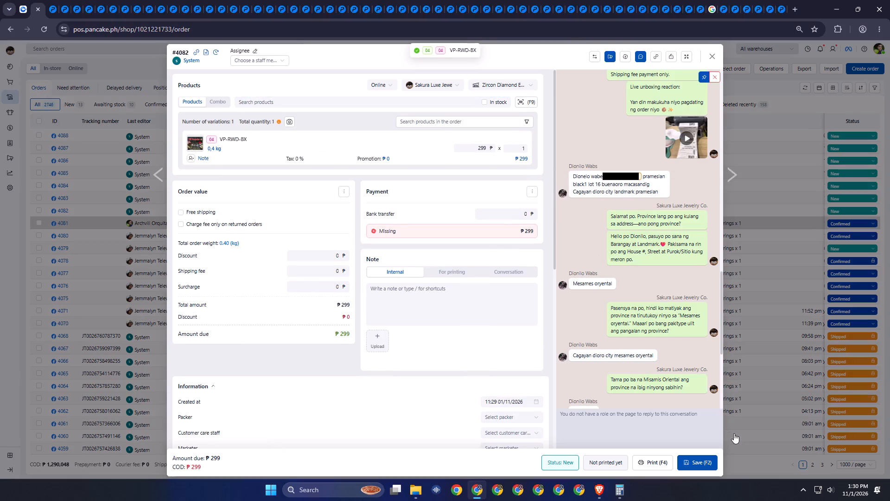
Switch to Calculator, compute 63 × 15, and close it.
{"action": "type", "text": "cal"}
{"action": "key", "text": "Return"}
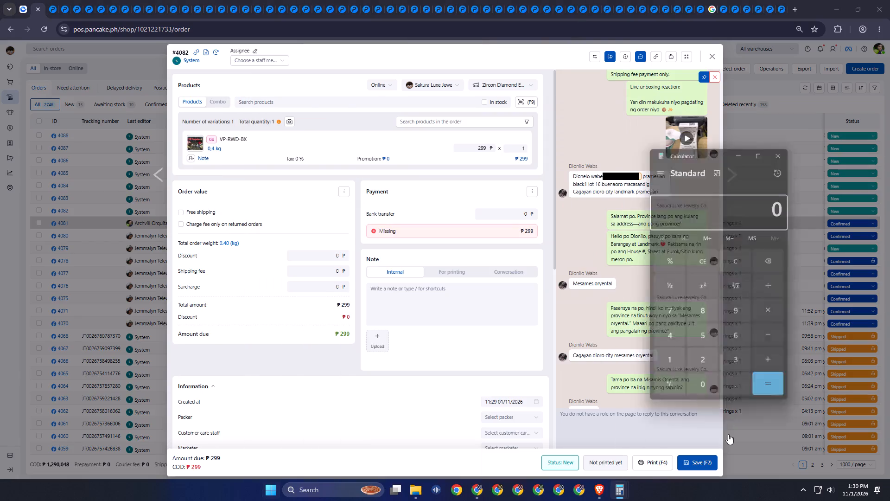
{"action": "type", "text": "63*15"}
{"action": "key", "text": "Return"}
{"action": "left_click", "coordinate": [784, 146]}
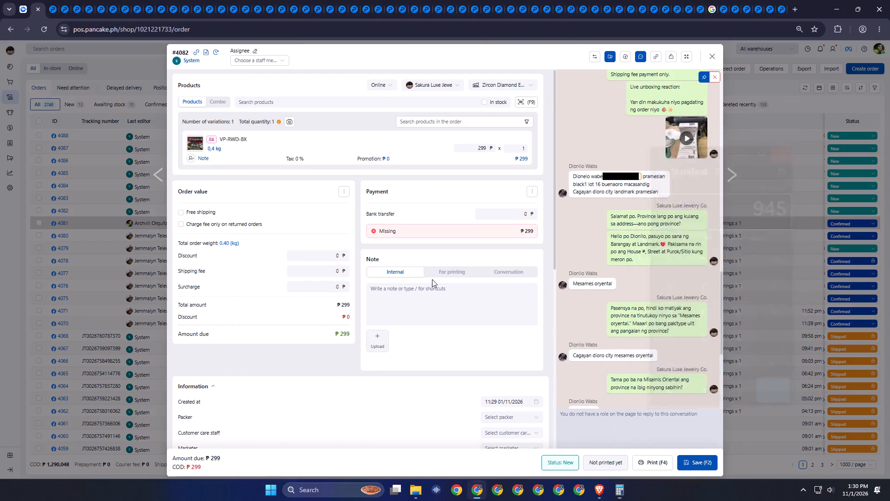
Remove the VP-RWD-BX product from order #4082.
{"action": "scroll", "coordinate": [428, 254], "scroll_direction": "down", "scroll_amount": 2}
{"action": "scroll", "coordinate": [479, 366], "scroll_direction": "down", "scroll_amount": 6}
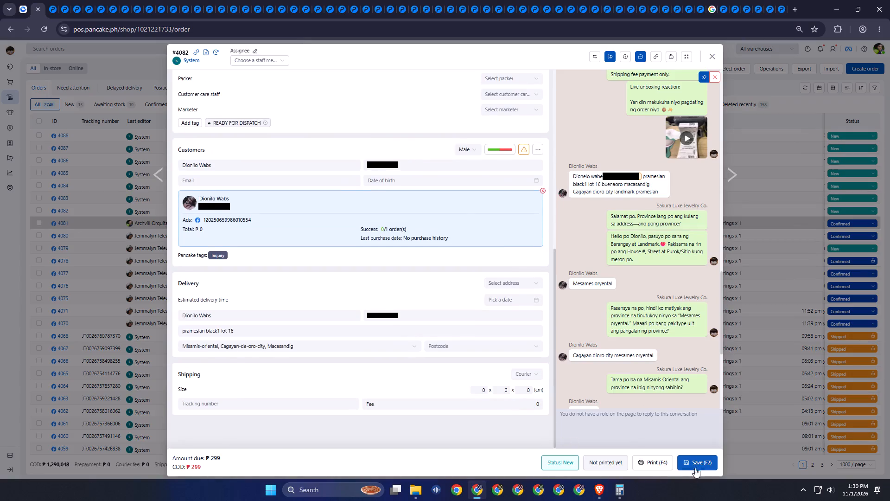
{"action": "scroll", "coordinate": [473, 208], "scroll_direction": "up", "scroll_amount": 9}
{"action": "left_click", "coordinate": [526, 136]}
{"action": "left_click", "coordinate": [465, 103]}
{"action": "key", "text": "space"}
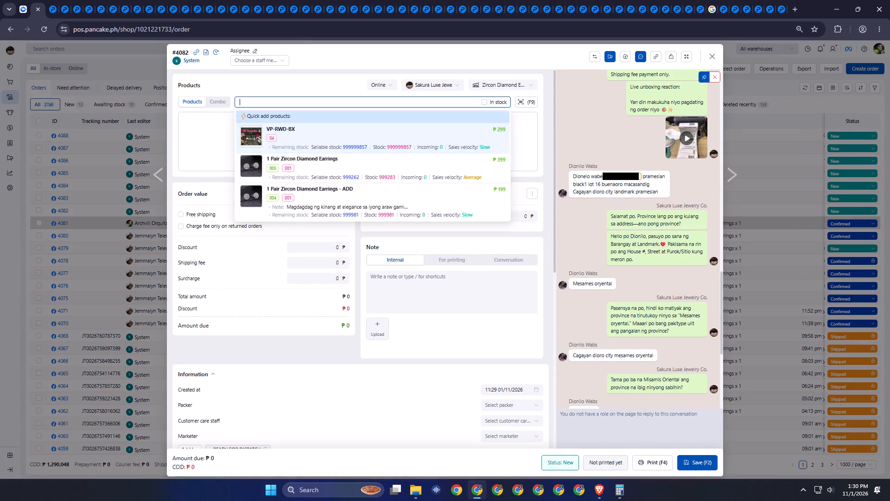
{"action": "left_click", "coordinate": [445, 167]}
{"action": "left_click", "coordinate": [616, 295]}
Save order #4082 with the status Confirmed.
{"action": "scroll", "coordinate": [362, 284], "scroll_direction": "down", "scroll_amount": 5}
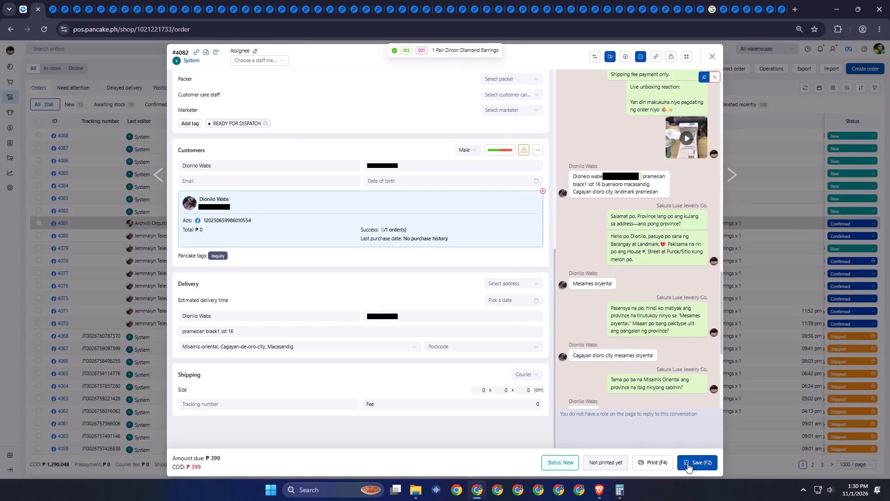
{"action": "left_click", "coordinate": [682, 385]}
{"action": "scroll", "coordinate": [286, 311], "scroll_direction": "up", "scroll_amount": 5}
{"action": "left_click", "coordinate": [162, 179]}
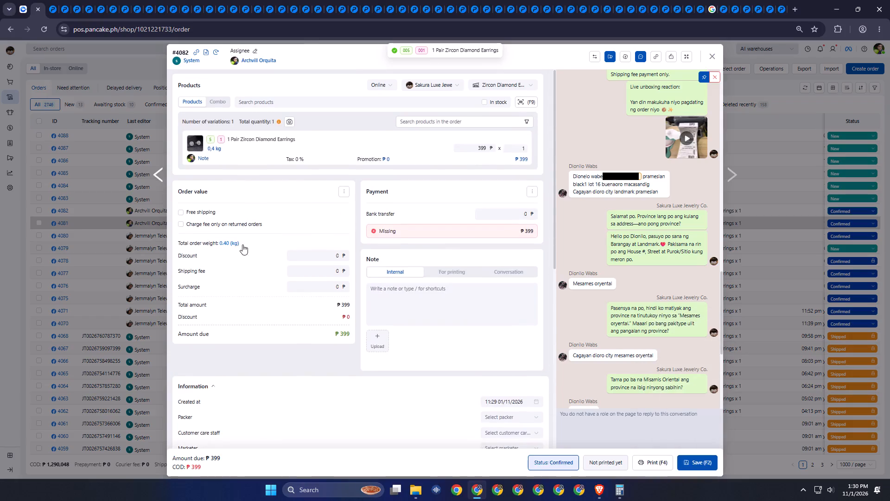
{"action": "scroll", "coordinate": [401, 313], "scroll_direction": "up", "scroll_amount": 3}
{"action": "scroll", "coordinate": [335, 323], "scroll_direction": "down", "scroll_amount": 7}
{"action": "left_click", "coordinate": [242, 349]}
{"action": "type", "text": "ceb"}
{"action": "key", "text": "Return"}
{"action": "type", "text": "dana"}
{"action": "key", "text": "Return"}
{"action": "type", "text": "dung"}
{"action": "key", "text": "Return"}
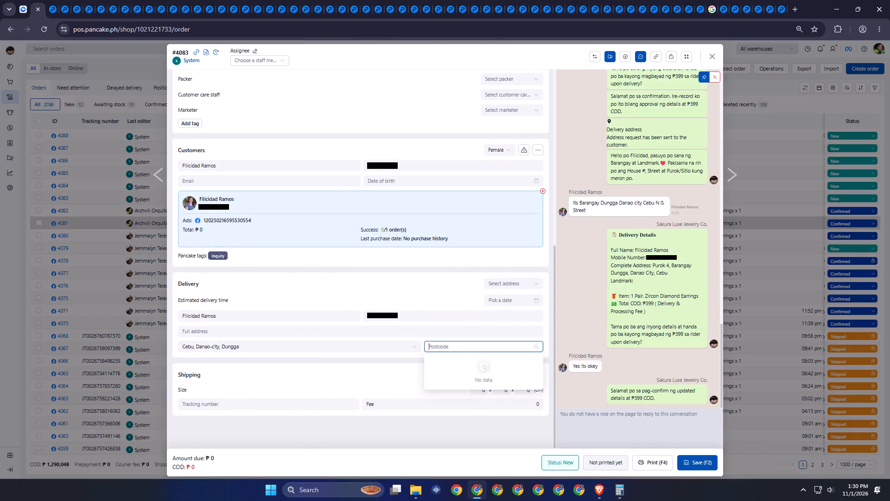
Enter the purok from the chat's delivery details as the full address of order #4083.
{"action": "left_click_drag", "start_coordinate": [653, 203], "coordinate": [656, 207]}
{"action": "left_click", "coordinate": [656, 210]}
{"action": "left_click", "coordinate": [655, 199]}
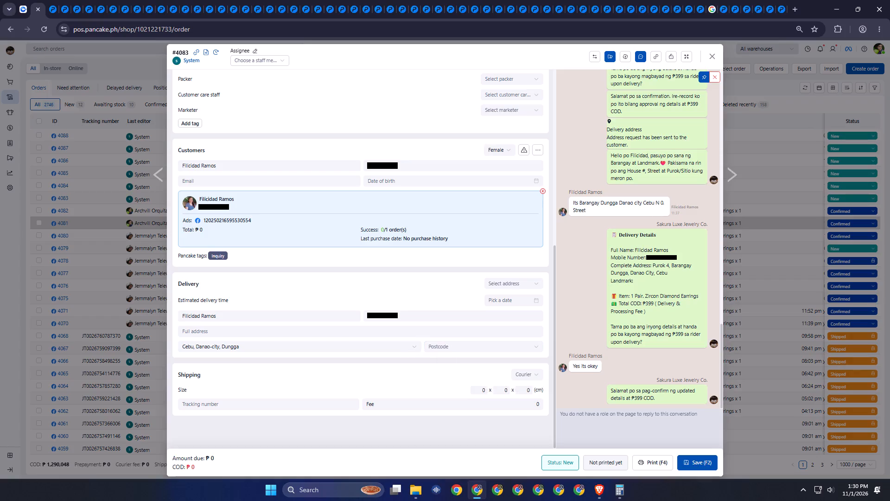
{"action": "left_click_drag", "start_coordinate": [655, 202], "coordinate": [661, 210]}
{"action": "key", "text": "ctrl+c"}
{"action": "key", "text": "ctrl+c"}
{"action": "key", "text": "ctrl+c"}
{"action": "left_click", "coordinate": [211, 334]}
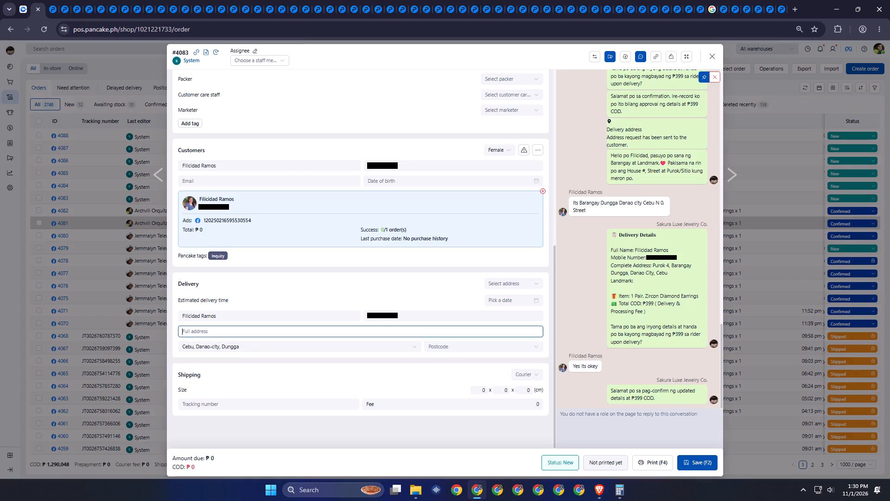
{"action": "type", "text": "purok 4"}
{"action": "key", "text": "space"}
Tag order #4083 as READY FOR DISPATCH.
{"action": "left_click", "coordinate": [199, 127]}
{"action": "left_click", "coordinate": [223, 144]}
{"action": "key", "text": "r"}
{"action": "key", "text": "e"}
{"action": "key", "text": "a"}
{"action": "key", "text": "d"}
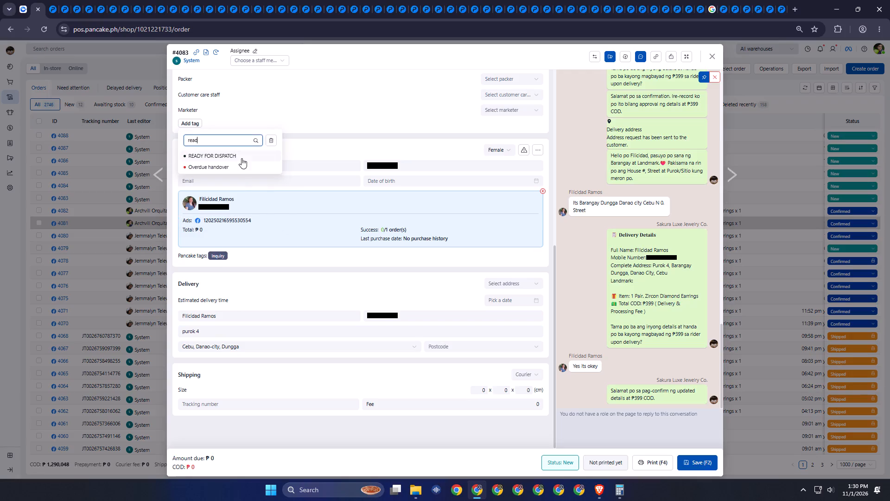
{"action": "left_click", "coordinate": [242, 158]}
{"action": "scroll", "coordinate": [382, 174], "scroll_direction": "up", "scroll_amount": 5}
{"action": "left_click", "coordinate": [428, 103]}
{"action": "key", "text": "space"}
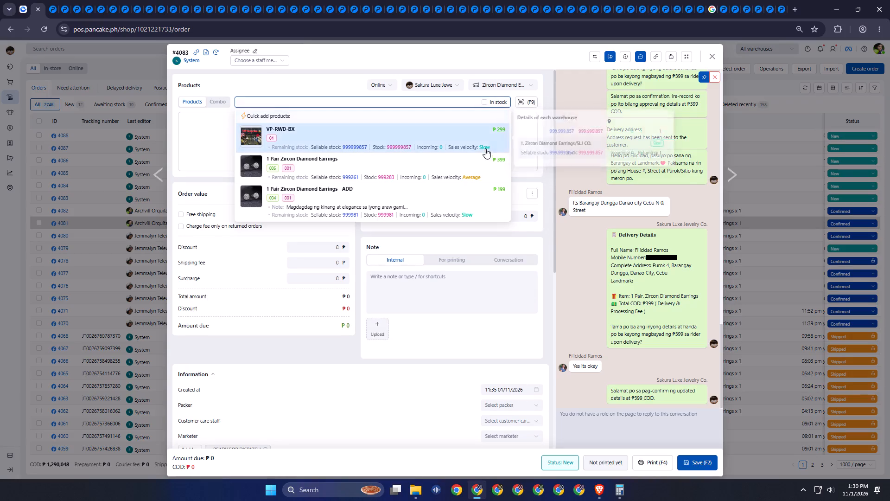
{"action": "left_click", "coordinate": [483, 167]}
{"action": "left_click", "coordinate": [582, 275]}
{"action": "scroll", "coordinate": [559, 418], "scroll_direction": "down", "scroll_amount": 4}
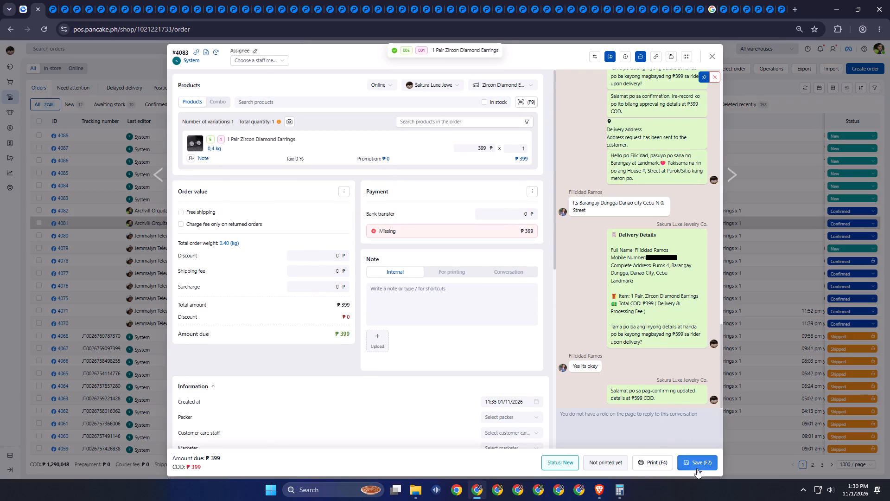
{"action": "left_click", "coordinate": [681, 387]}
{"action": "scroll", "coordinate": [291, 300], "scroll_direction": "up", "scroll_amount": 6}
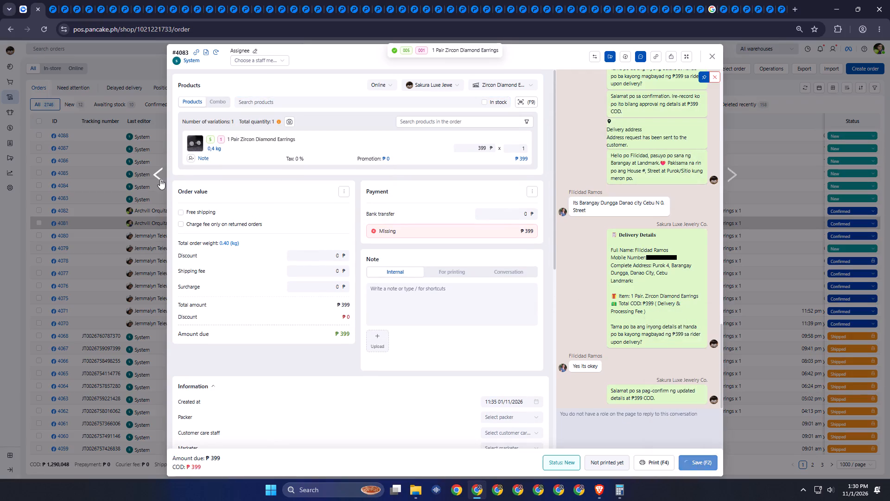
{"action": "left_click", "coordinate": [156, 176]}
{"action": "scroll", "coordinate": [425, 366], "scroll_direction": "down", "scroll_amount": 11}
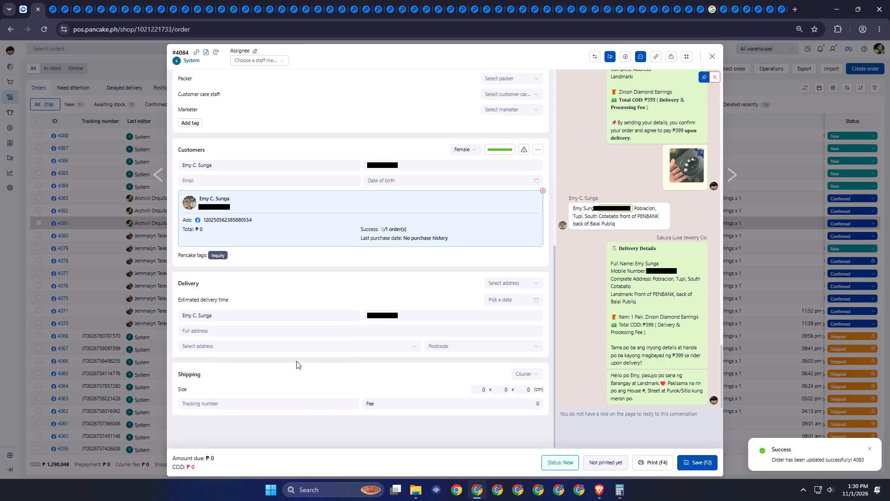
{"action": "left_click", "coordinate": [308, 344]}
{"action": "type", "text": "south"}
{"action": "key", "text": "Return"}
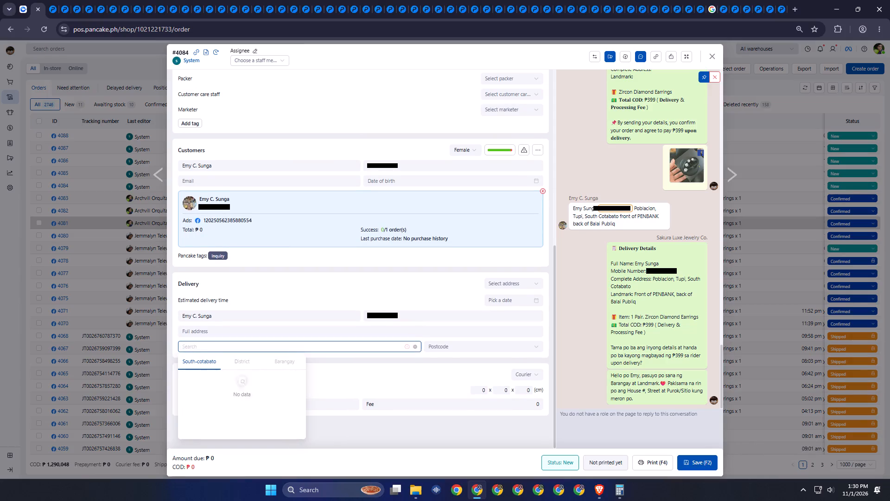
{"action": "type", "text": "tu"}
{"action": "key", "text": "Return"}
{"action": "type", "text": "po"}
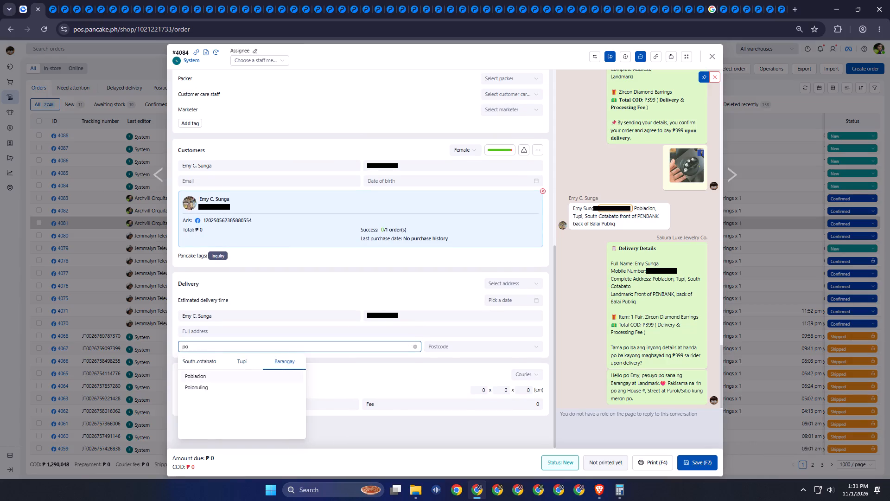
{"action": "key", "text": "Return"}
Copy the landmark from the customer's chat message into the full delivery address of order #4084.
{"action": "left_click_drag", "start_coordinate": [619, 217], "coordinate": [635, 226]}
{"action": "key", "text": "ctrl+c"}
{"action": "key", "text": "ctrl+c"}
{"action": "left_click", "coordinate": [333, 330]}
{"action": "key", "text": "ctrl+v"}
{"action": "key", "text": "space"}
Tag order #4084 as READY FOR DISPATCH.
{"action": "left_click", "coordinate": [184, 121]}
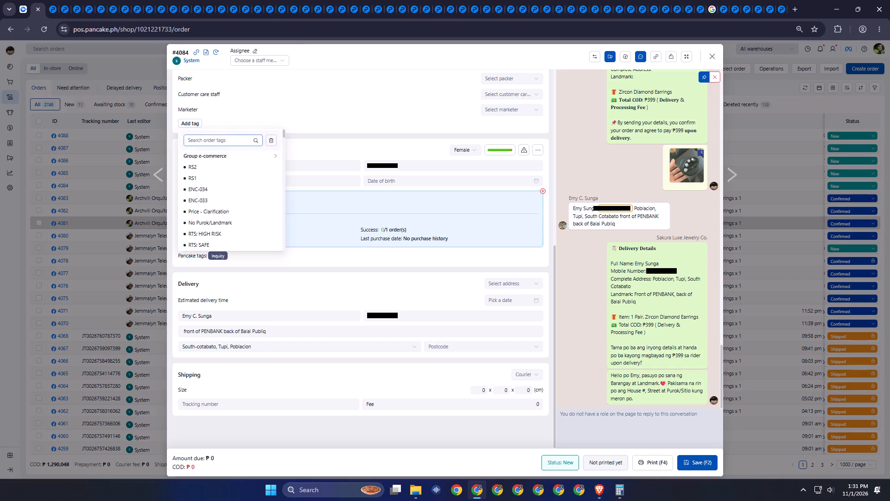
{"action": "left_click", "coordinate": [198, 138]}
{"action": "key", "text": "r"}
{"action": "key", "text": "e"}
{"action": "key", "text": "a"}
{"action": "key", "text": "d"}
{"action": "left_click", "coordinate": [211, 154]}
Add the ₱399 product 1 Pair Zircon Diamond Earrings to order #4084.
{"action": "scroll", "coordinate": [344, 174], "scroll_direction": "up", "scroll_amount": 6}
{"action": "left_click", "coordinate": [427, 105]}
{"action": "key", "text": "space"}
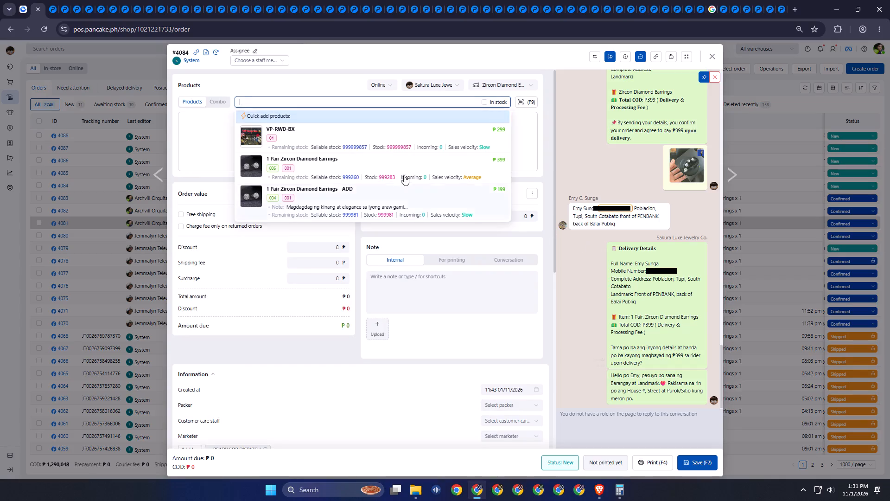
{"action": "left_click", "coordinate": [415, 167]}
{"action": "left_click", "coordinate": [602, 394]}
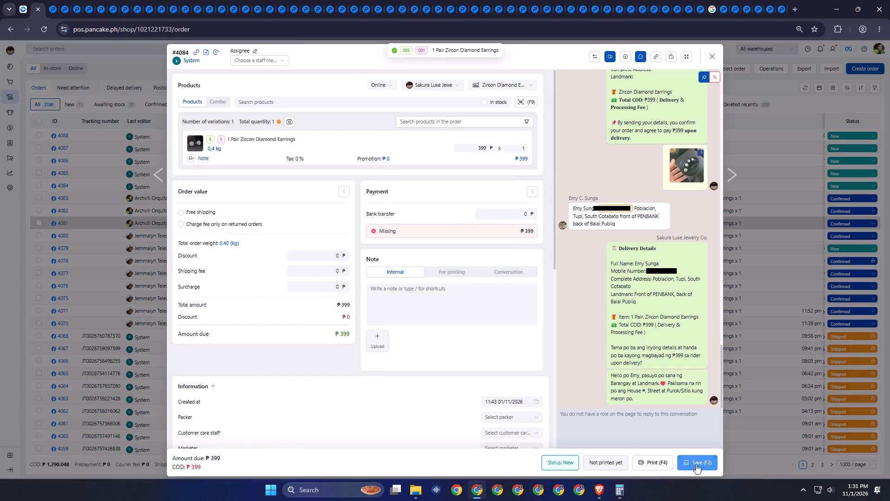
{"action": "left_click", "coordinate": [685, 385]}
{"action": "scroll", "coordinate": [405, 363], "scroll_direction": "down", "scroll_amount": 5}
{"action": "scroll", "coordinate": [330, 359], "scroll_direction": "up", "scroll_amount": 8}
{"action": "left_click", "coordinate": [157, 173]}
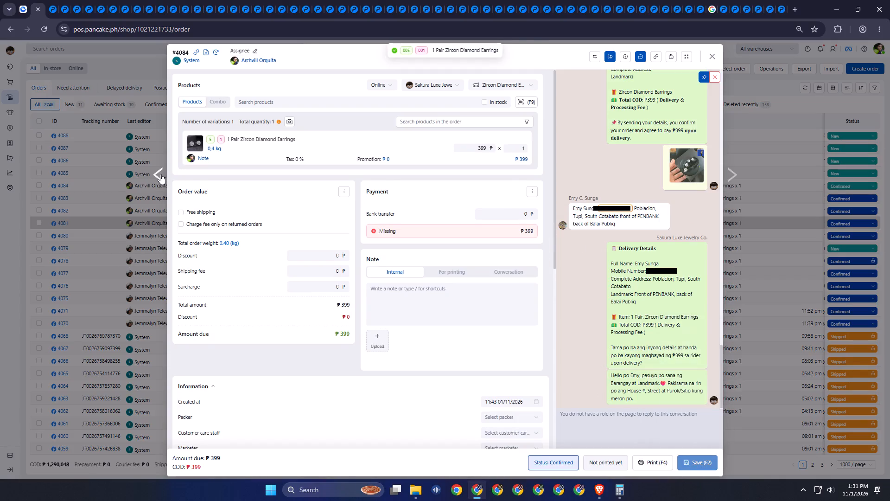
{"action": "scroll", "coordinate": [662, 308], "scroll_direction": "up", "scroll_amount": 1}
{"action": "scroll", "coordinate": [266, 369], "scroll_direction": "down", "scroll_amount": 9}
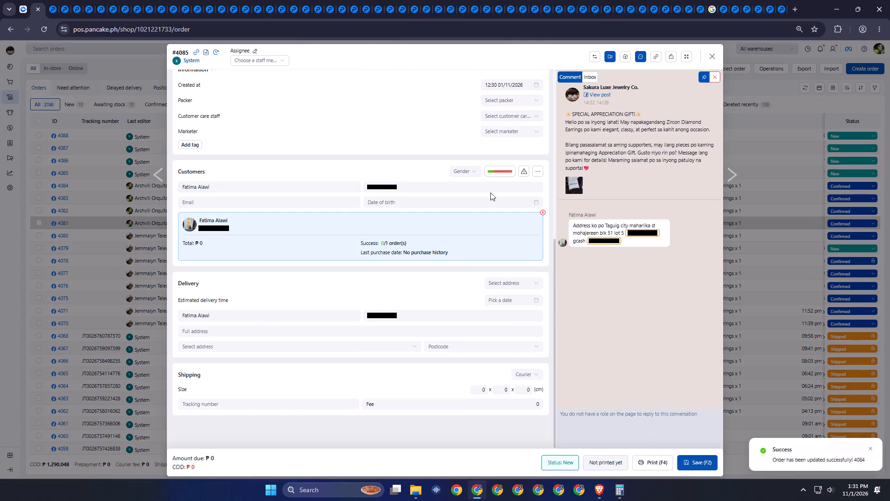
{"action": "left_click", "coordinate": [281, 352]}
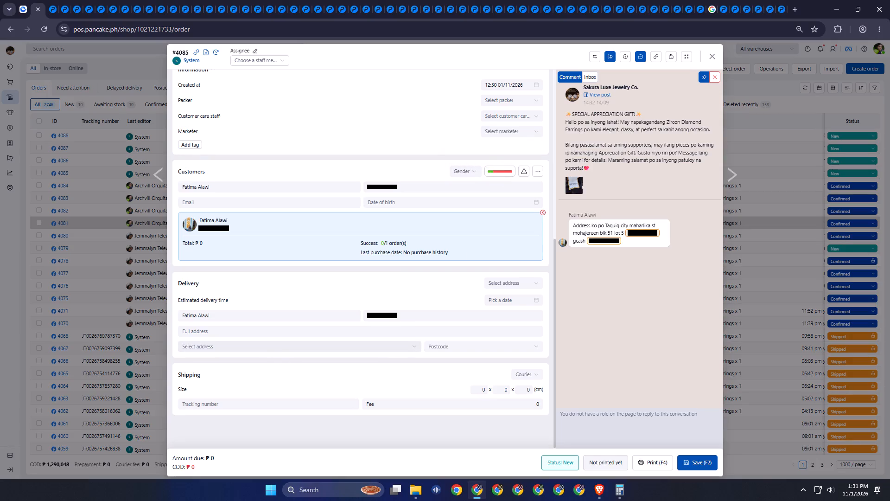
{"action": "left_click", "coordinate": [277, 352]}
{"action": "type", "text": "mani"}
{"action": "left_click", "coordinate": [277, 352]}
{"action": "type", "text": "mani"}
{"action": "key", "text": "Return"}
{"action": "type", "text": "tag"}
{"action": "key", "text": "Return"}
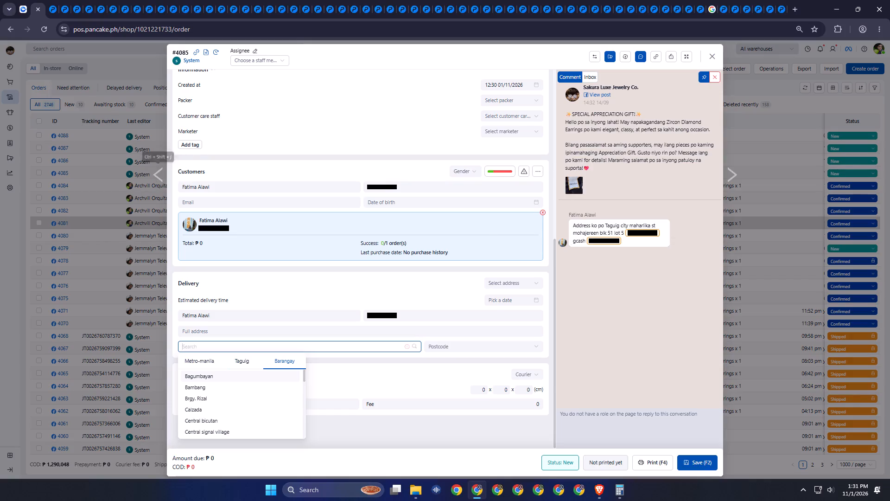
{"action": "left_click", "coordinate": [191, 144]}
{"action": "left_click", "coordinate": [222, 162]}
{"action": "key", "text": "r"}
{"action": "key", "text": "d"}
{"action": "key", "text": "e"}
{"action": "key", "text": "r"}
{"action": "left_click", "coordinate": [222, 178]}
{"action": "left_click", "coordinate": [312, 119]}
{"action": "key", "text": "F2"}
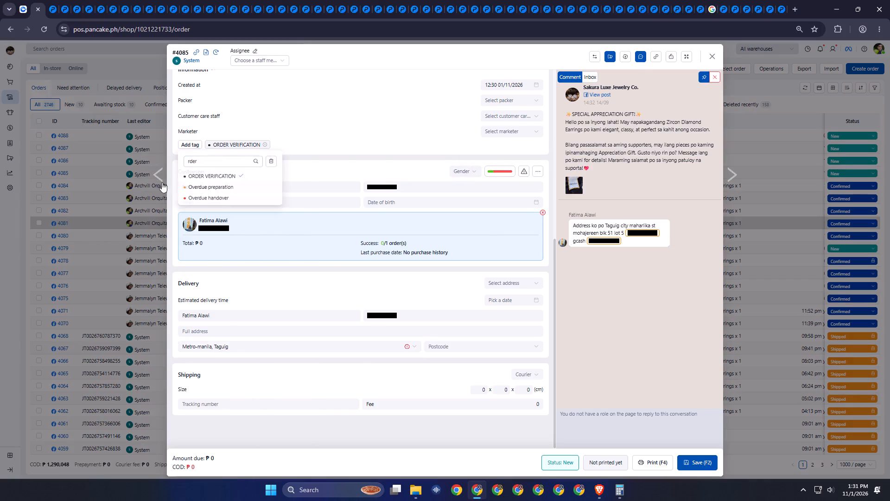
{"action": "left_click", "coordinate": [159, 180]}
{"action": "scroll", "coordinate": [347, 335], "scroll_direction": "down", "scroll_amount": 10}
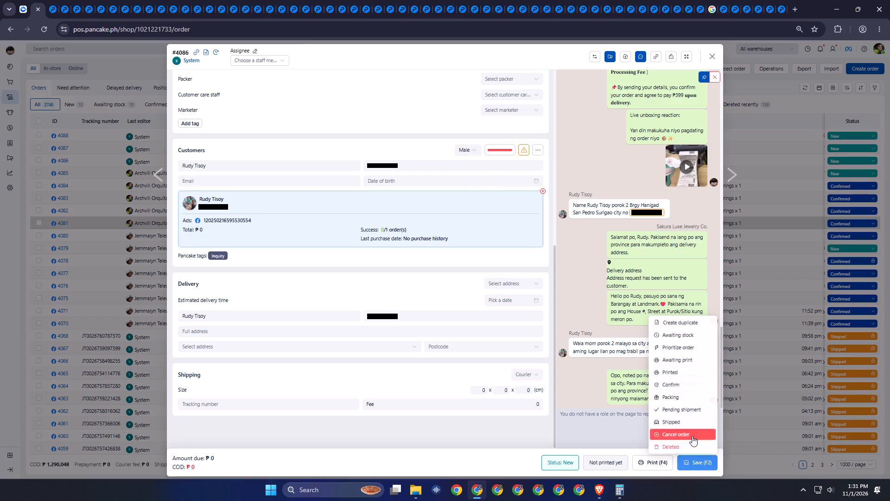
{"action": "left_click", "coordinate": [695, 431]}
{"action": "left_click", "coordinate": [509, 112]}
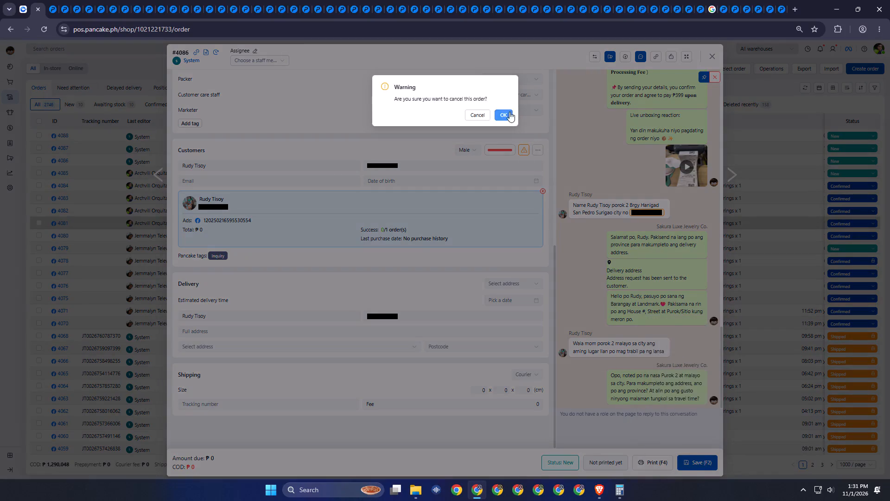
{"action": "left_click", "coordinate": [493, 105]}
{"action": "type", "text": "high rts"}
{"action": "left_click", "coordinate": [521, 128]}
{"action": "left_click", "coordinate": [616, 192]}
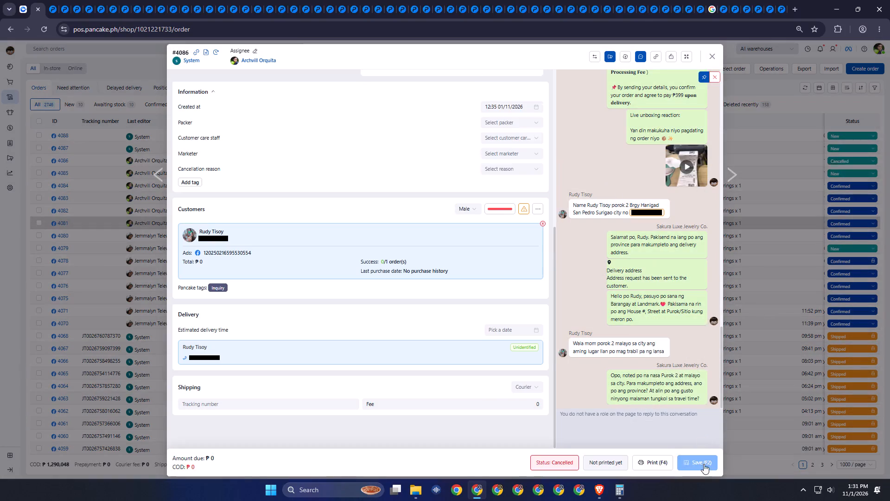
{"action": "left_click", "coordinate": [681, 446]}
{"action": "left_click", "coordinate": [507, 116]}
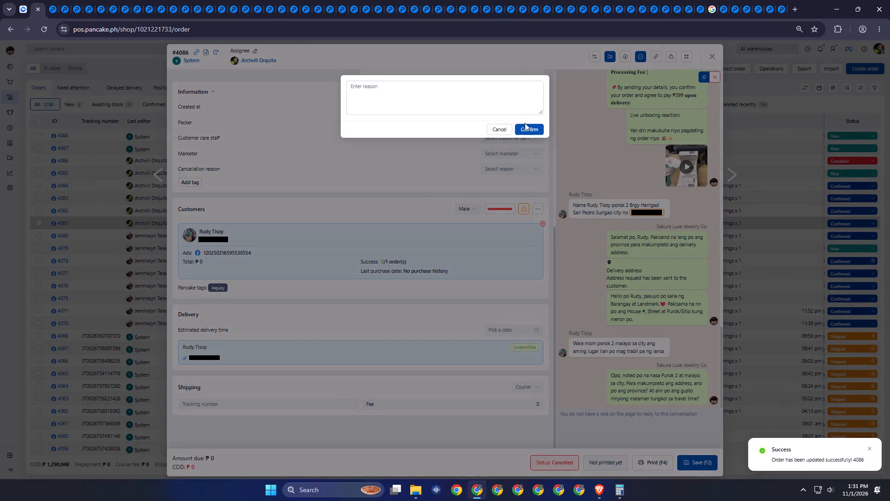
{"action": "left_click", "coordinate": [518, 103]}
{"action": "key", "text": "1"}
{"action": "left_click", "coordinate": [531, 126]}
{"action": "left_click", "coordinate": [603, 170]}
{"action": "left_click", "coordinate": [159, 170]}
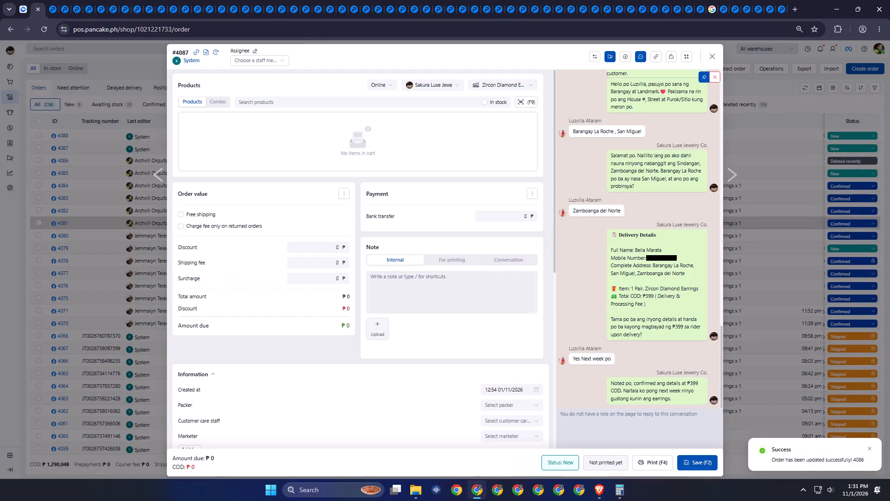
{"action": "scroll", "coordinate": [373, 361], "scroll_direction": "down", "scroll_amount": 7}
{"action": "left_click", "coordinate": [298, 352]}
{"action": "type", "text": "zamboang"}
{"action": "key", "text": "Return"}
{"action": "type", "text": "mig"}
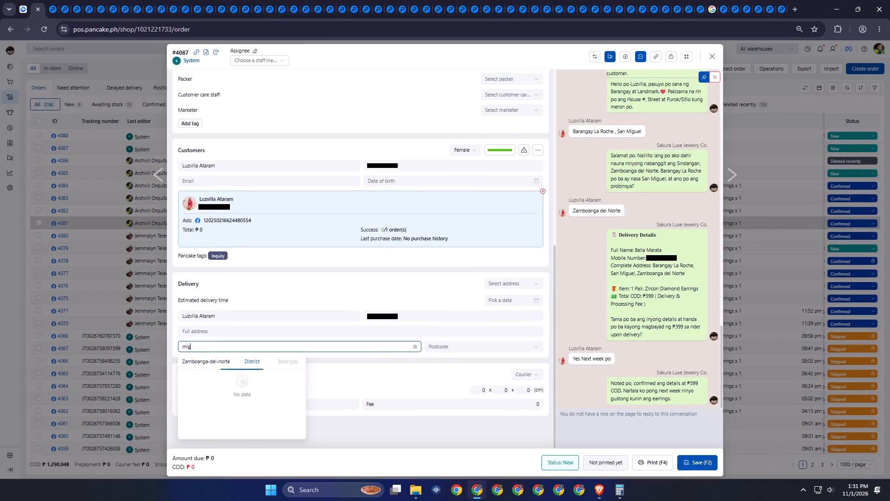
{"action": "key", "text": "ctrl+a"}
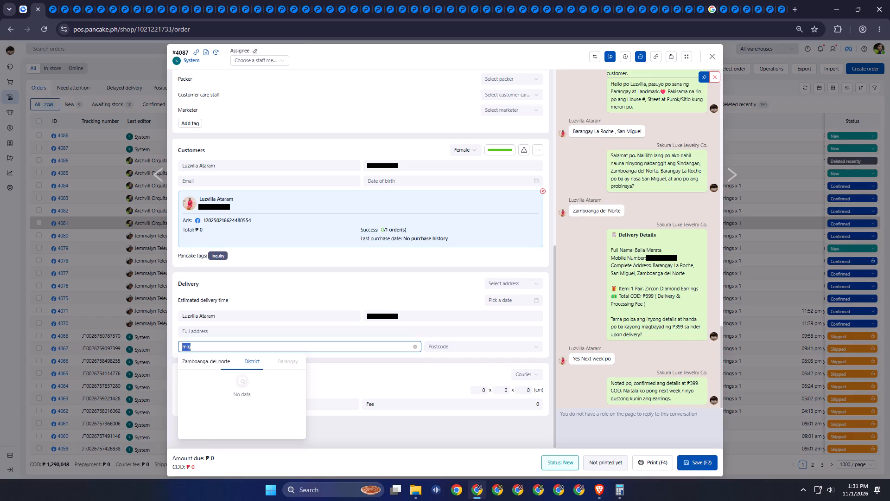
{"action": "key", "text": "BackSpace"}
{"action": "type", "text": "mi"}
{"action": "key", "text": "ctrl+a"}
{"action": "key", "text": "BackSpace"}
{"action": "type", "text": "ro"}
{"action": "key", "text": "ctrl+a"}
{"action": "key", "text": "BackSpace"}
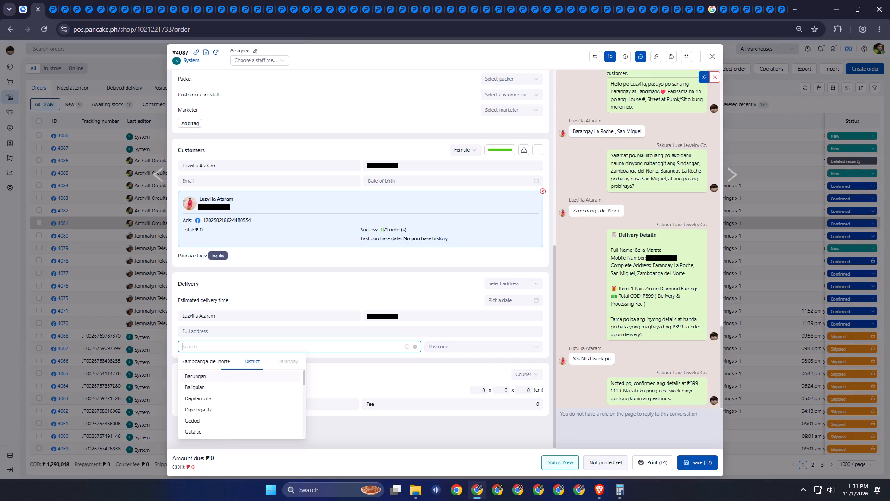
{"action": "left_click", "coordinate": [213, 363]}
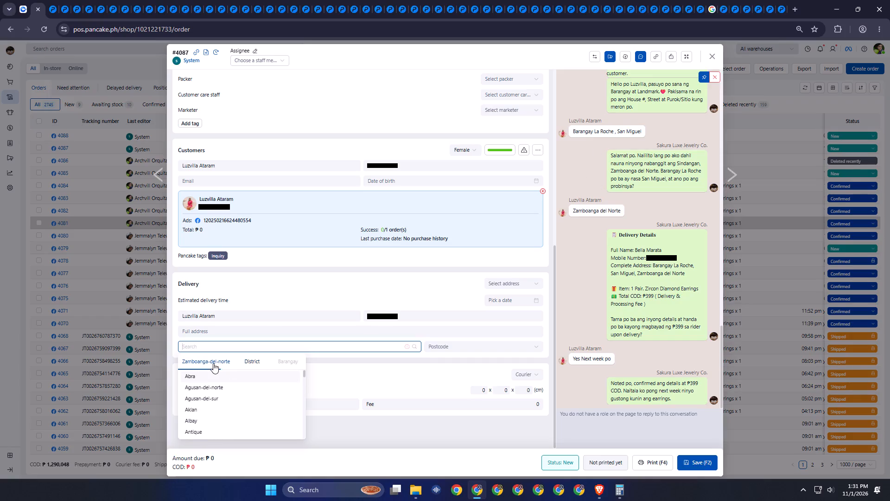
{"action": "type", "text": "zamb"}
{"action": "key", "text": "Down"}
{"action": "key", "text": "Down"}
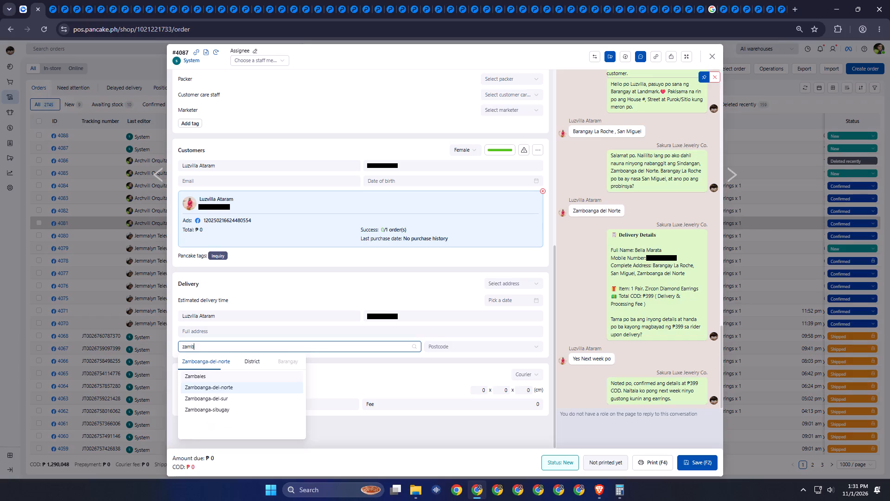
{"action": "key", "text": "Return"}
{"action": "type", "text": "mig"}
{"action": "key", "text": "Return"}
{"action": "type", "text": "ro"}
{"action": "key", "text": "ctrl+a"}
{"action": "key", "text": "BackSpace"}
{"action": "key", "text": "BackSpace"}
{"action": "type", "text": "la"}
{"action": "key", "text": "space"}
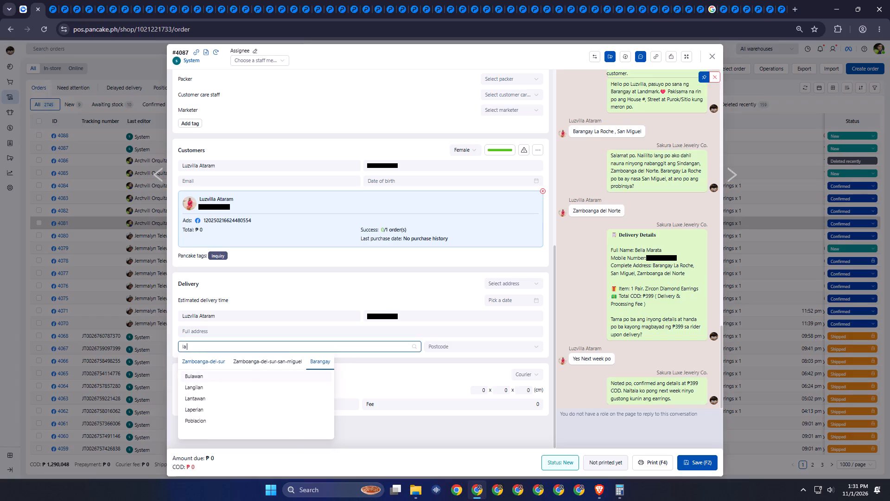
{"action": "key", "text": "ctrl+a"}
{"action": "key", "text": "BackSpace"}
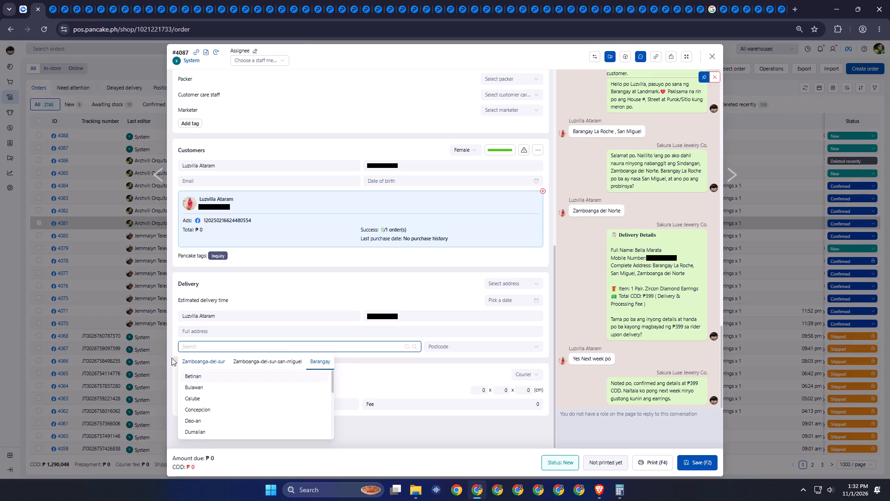
{"action": "left_click", "coordinate": [617, 122]}
{"action": "left_click", "coordinate": [615, 128]}
{"action": "triple_click", "coordinate": [613, 131]}
{"action": "key", "text": "ctrl+c"}
Switch to Brave and send "lang a krisgal jun kay arun baya saad sidto na burger hahha" in the open Facebook group chat.
{"action": "key", "text": "alt+Tab"}
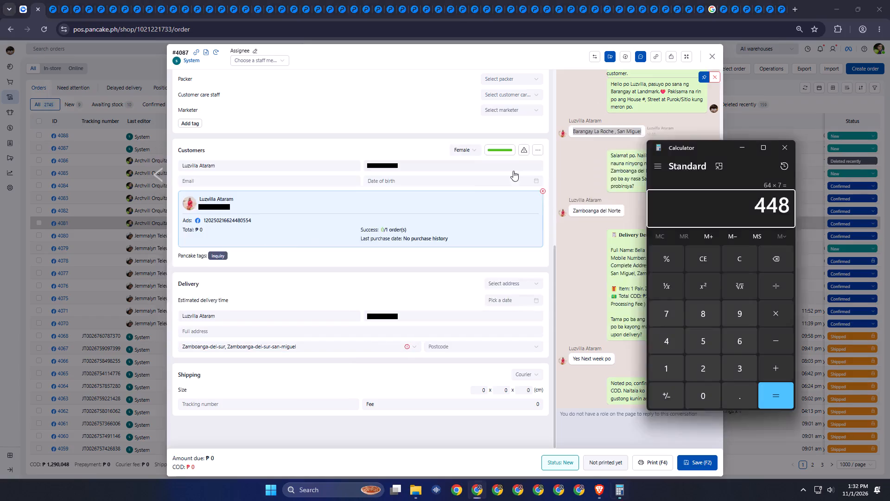
{"action": "key", "text": "alt+Tab"}
{"action": "left_click", "coordinate": [244, 181], "text": "alt"}
{"action": "left_click", "coordinate": [634, 268], "text": "alt"}
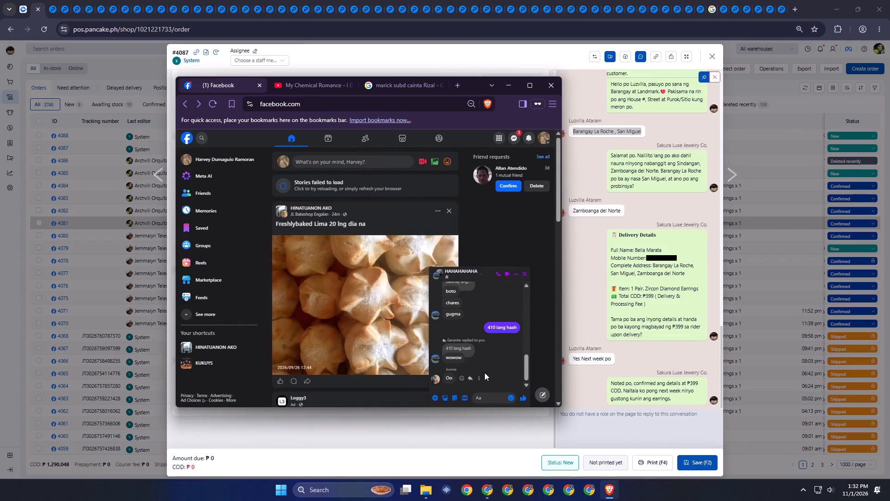
{"action": "left_click", "coordinate": [481, 396]}
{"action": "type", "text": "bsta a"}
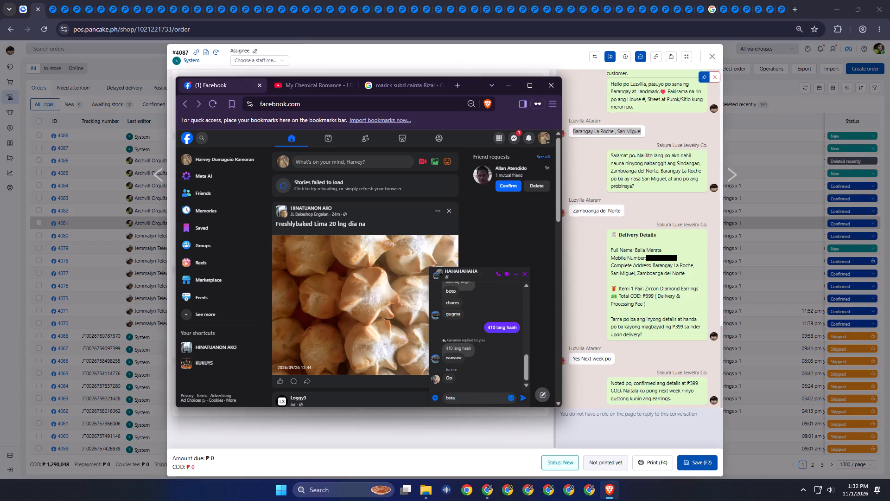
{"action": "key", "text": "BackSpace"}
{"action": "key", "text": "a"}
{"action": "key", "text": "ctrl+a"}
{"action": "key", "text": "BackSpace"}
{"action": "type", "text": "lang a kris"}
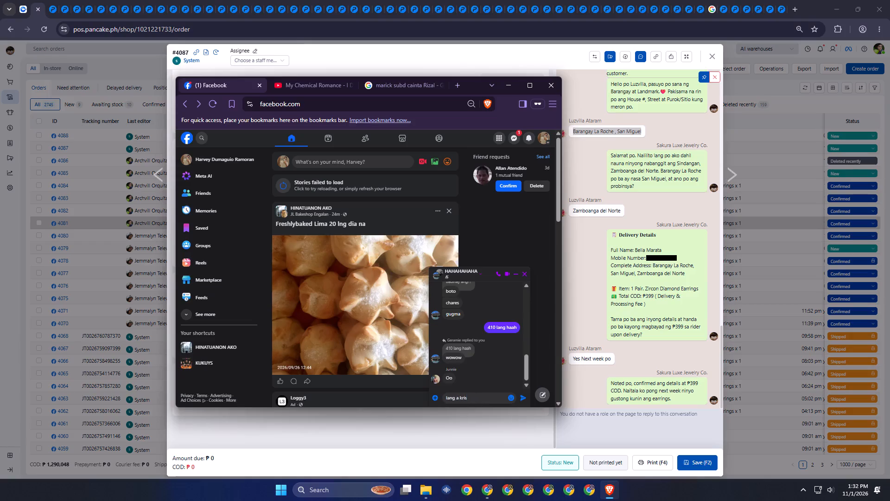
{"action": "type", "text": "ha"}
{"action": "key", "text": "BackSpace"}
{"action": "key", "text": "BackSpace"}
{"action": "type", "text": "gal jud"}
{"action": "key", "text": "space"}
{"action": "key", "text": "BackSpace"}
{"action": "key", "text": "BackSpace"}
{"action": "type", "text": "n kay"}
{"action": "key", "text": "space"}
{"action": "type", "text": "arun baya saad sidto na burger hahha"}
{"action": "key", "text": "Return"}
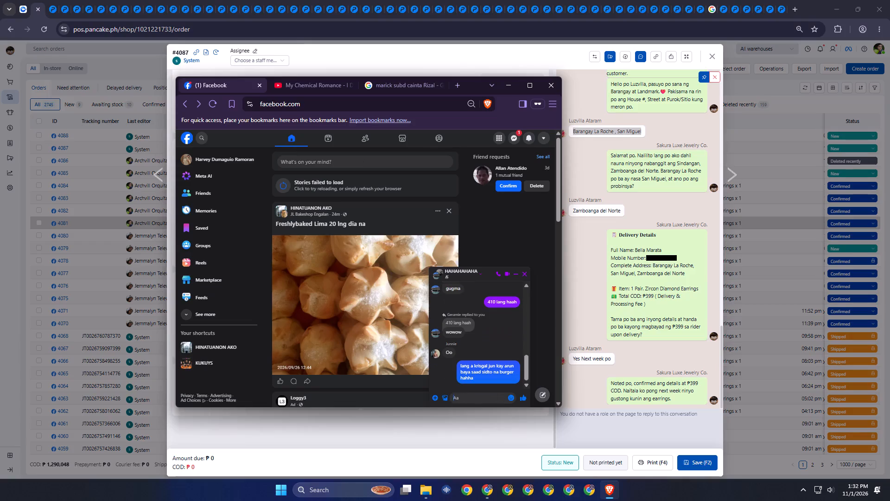
Reply "yahay ang mga 0.50 ahha" to the "wowow" message in the HAHAHAHAHA group chat.
{"action": "left_click", "coordinate": [477, 333]}
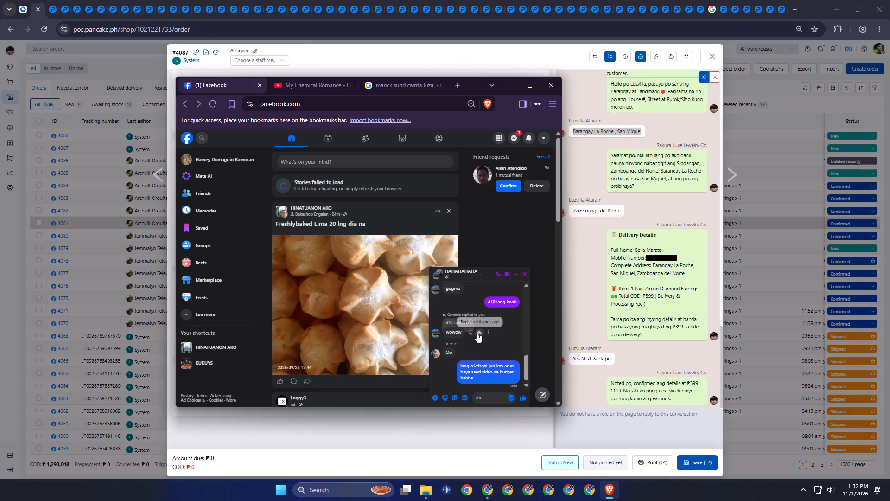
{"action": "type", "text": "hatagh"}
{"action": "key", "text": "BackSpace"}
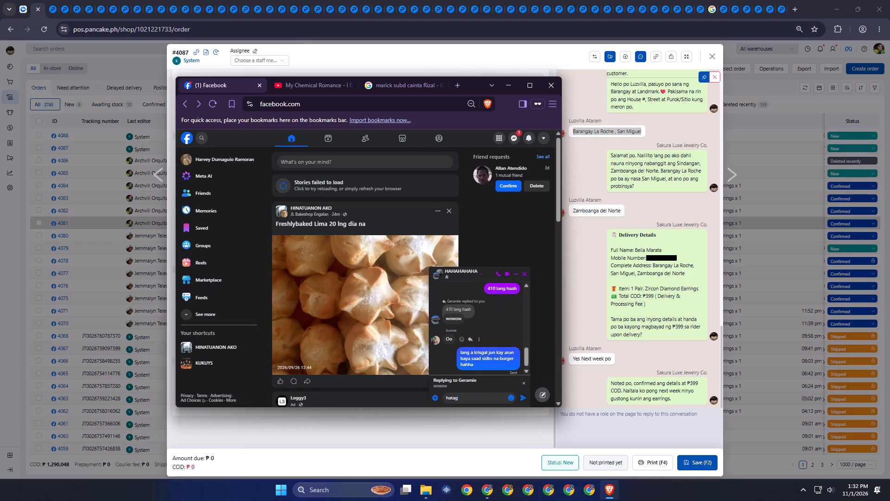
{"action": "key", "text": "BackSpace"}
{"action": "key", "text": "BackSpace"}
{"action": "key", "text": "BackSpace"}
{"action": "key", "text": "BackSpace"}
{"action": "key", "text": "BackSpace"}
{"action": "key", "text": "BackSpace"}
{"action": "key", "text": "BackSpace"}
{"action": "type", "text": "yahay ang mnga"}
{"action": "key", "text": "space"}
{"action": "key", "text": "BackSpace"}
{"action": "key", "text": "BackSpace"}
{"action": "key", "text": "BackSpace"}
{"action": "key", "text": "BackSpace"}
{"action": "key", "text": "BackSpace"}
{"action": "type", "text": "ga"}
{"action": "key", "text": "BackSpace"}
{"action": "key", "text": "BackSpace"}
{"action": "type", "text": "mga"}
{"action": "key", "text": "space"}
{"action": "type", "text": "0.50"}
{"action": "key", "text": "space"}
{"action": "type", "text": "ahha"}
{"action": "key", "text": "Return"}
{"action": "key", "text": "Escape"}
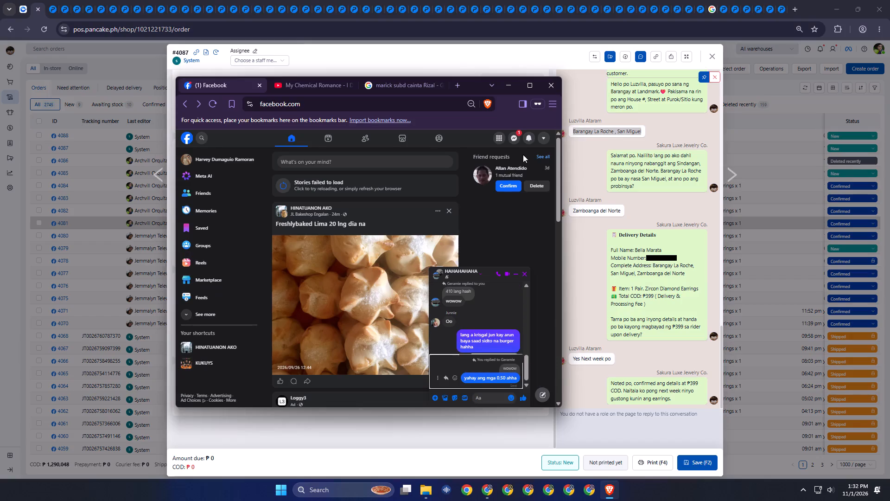
Check the unread direct chat below FANKIK in Messenger, and close the open chat windows.
{"action": "left_click", "coordinate": [516, 140]}
{"action": "left_click", "coordinate": [506, 246]}
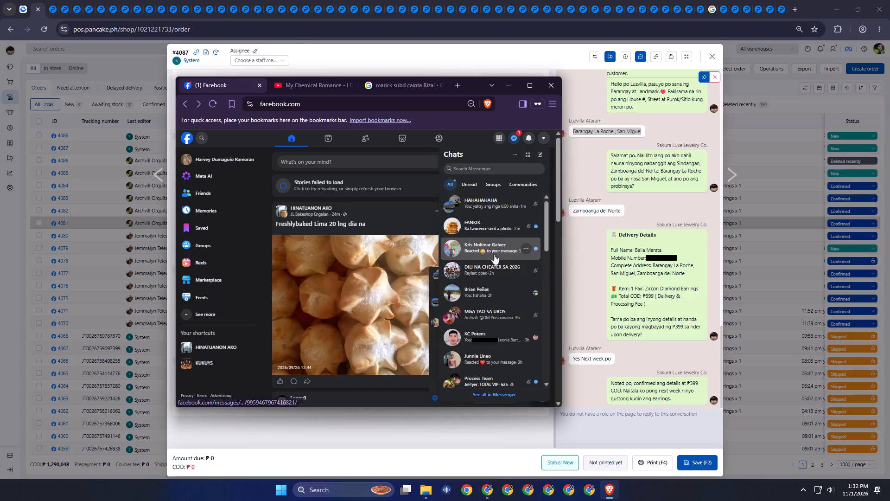
{"action": "left_click", "coordinate": [524, 272]}
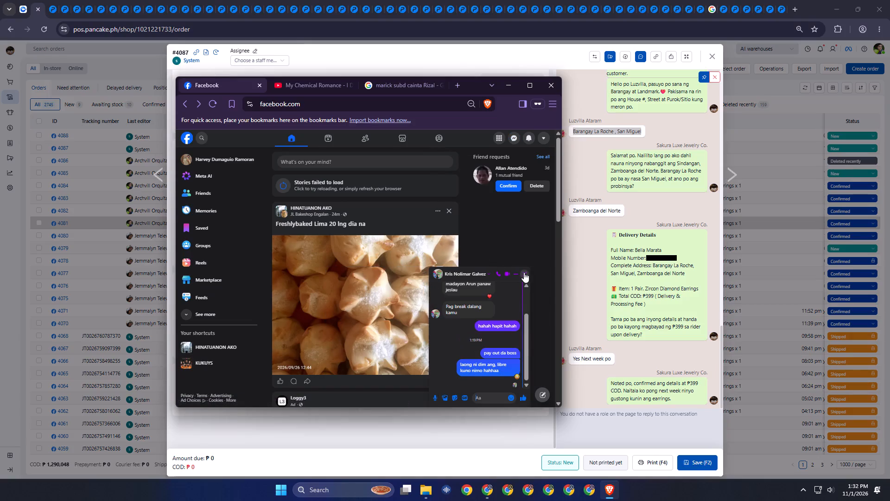
{"action": "left_click", "coordinate": [524, 272]}
{"action": "left_click", "coordinate": [615, 281]}
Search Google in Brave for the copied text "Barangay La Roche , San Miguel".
{"action": "key", "text": "alt+Tab"}
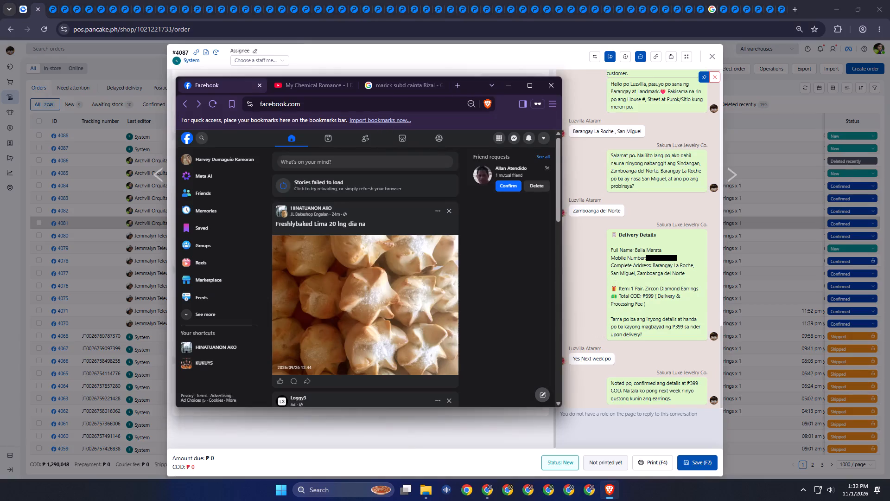
{"action": "left_click", "coordinate": [389, 91]}
{"action": "left_click", "coordinate": [341, 149]}
{"action": "key", "text": "ctrl+a"}
{"action": "key", "text": "ctrl+v"}
{"action": "key", "text": "Return"}
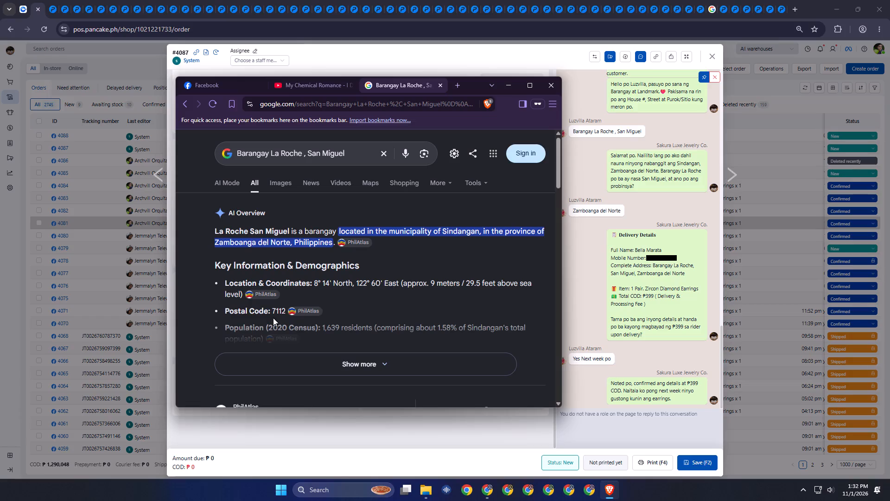
{"action": "key", "text": "alt+Tab"}
{"action": "left_click", "coordinate": [209, 343]}
{"action": "left_click", "coordinate": [210, 359]}
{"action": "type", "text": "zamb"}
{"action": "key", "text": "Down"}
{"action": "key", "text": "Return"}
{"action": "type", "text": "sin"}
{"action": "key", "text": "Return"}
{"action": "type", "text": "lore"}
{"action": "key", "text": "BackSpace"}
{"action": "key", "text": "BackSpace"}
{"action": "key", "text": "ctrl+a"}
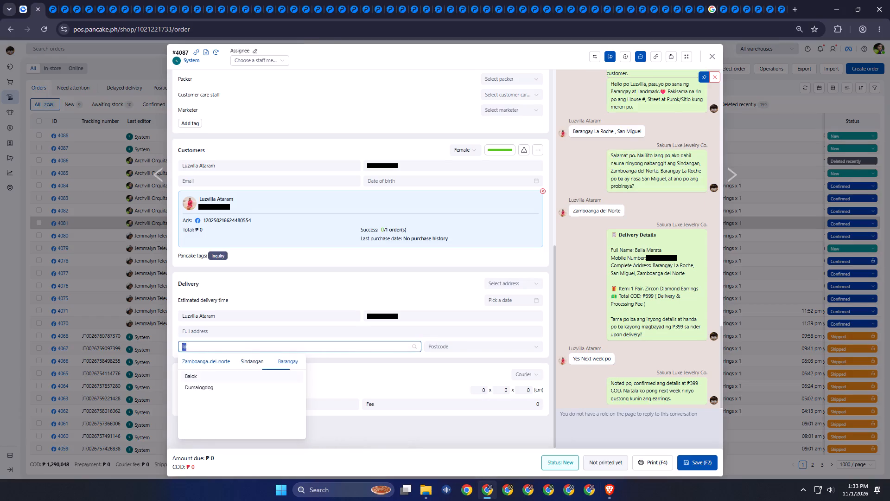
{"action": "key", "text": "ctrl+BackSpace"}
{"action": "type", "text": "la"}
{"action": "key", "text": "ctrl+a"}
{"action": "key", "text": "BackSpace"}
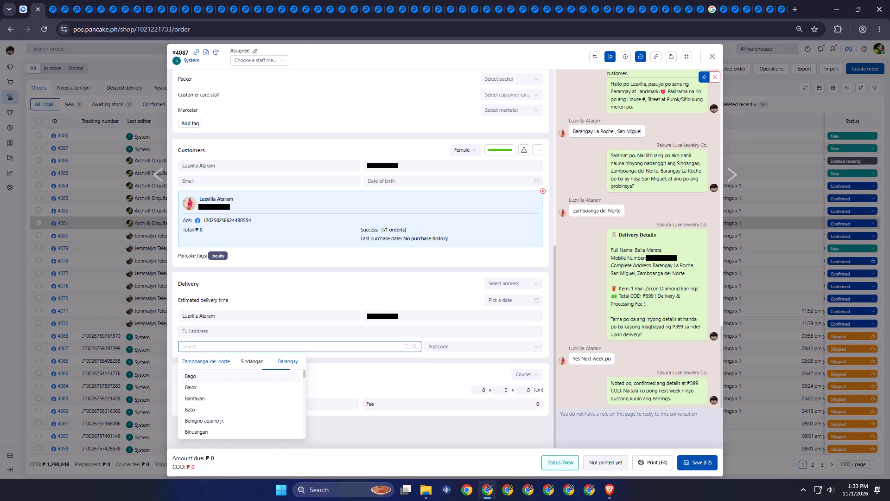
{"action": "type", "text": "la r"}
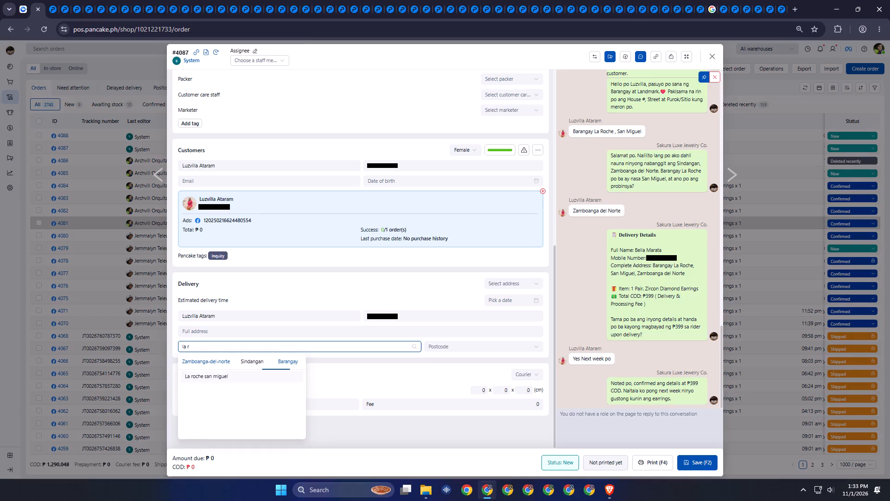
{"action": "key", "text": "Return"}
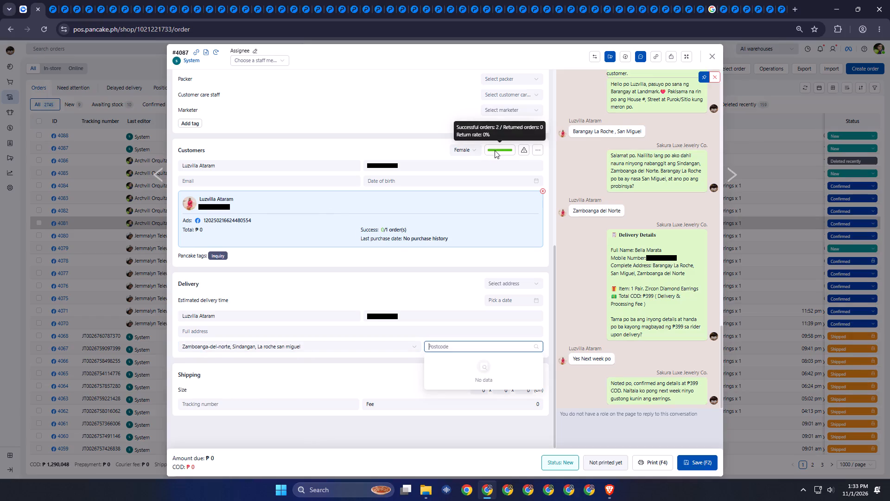
{"action": "left_click", "coordinate": [229, 322]}
{"action": "left_click", "coordinate": [233, 336]}
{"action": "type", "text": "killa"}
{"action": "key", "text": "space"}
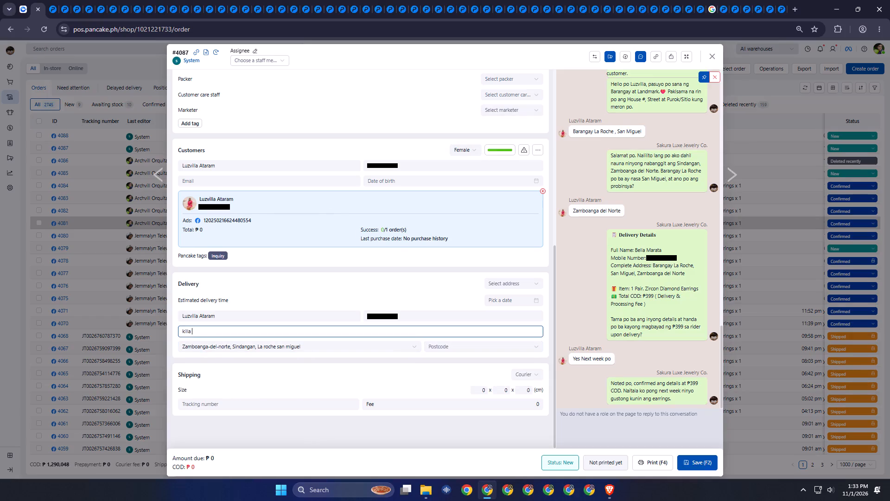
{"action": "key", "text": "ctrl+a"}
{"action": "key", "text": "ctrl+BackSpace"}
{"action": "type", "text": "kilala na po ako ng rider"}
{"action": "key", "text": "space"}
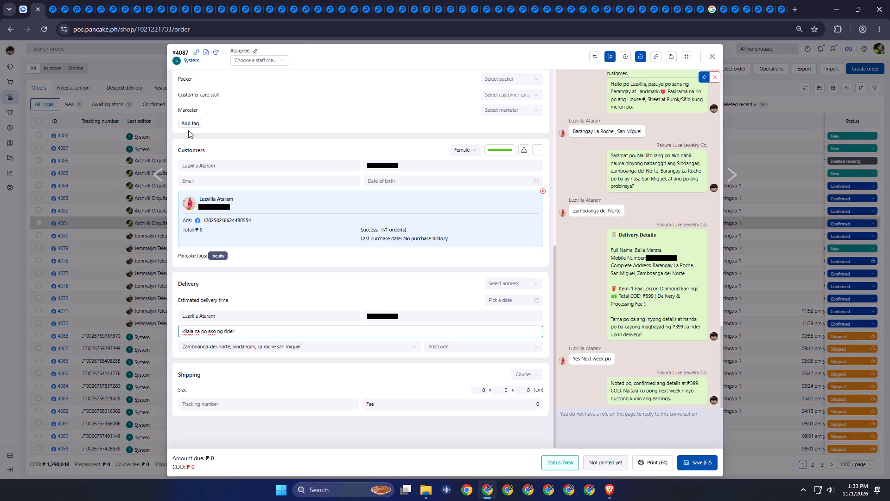
{"action": "left_click", "coordinate": [190, 122]}
{"action": "left_click", "coordinate": [211, 139]}
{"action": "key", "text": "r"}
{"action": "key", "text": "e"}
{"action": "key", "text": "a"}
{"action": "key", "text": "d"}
{"action": "left_click", "coordinate": [216, 157]}
{"action": "scroll", "coordinate": [293, 174], "scroll_direction": "up", "scroll_amount": 4}
{"action": "scroll", "coordinate": [390, 141], "scroll_direction": "down", "scroll_amount": 1}
{"action": "scroll", "coordinate": [405, 141], "scroll_direction": "up", "scroll_amount": 2}
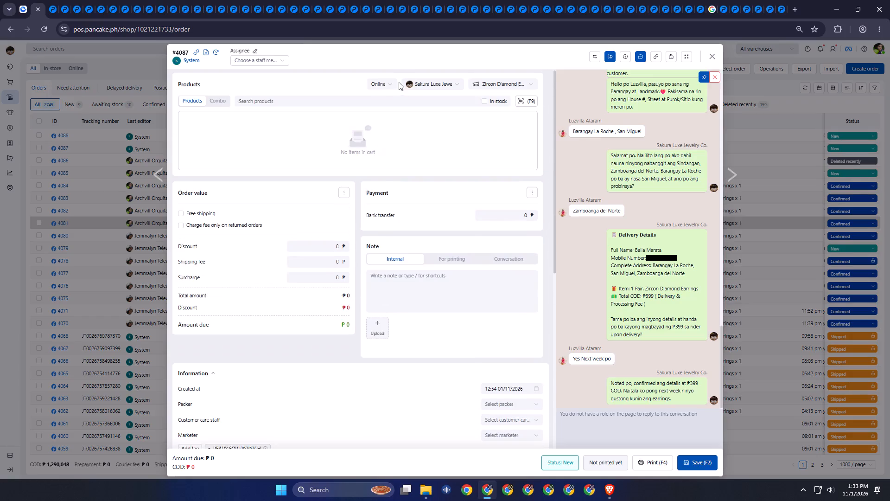
{"action": "left_click", "coordinate": [400, 103]}
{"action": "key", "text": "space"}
{"action": "left_click", "coordinate": [458, 171]}
{"action": "left_click", "coordinate": [627, 355]}
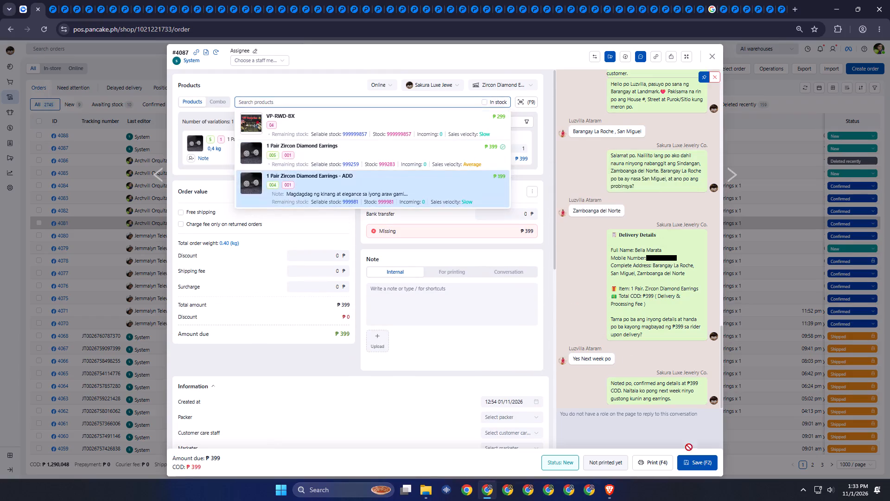
{"action": "left_click", "coordinate": [672, 382]}
Check the FANKIK, HAHAHAHAHA and direct Messenger chats on Facebook in Brave for new messages, close them and return to Chrome.
{"action": "key", "text": "alt+Tab"}
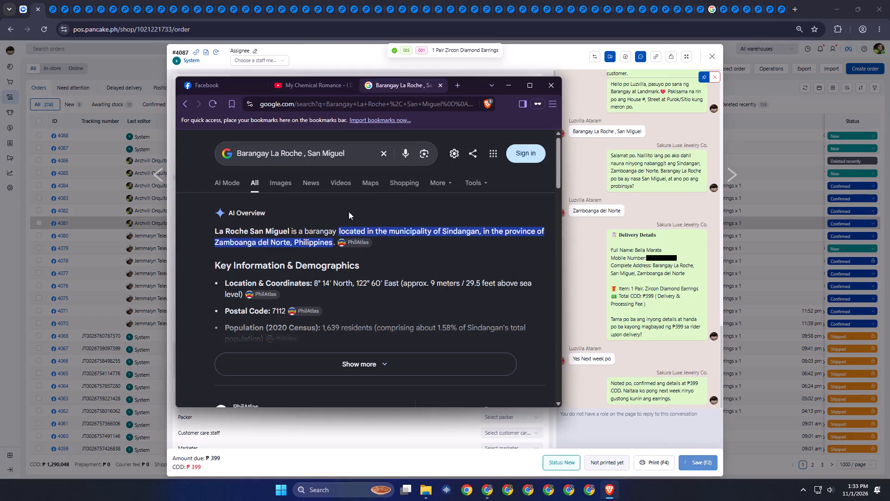
{"action": "key", "text": "ctrl+1"}
{"action": "left_click", "coordinate": [517, 140]}
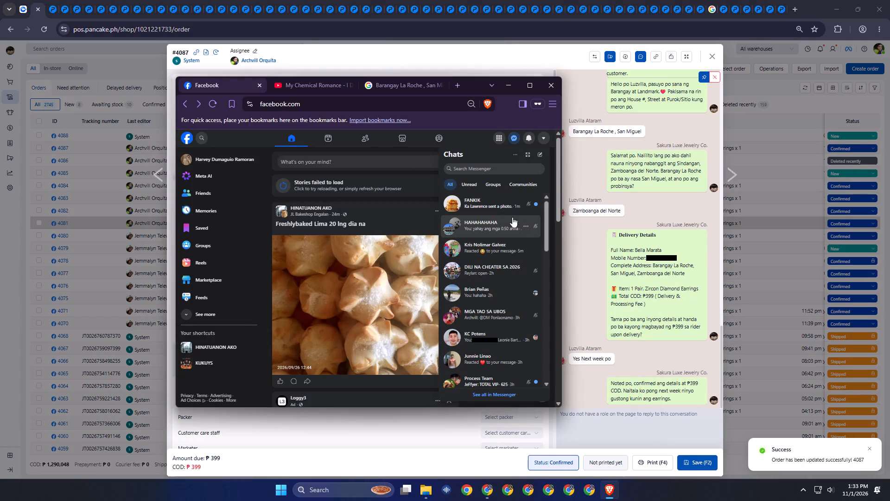
{"action": "left_click", "coordinate": [492, 200]}
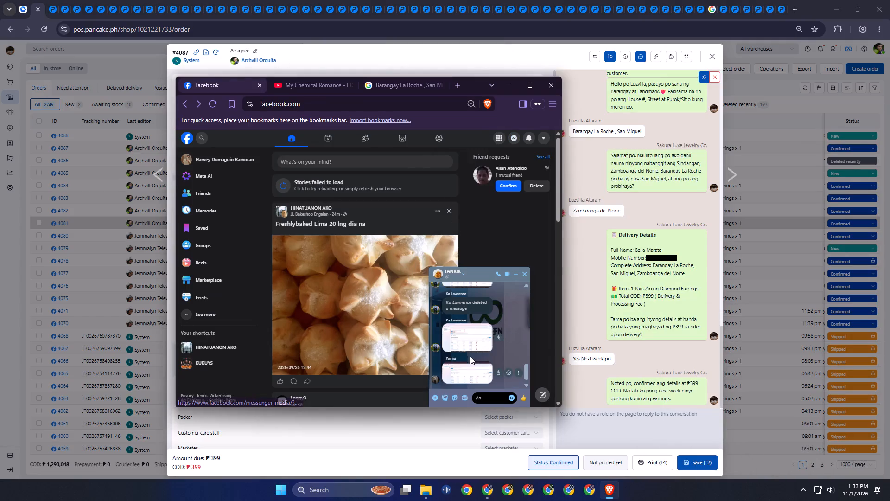
{"action": "key", "text": "Escape"}
{"action": "left_click", "coordinate": [523, 273]}
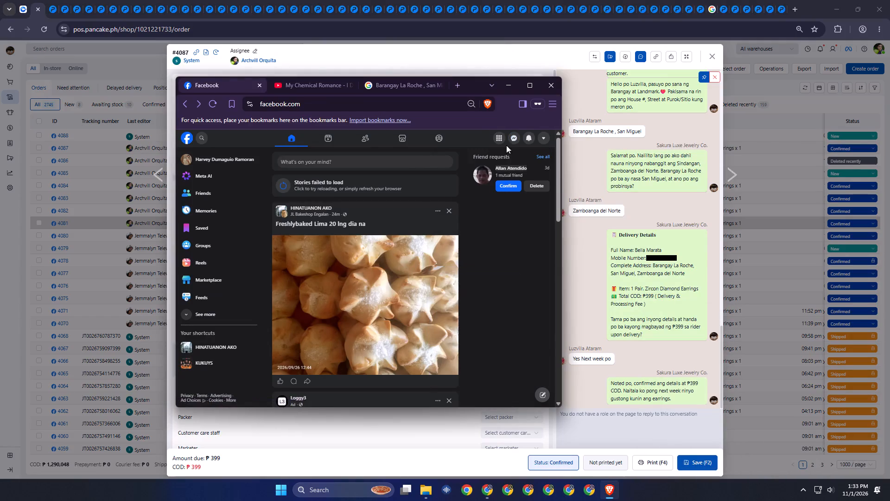
{"action": "left_click", "coordinate": [512, 140]}
{"action": "left_click", "coordinate": [498, 223]}
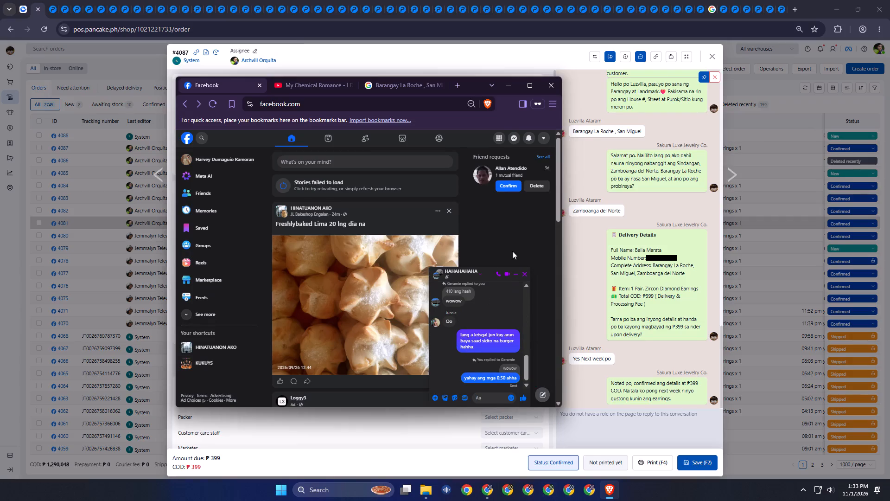
{"action": "key", "text": "Escape"}
{"action": "left_click", "coordinate": [510, 140]}
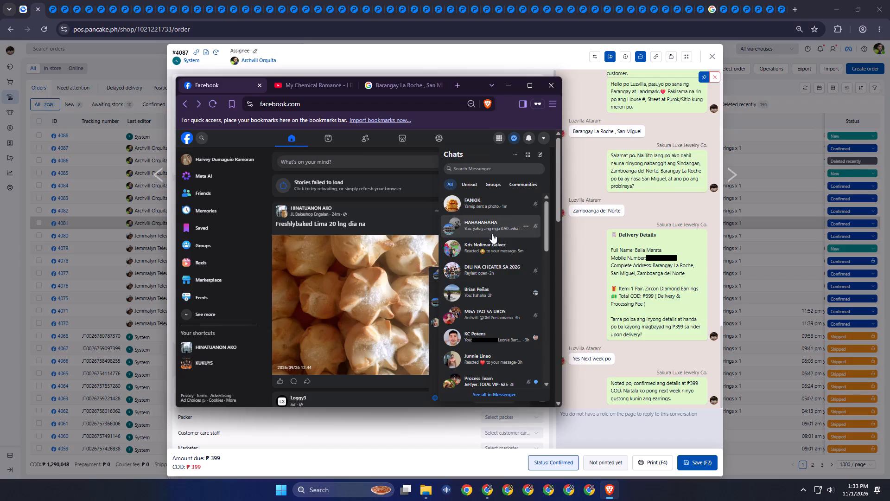
{"action": "left_click", "coordinate": [492, 244]}
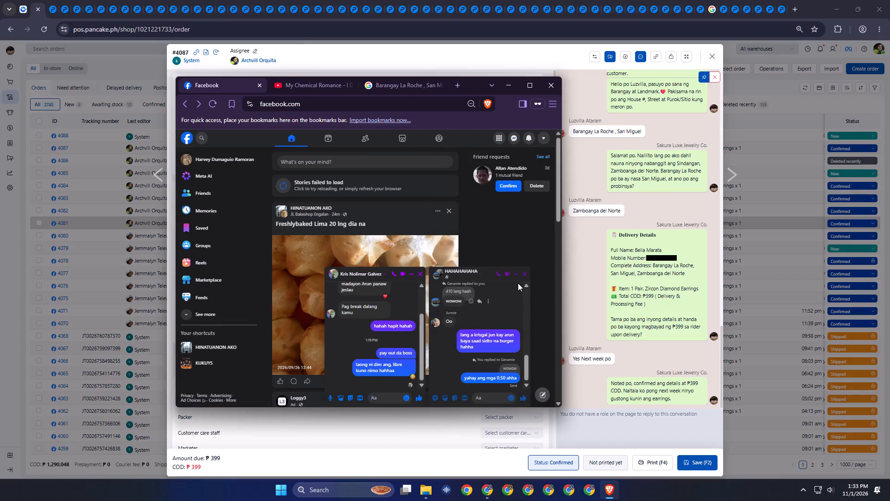
{"action": "left_click", "coordinate": [521, 279]}
{"action": "double_click", "coordinate": [525, 271]}
{"action": "left_click", "coordinate": [605, 297]}
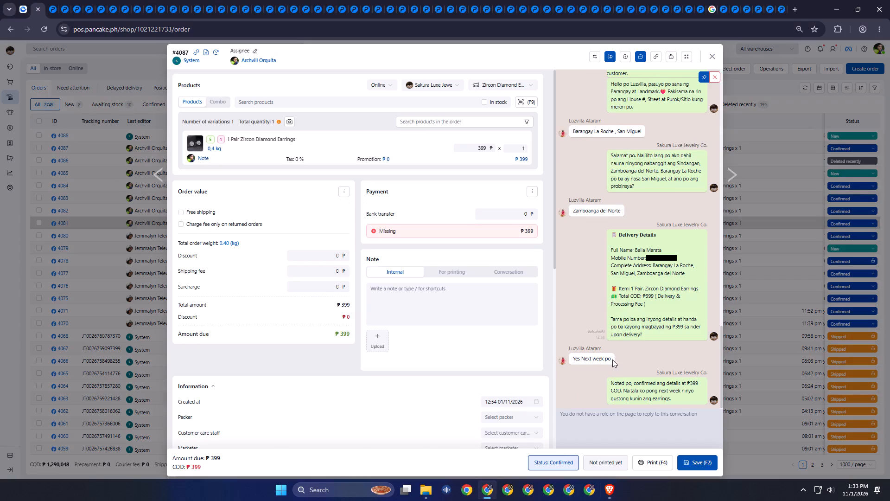
{"action": "left_click", "coordinate": [158, 167]}
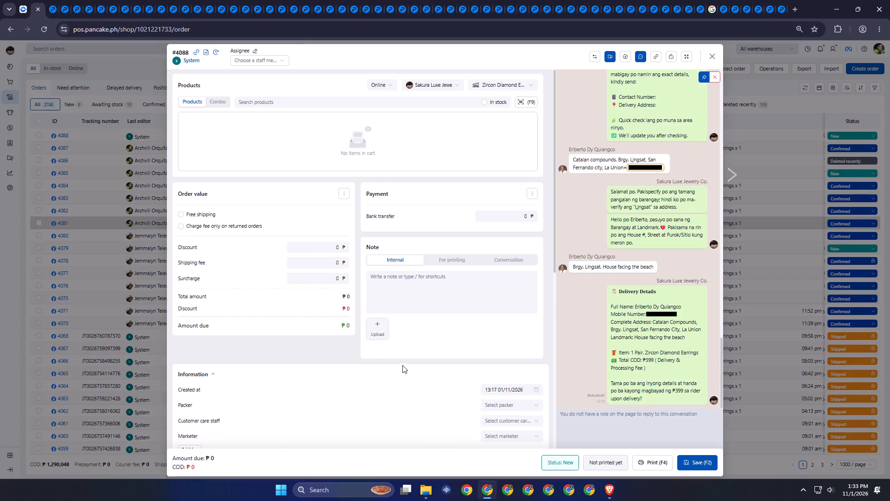
{"action": "scroll", "coordinate": [393, 372], "scroll_direction": "down", "scroll_amount": 9}
{"action": "left_click", "coordinate": [274, 344]}
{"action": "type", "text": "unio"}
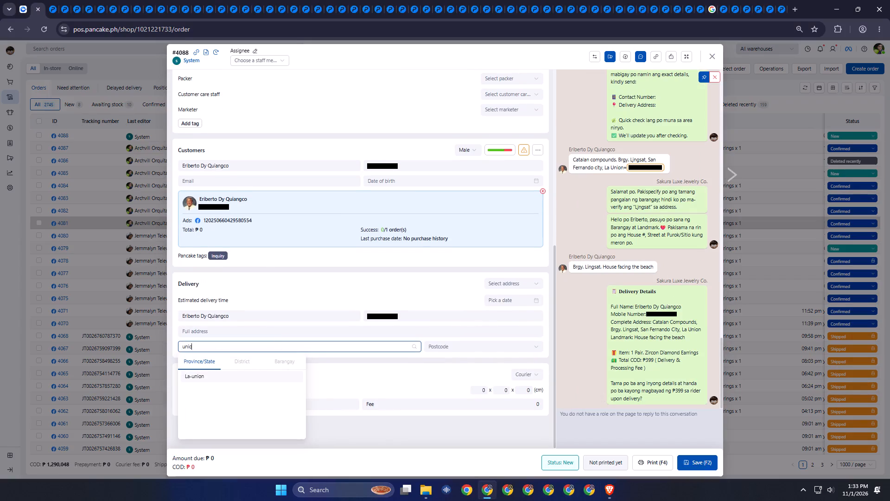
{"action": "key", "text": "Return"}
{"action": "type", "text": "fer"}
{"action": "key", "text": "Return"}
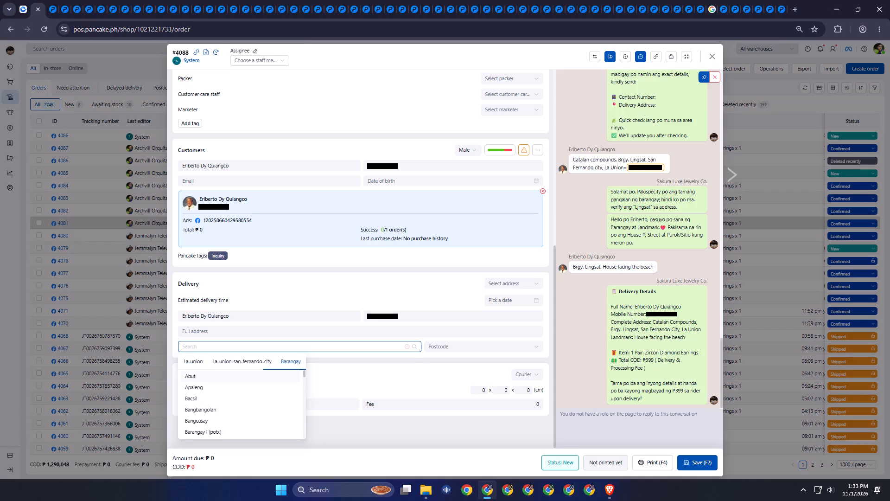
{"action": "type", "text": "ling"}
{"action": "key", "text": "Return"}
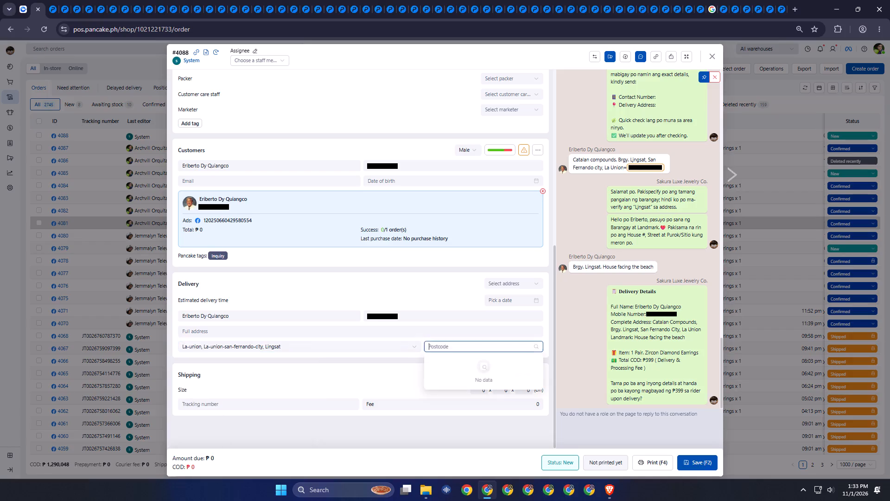
Copy the customer's barangay and landmark message from the chat of order #4088.
{"action": "triple_click", "coordinate": [605, 266]}
{"action": "key", "text": "ctrl+c"}
{"action": "key", "text": "ctrl+c"}
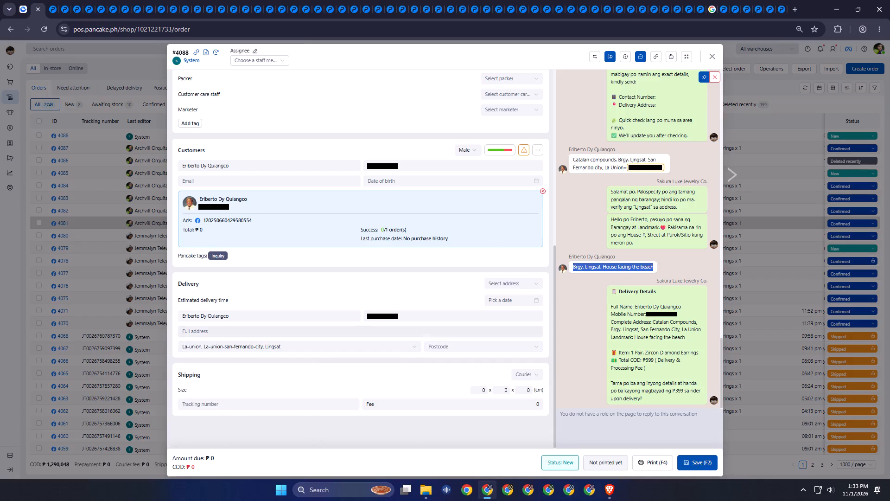
{"action": "left_click", "coordinate": [404, 327]}
{"action": "key", "text": "ctrl+v"}
{"action": "key", "text": "space"}
Tag order #4088 as READY FOR DISPATCH.
{"action": "left_click", "coordinate": [195, 122]}
{"action": "left_click", "coordinate": [214, 138]}
{"action": "key", "text": "r"}
{"action": "key", "text": "e"}
{"action": "key", "text": "a"}
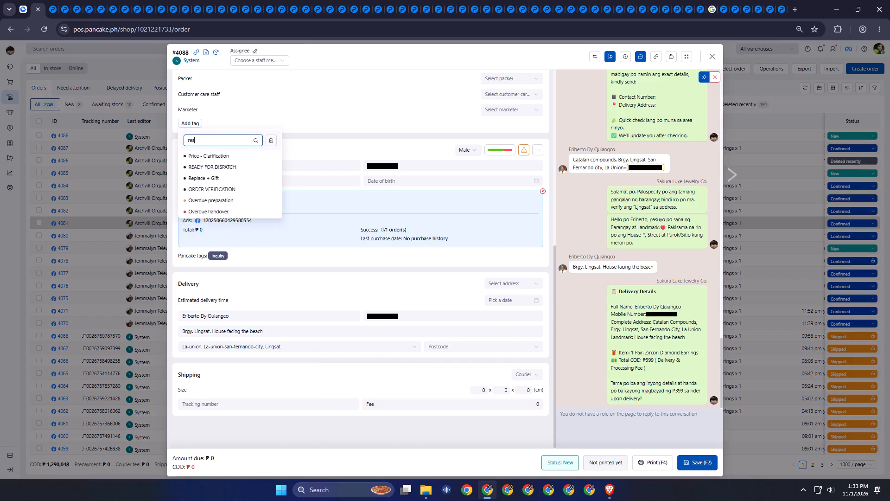
{"action": "key", "text": "d"}
{"action": "left_click", "coordinate": [217, 153]}
Add the product 1 Pair Zircon Diamond Earrings at ₱399 to order #4088.
{"action": "scroll", "coordinate": [359, 201], "scroll_direction": "up", "scroll_amount": 3}
{"action": "left_click", "coordinate": [416, 102]}
{"action": "key", "text": "space"}
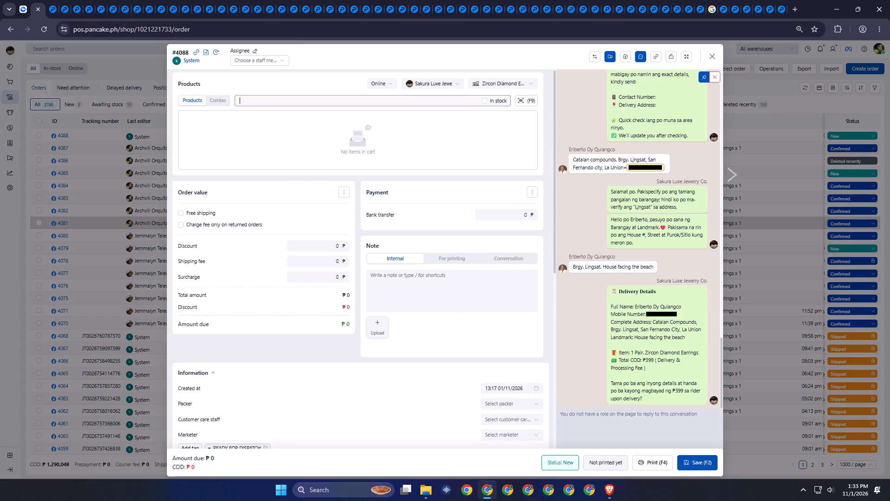
{"action": "left_click", "coordinate": [406, 170]}
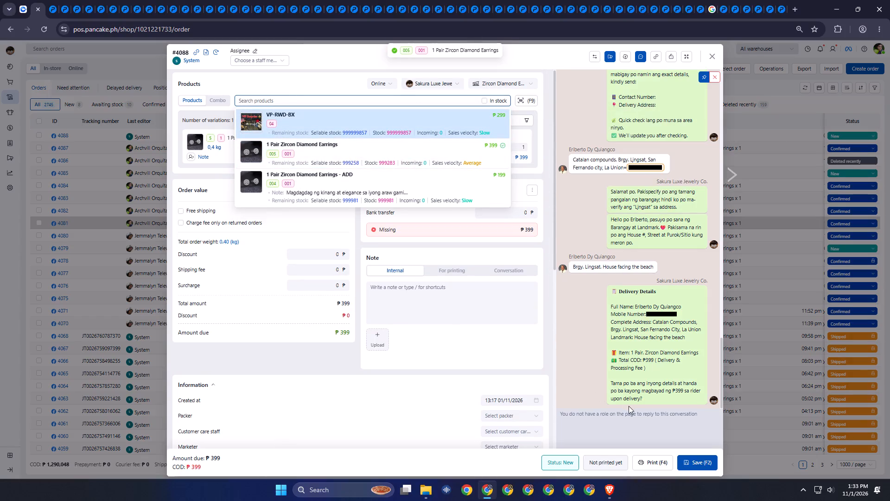
{"action": "left_click", "coordinate": [674, 384]}
{"action": "left_click", "coordinate": [600, 344]}
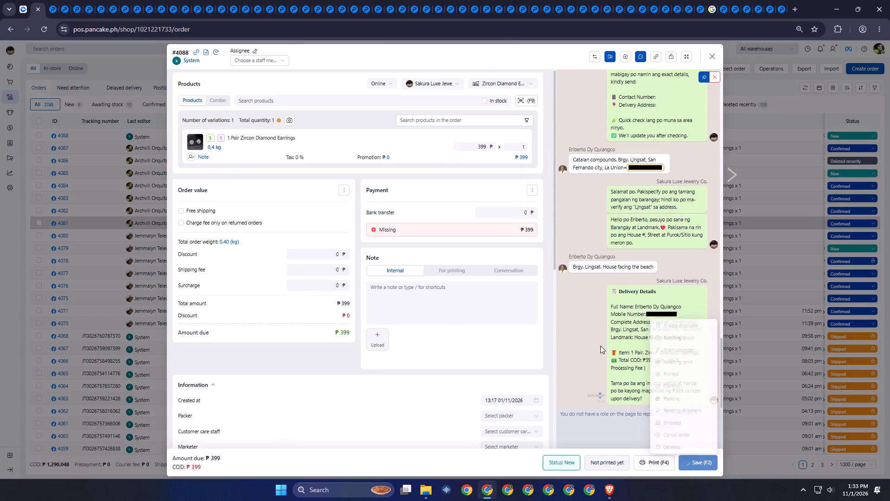
{"action": "left_click", "coordinate": [0, 361]}
{"action": "scroll", "coordinate": [303, 320], "scroll_direction": "up", "scroll_amount": 5}
{"action": "key", "text": "ctrl+Tab"}
{"action": "key", "text": "ctrl+shift+Tab"}
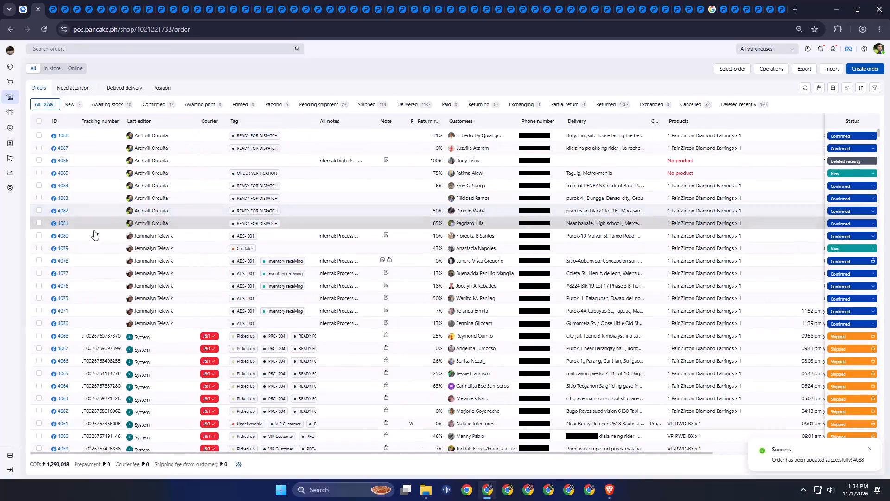
Select orders #4081 to #4085, #4087 and #4088 in the order list.
{"action": "left_click", "coordinate": [43, 225]}
{"action": "left_click", "coordinate": [41, 174], "text": "shift"}
{"action": "key", "text": "Escape"}
{"action": "left_click", "coordinate": [38, 148]}
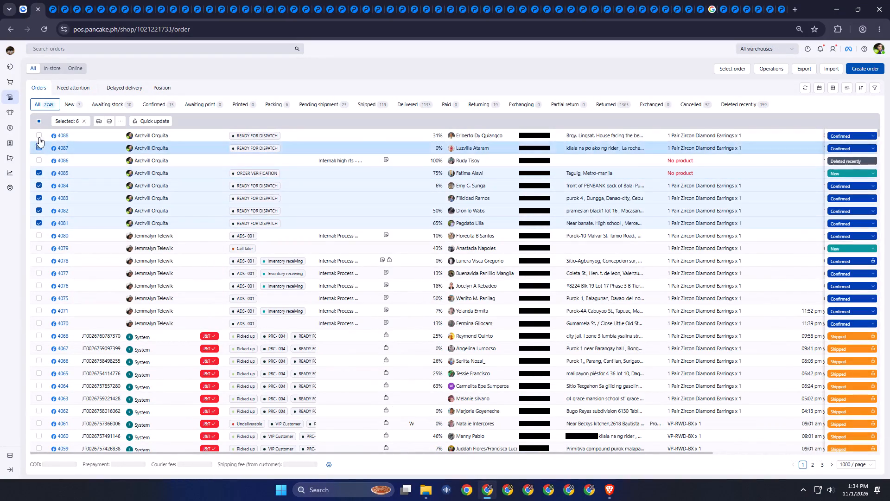
{"action": "left_click_drag", "start_coordinate": [39, 135], "coordinate": [44, 134]}
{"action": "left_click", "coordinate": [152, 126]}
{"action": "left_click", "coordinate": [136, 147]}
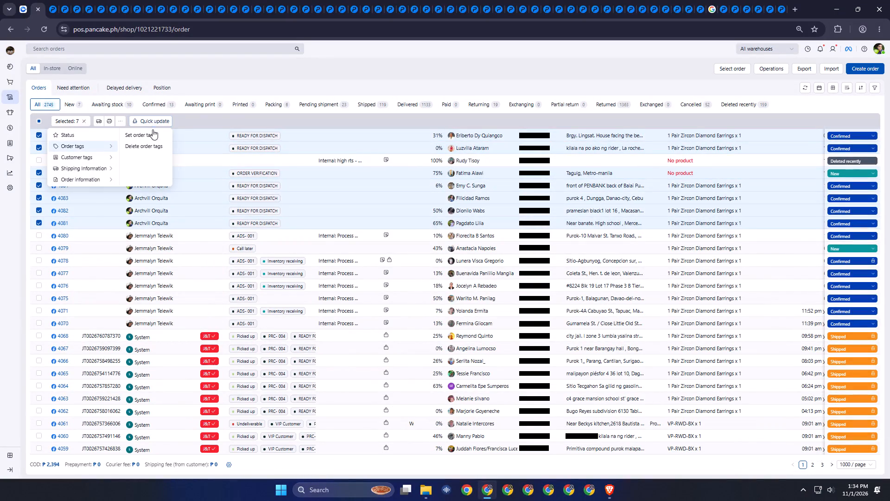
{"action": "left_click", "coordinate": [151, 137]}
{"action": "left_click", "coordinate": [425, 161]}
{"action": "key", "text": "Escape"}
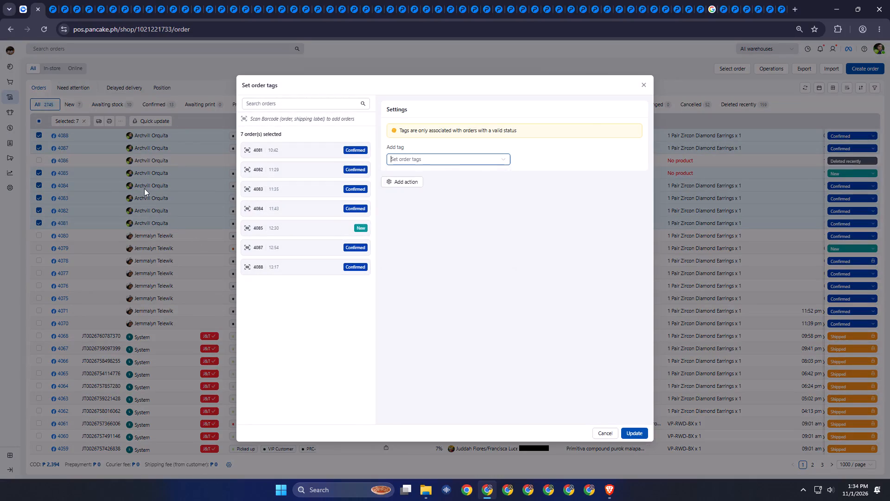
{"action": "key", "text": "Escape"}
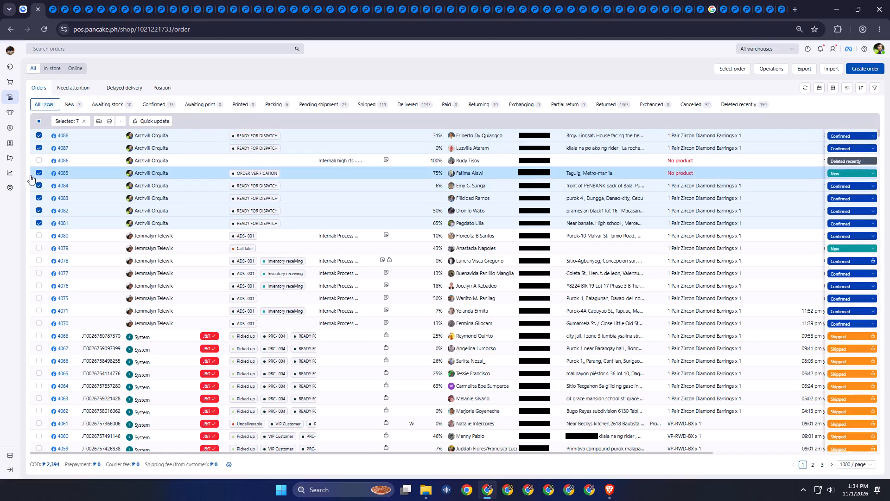
{"action": "left_click", "coordinate": [38, 172]}
{"action": "left_click", "coordinate": [153, 128]}
{"action": "left_click", "coordinate": [153, 117]}
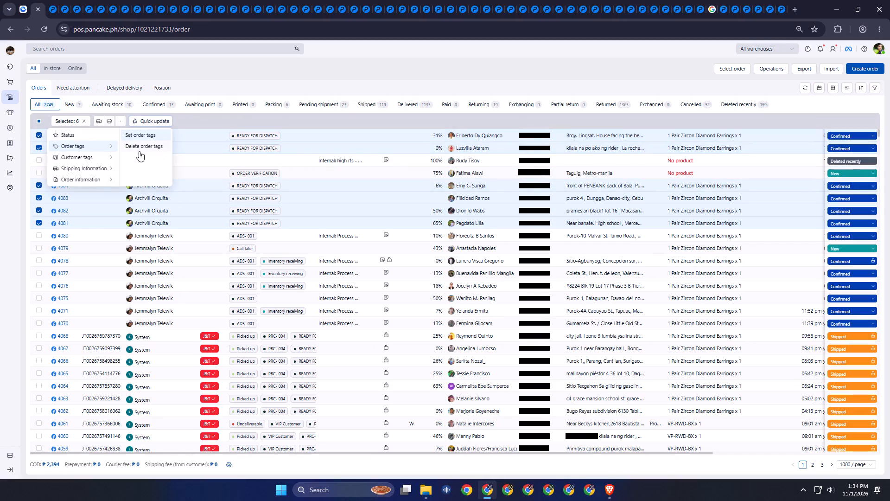
{"action": "left_click", "coordinate": [147, 136]}
{"action": "left_click", "coordinate": [445, 157]}
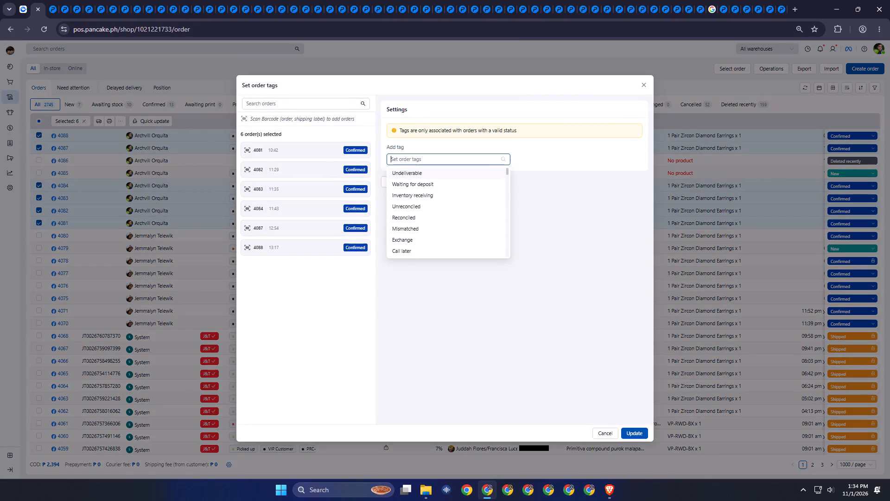
{"action": "left_click", "coordinate": [439, 158]}
{"action": "key", "text": "r"}
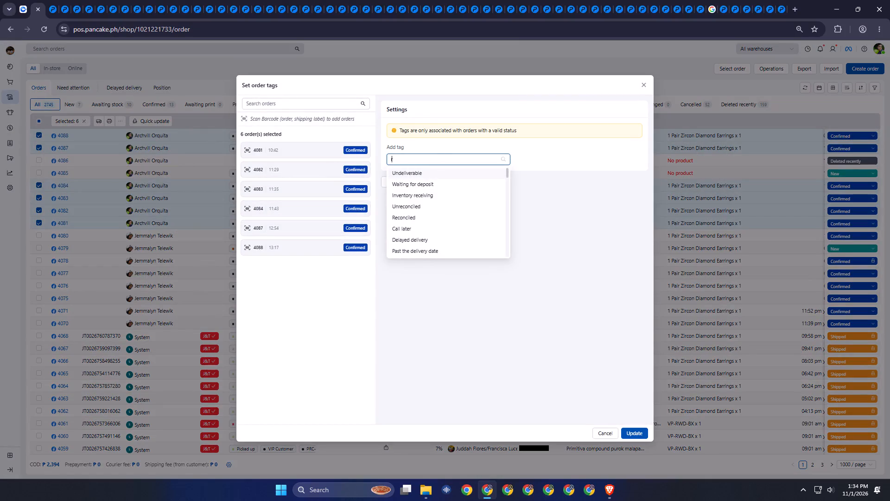
{"action": "key", "text": "c"}
{"action": "key", "text": "3"}
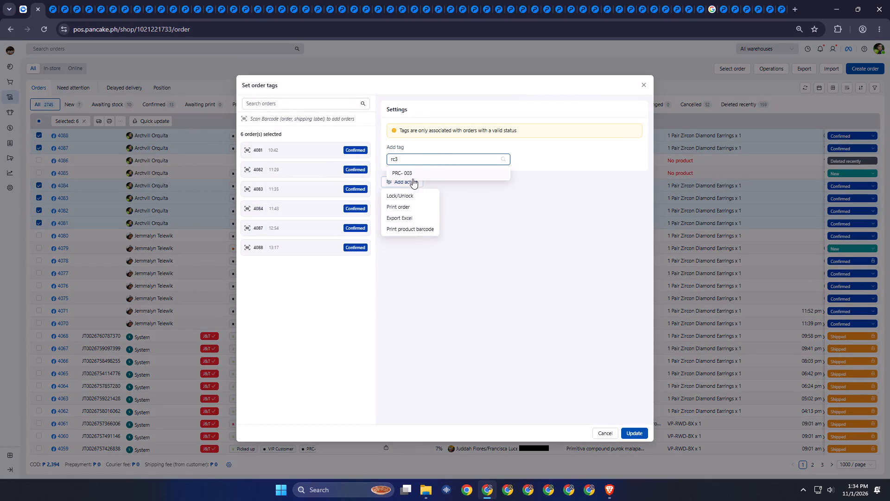
{"action": "left_click", "coordinate": [417, 176]}
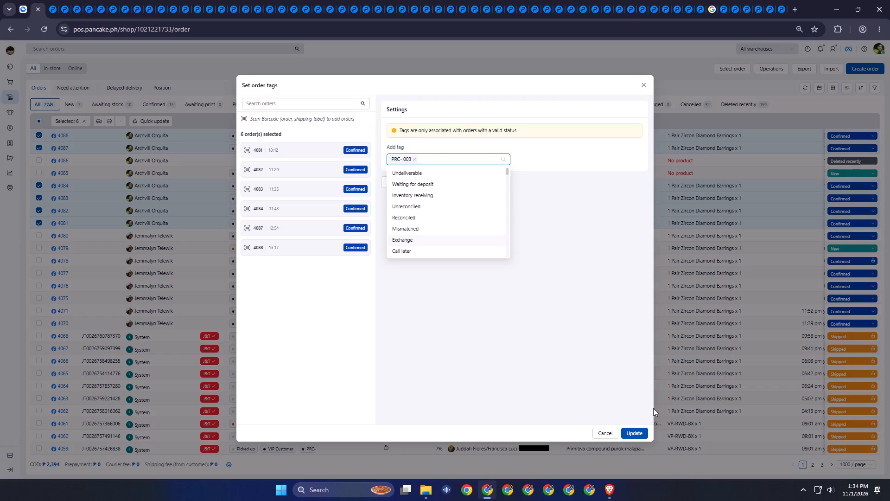
{"action": "left_click", "coordinate": [629, 432]}
{"action": "left_click", "coordinate": [616, 402]}
Switch to the order list of the Style Icon shop.
{"action": "key", "text": "ctrl+Tab"}
{"action": "key", "text": "ctrl+Tab"}
{"action": "key", "text": "ctrl+Tab"}
{"action": "key", "text": "ctrl+Tab"}
{"action": "key", "text": "ctrl+Tab"}
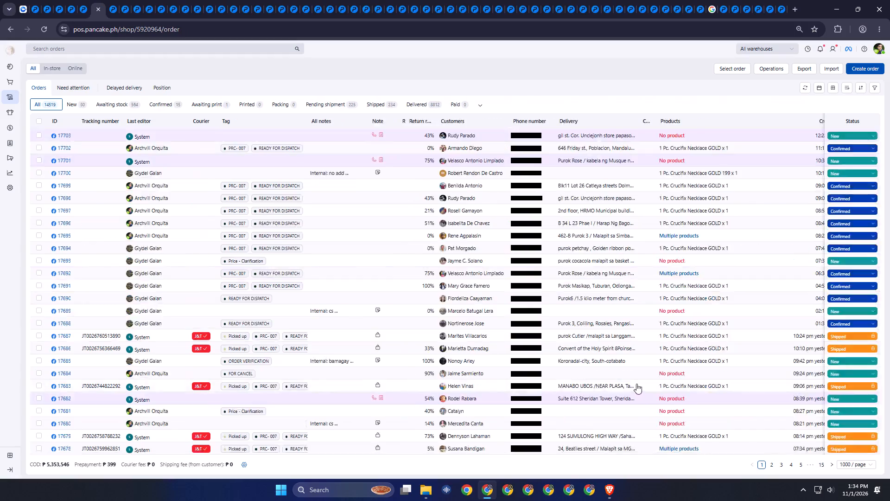
{"action": "key", "text": "ctrl+Tab"}
{"action": "key", "text": "ctrl+Tab"}
{"action": "key", "text": "ctrl+Tab"}
{"action": "key", "text": "ctrl+Tab"}
{"action": "key", "text": "ctrl+Tab"}
{"action": "key", "text": "ctrl+Tab"}
{"action": "key", "text": "ctrl+Tab"}
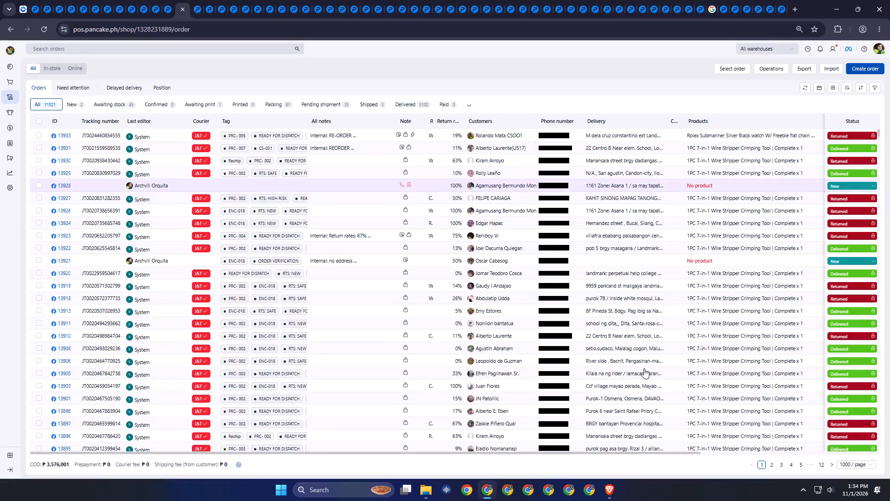
{"action": "key", "text": "ctrl+shift+Tab"}
{"action": "left_click", "coordinate": [456, 161]}
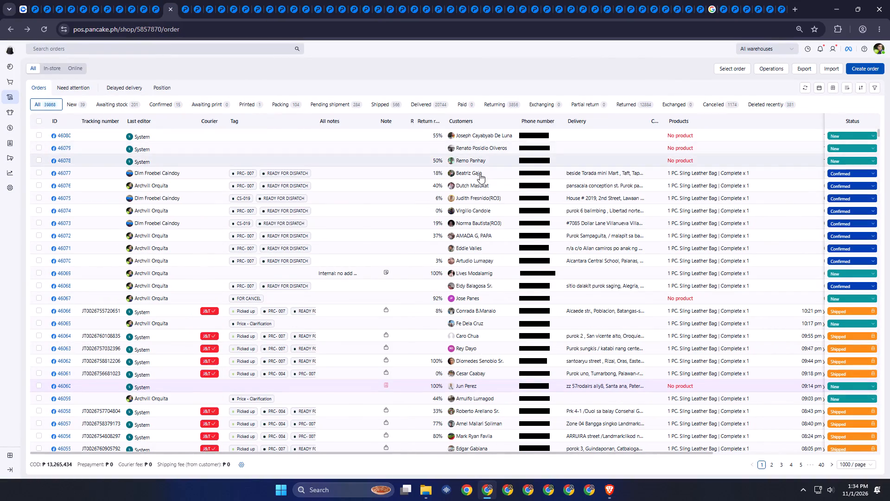
{"action": "scroll", "coordinate": [353, 354], "scroll_direction": "down", "scroll_amount": 6}
{"action": "scroll", "coordinate": [626, 314], "scroll_direction": "up", "scroll_amount": 6}
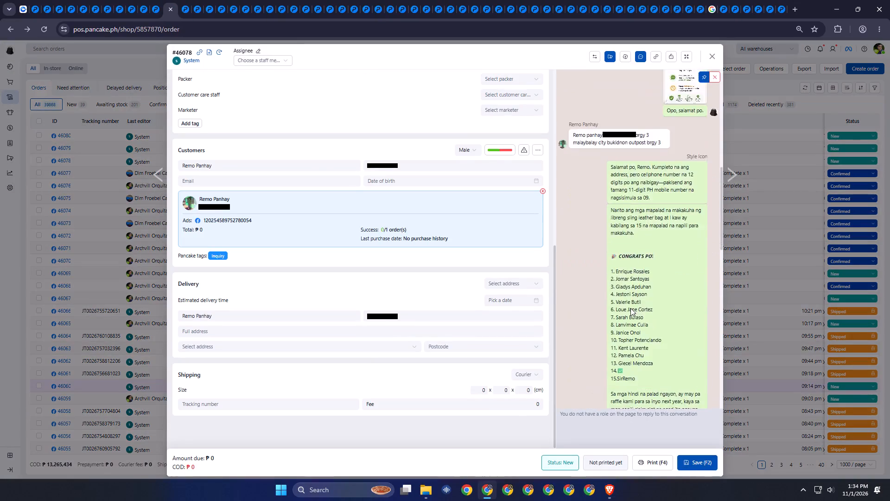
{"action": "scroll", "coordinate": [630, 307], "scroll_direction": "up", "scroll_amount": 1}
{"action": "scroll", "coordinate": [387, 370], "scroll_direction": "down", "scroll_amount": 8}
{"action": "left_click", "coordinate": [279, 351]}
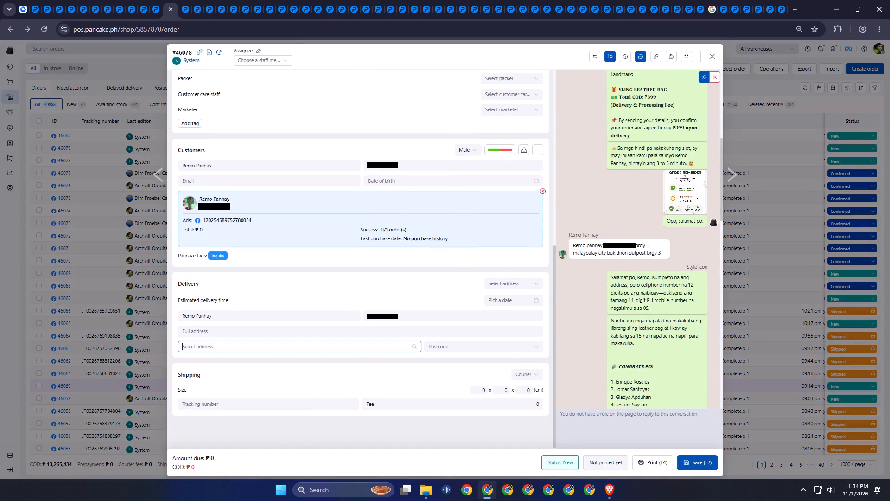
{"action": "type", "text": "buki"}
{"action": "key", "text": "Return"}
{"action": "type", "text": "mala"}
{"action": "key", "text": "Return"}
{"action": "key", "text": "3"}
{"action": "key", "text": "Return"}
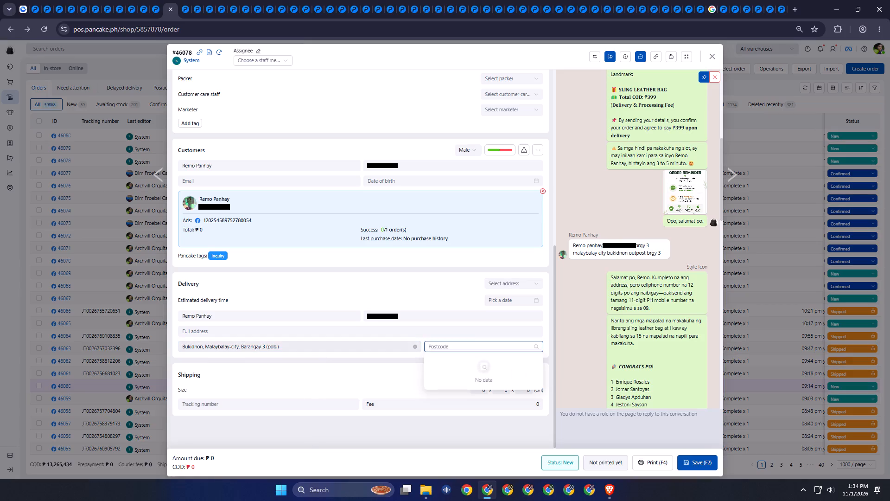
{"action": "left_click_drag", "start_coordinate": [627, 252], "coordinate": [664, 255]}
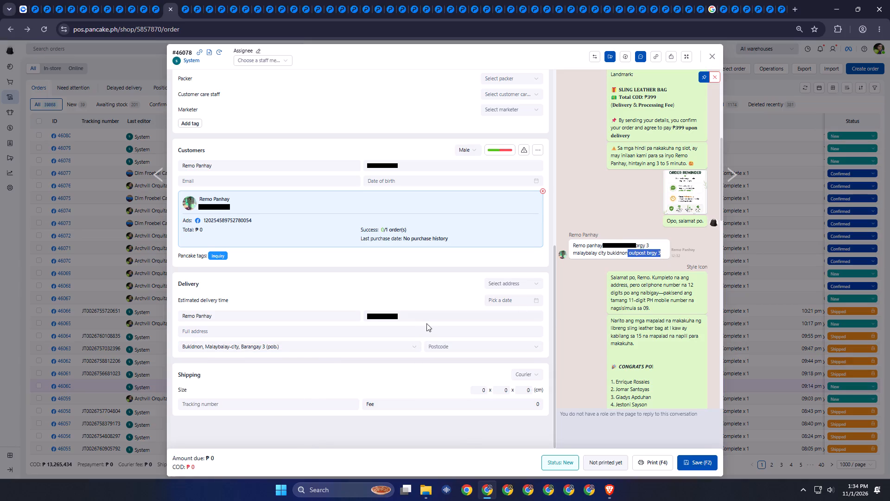
{"action": "key", "text": "ctrl+c"}
{"action": "key", "text": "ctrl+c"}
{"action": "left_click", "coordinate": [408, 327]}
{"action": "key", "text": "ctrl+v"}
{"action": "left_click", "coordinate": [189, 126]}
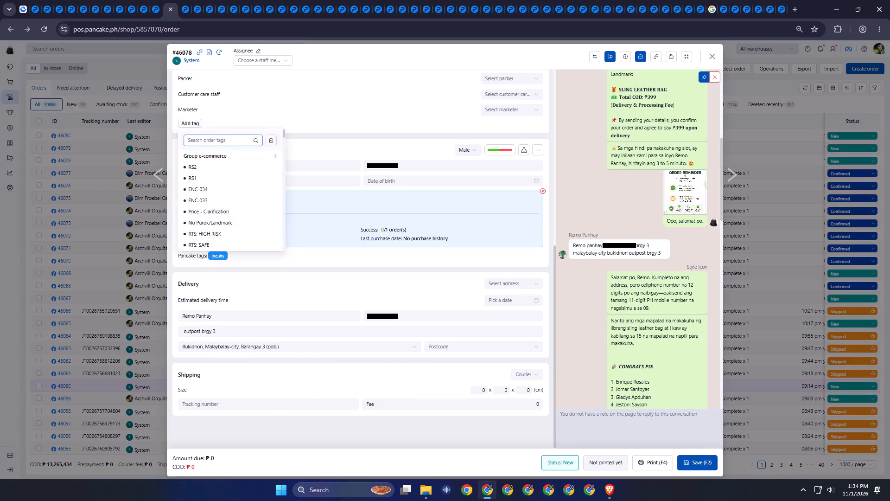
{"action": "left_click", "coordinate": [203, 144]}
{"action": "key", "text": "r"}
{"action": "key", "text": "e"}
{"action": "key", "text": "a"}
{"action": "key", "text": "d"}
{"action": "left_click", "coordinate": [216, 154]}
{"action": "scroll", "coordinate": [399, 179], "scroll_direction": "up", "scroll_amount": 6}
{"action": "left_click", "coordinate": [407, 113]}
{"action": "key", "text": "space"}
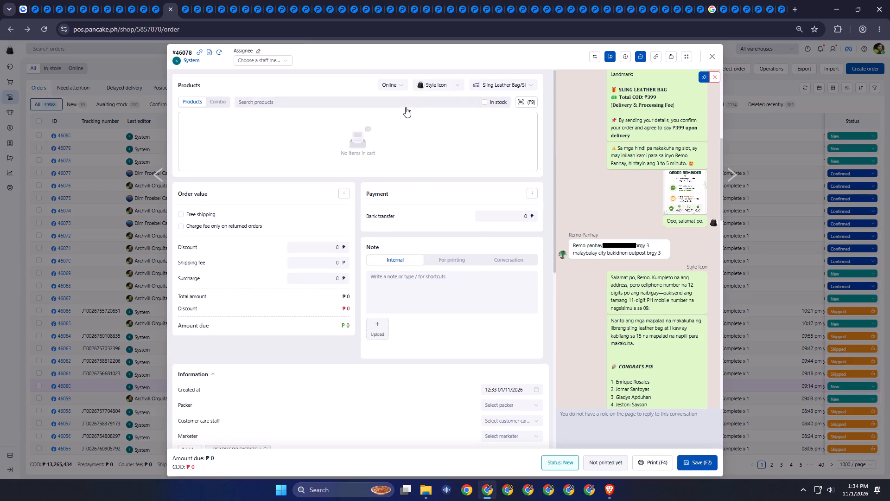
{"action": "left_click", "coordinate": [406, 106]}
{"action": "key", "text": "space"}
{"action": "left_click", "coordinate": [428, 139]}
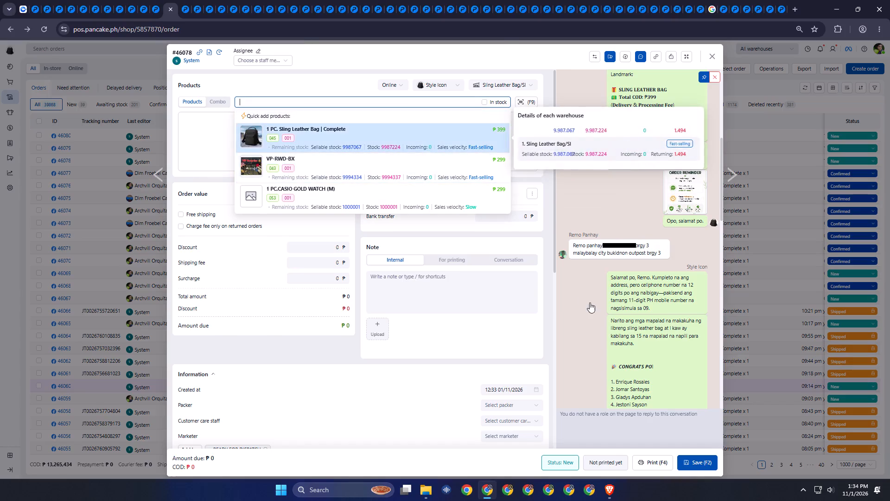
{"action": "left_click", "coordinate": [590, 302]}
{"action": "left_click", "coordinate": [676, 381]}
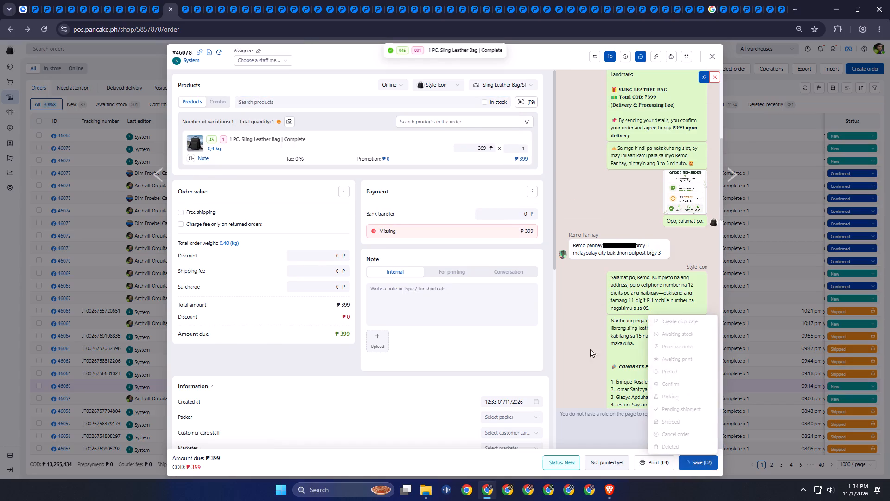
{"action": "scroll", "coordinate": [252, 237], "scroll_direction": "up", "scroll_amount": 3}
{"action": "left_click", "coordinate": [162, 167]}
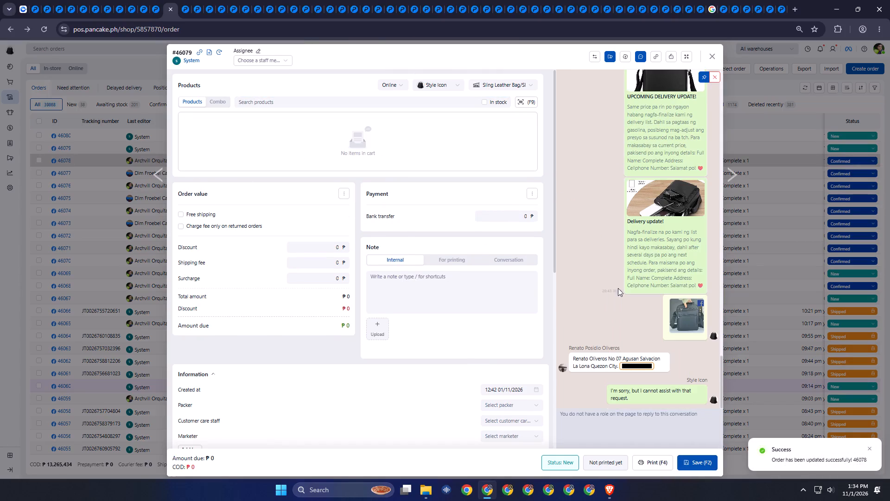
{"action": "scroll", "coordinate": [239, 390], "scroll_direction": "down", "scroll_amount": 9}
{"action": "left_click", "coordinate": [239, 344]}
{"action": "type", "text": "mani"}
{"action": "key", "text": "Return"}
{"action": "type", "text": "qe"}
{"action": "key", "text": "ctrl+a"}
{"action": "key", "text": "BackSpace"}
{"action": "type", "text": "quez"}
{"action": "key", "text": "Return"}
{"action": "type", "text": "lo"}
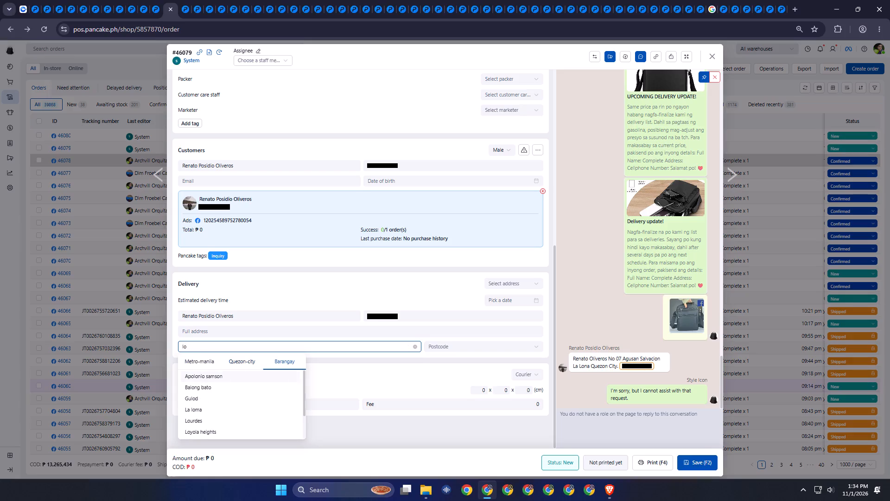
{"action": "type", "text": "na"}
{"action": "key", "text": "ctrl+a"}
{"action": "key", "text": "BackSpace"}
{"action": "type", "text": "sal"}
{"action": "key", "text": "ctrl+a"}
{"action": "key", "text": "ctrl+a"}
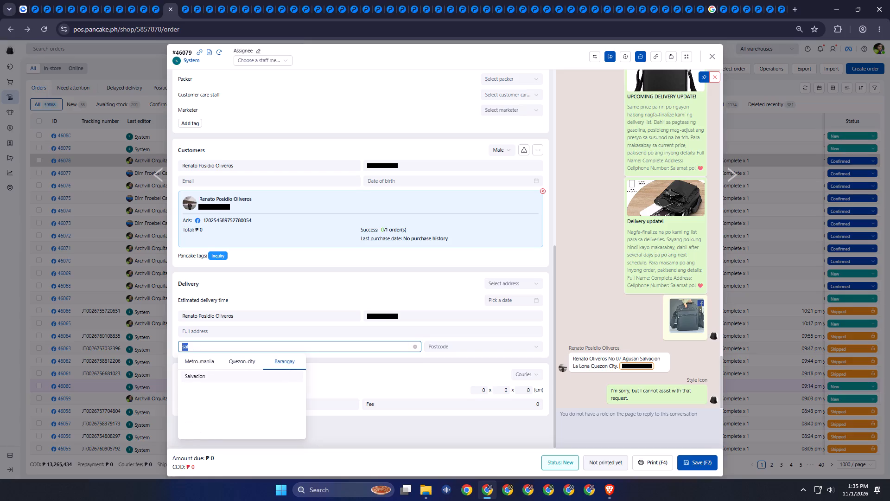
{"action": "key", "text": "Return"}
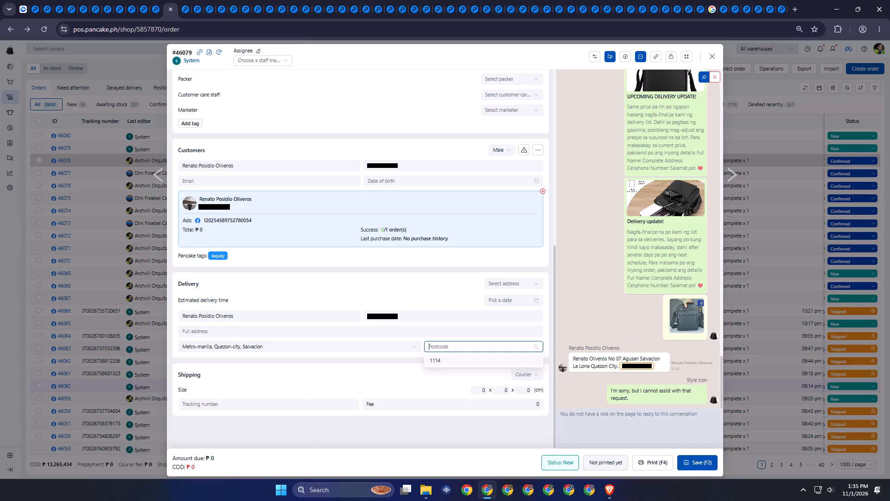
{"action": "left_click_drag", "start_coordinate": [608, 358], "coordinate": [589, 368]}
{"action": "key", "text": "ctrl+c"}
{"action": "key", "text": "ctrl+c"}
{"action": "key", "text": "ctrl+c"}
{"action": "left_click", "coordinate": [420, 330], "text": "ctrl"}
{"action": "key", "text": "ctrl+v"}
{"action": "key", "text": "ctrl+space"}
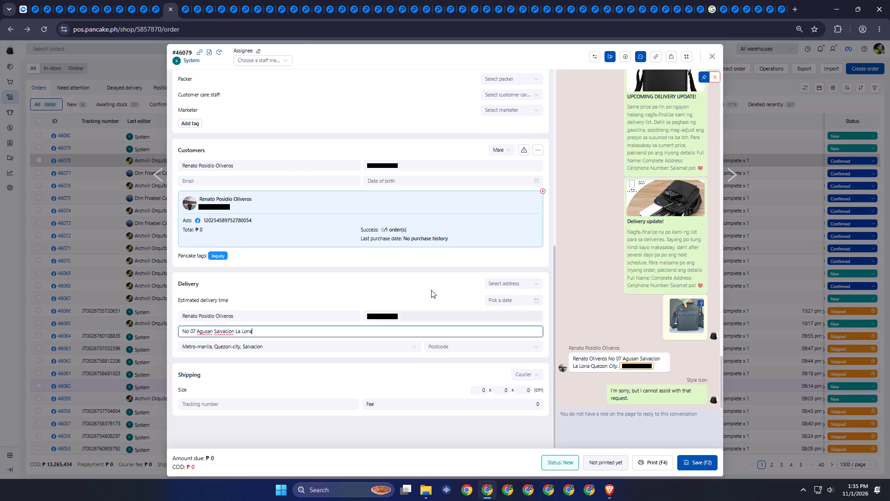
{"action": "left_click", "coordinate": [195, 125]}
{"action": "left_click", "coordinate": [206, 143]}
{"action": "type", "text": "re"}
{"action": "key", "text": "a"}
{"action": "key", "text": "d"}
{"action": "left_click", "coordinate": [214, 154]}
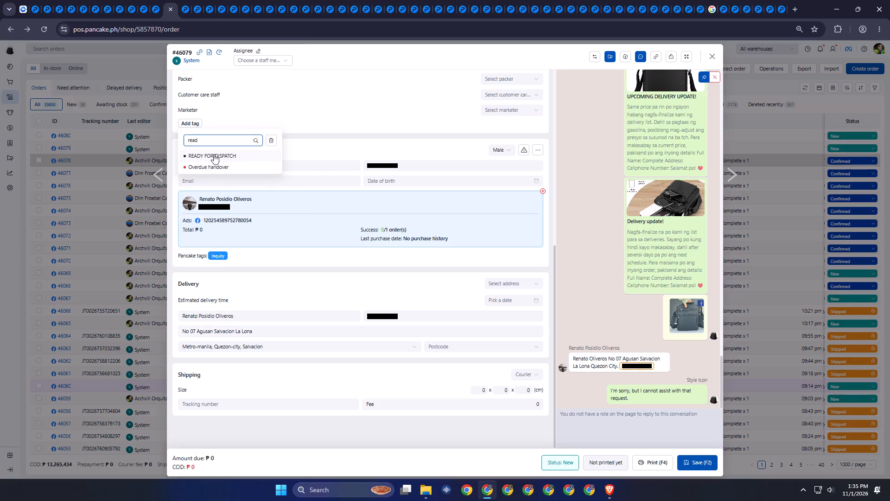
{"action": "scroll", "coordinate": [387, 176], "scroll_direction": "up", "scroll_amount": 7}
{"action": "left_click", "coordinate": [408, 108]}
{"action": "key", "text": "space"}
{"action": "left_click", "coordinate": [404, 102]}
{"action": "key", "text": "space"}
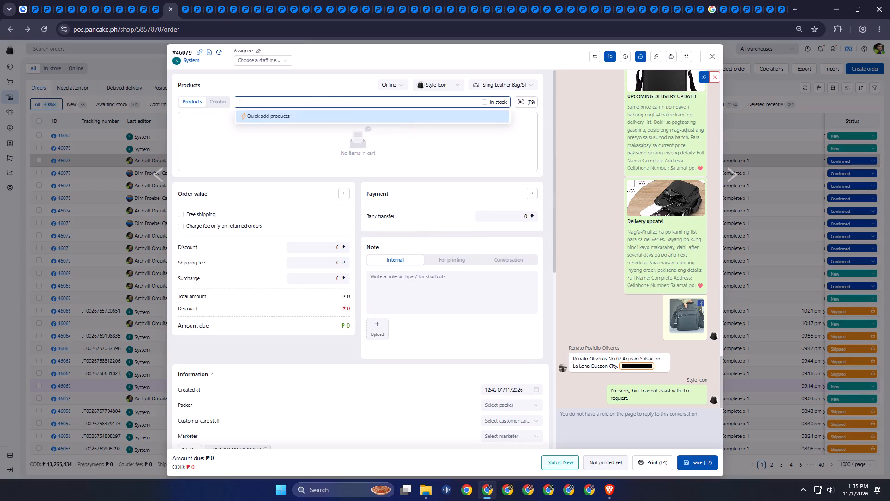
{"action": "left_click", "coordinate": [460, 138]}
Set order #46079 to Confirmed, save it and return to the order list.
{"action": "left_click", "coordinate": [577, 268]}
{"action": "scroll", "coordinate": [348, 265], "scroll_direction": "down", "scroll_amount": 5}
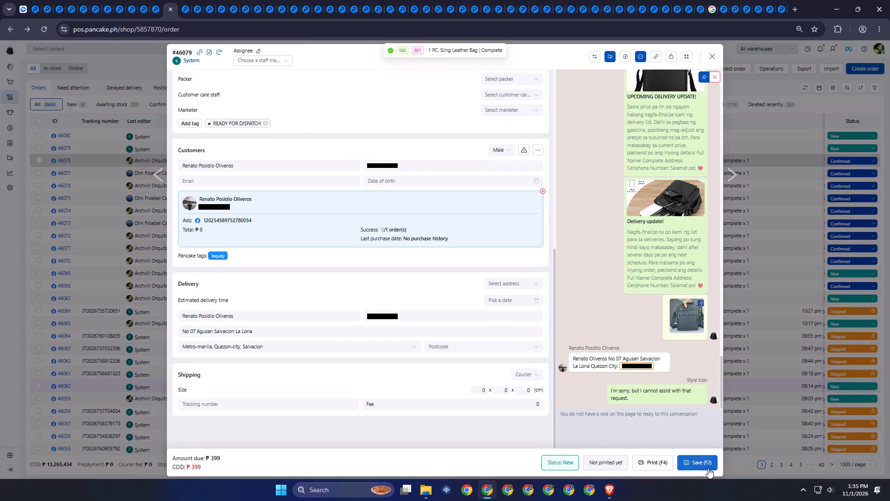
{"action": "left_click", "coordinate": [676, 382]}
{"action": "left_click", "coordinate": [598, 337]}
{"action": "left_click", "coordinate": [0, 334]}
{"action": "scroll", "coordinate": [269, 205], "scroll_direction": "up", "scroll_amount": 4}
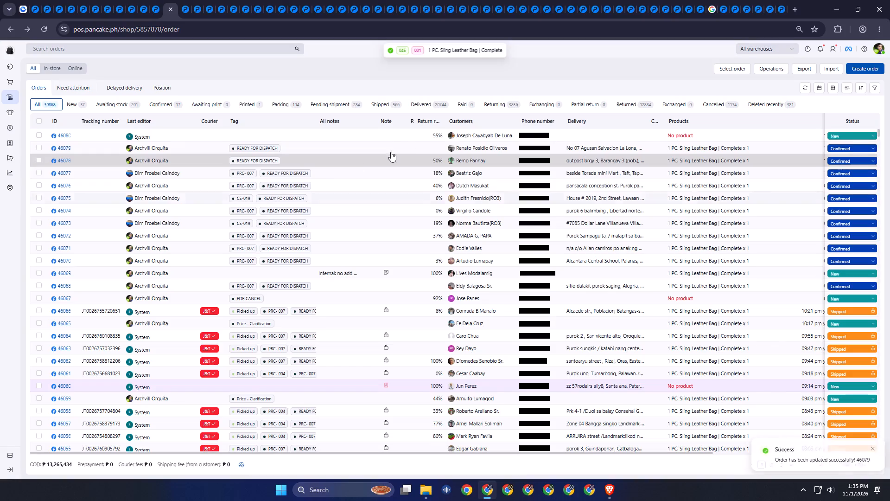
{"action": "left_click", "coordinate": [467, 137]}
{"action": "scroll", "coordinate": [638, 330], "scroll_direction": "up", "scroll_amount": 2}
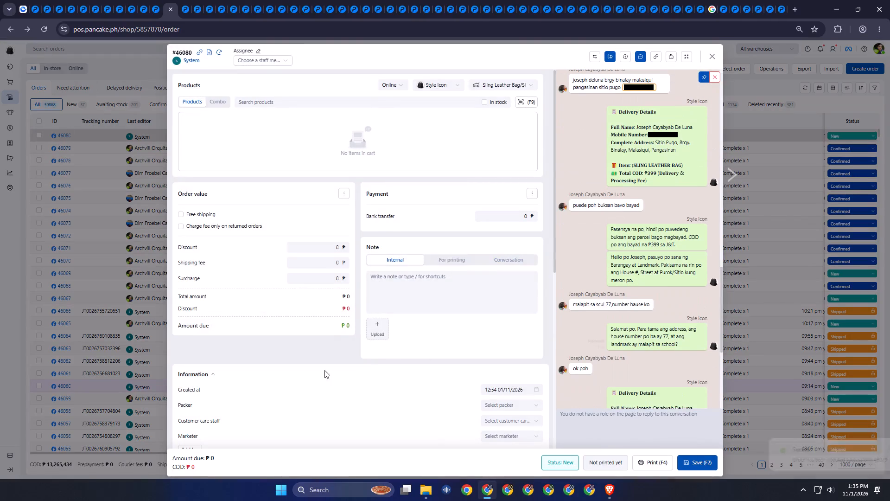
{"action": "scroll", "coordinate": [242, 398], "scroll_direction": "down", "scroll_amount": 17}
{"action": "scroll", "coordinate": [606, 257], "scroll_direction": "up", "scroll_amount": 1}
{"action": "scroll", "coordinate": [298, 358], "scroll_direction": "down", "scroll_amount": 5}
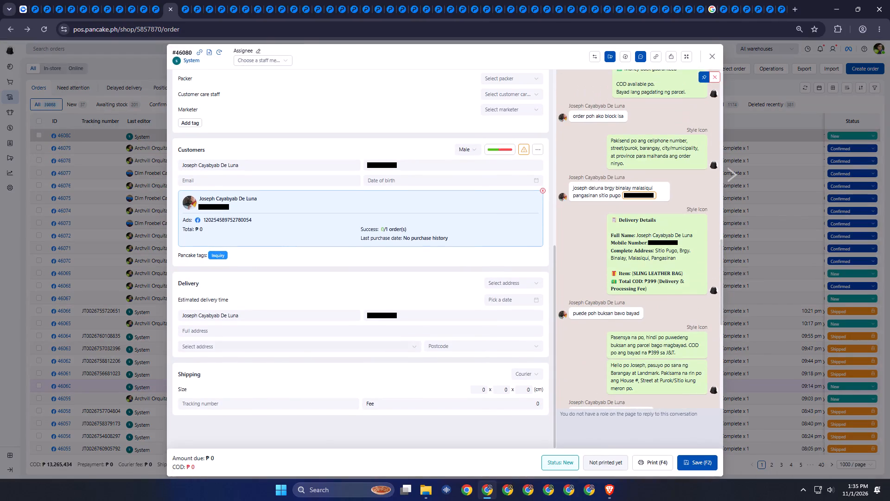
{"action": "left_click", "coordinate": [248, 350]}
{"action": "type", "text": "pangas"}
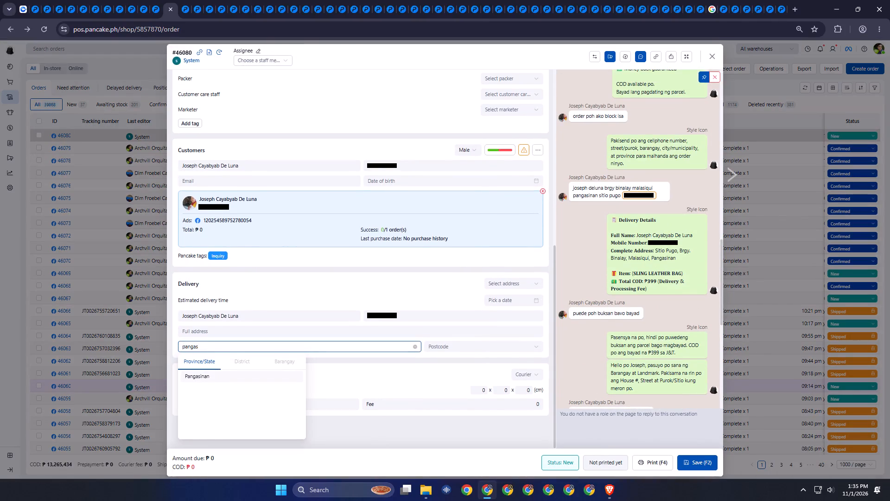
{"action": "key", "text": "Return"}
{"action": "type", "text": "mala"}
{"action": "key", "text": "Return"}
{"action": "type", "text": "bin"}
{"action": "key", "text": "Return"}
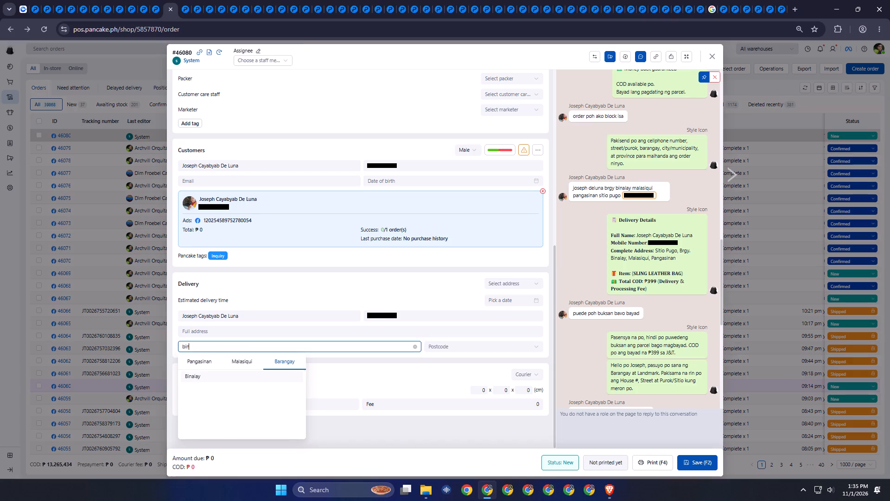
{"action": "left_click", "coordinate": [348, 333]}
{"action": "type", "text": "siti"}
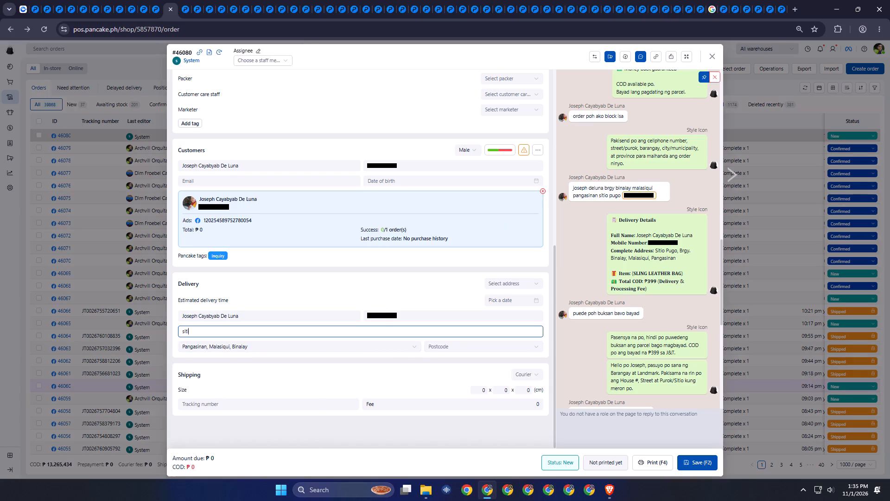
{"action": "key", "text": "space"}
{"action": "key", "text": "BackSpace"}
{"action": "type", "text": "o pugo"}
{"action": "key", "text": "space"}
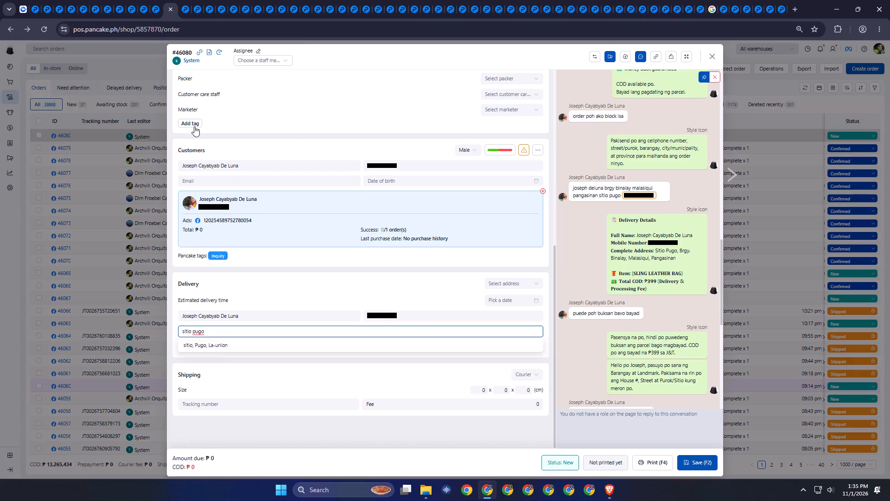
{"action": "left_click", "coordinate": [192, 123]}
{"action": "left_click", "coordinate": [197, 142]}
{"action": "key", "text": "r"}
{"action": "key", "text": "e"}
{"action": "key", "text": "a"}
{"action": "key", "text": "d"}
{"action": "left_click_drag", "start_coordinate": [217, 158], "coordinate": [222, 159]}
Add the product "1 PC. Sling Leather Bag | Complete" to order #46080.
{"action": "scroll", "coordinate": [485, 244], "scroll_direction": "up", "scroll_amount": 5}
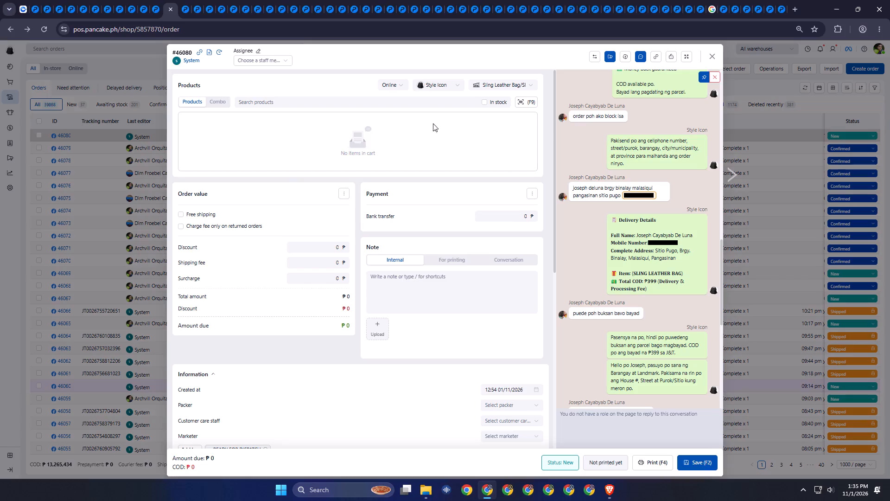
{"action": "left_click", "coordinate": [418, 105]}
{"action": "key", "text": "space"}
{"action": "left_click", "coordinate": [399, 142]}
Set order #46080 to Confirmed and save it.
{"action": "left_click", "coordinate": [641, 390]}
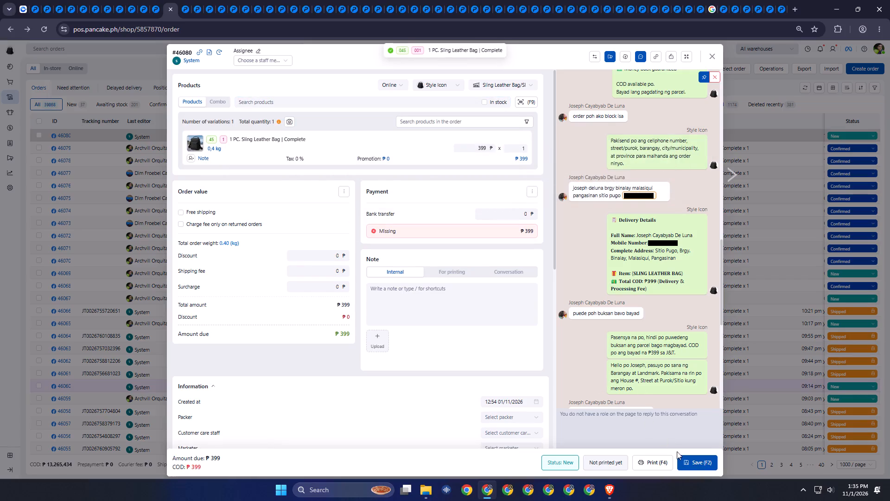
{"action": "left_click", "coordinate": [680, 383]}
{"action": "left_click", "coordinate": [585, 371]}
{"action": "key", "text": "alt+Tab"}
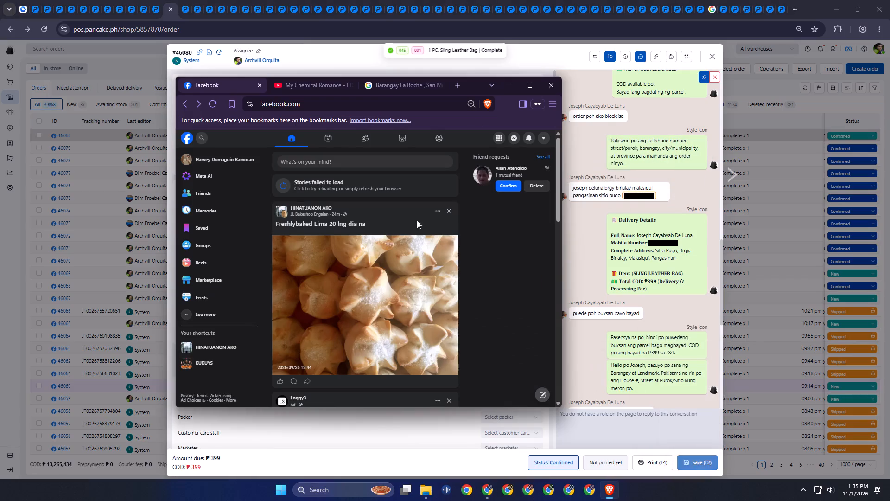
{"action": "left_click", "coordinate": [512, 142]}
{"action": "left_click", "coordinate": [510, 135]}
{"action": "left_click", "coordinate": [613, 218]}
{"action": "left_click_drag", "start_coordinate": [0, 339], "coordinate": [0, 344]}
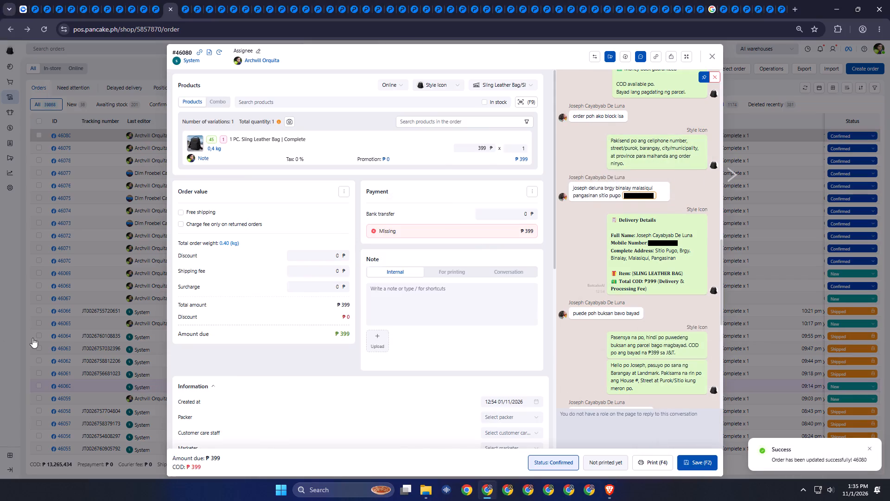
Close order #46080, select orders #46078 to #46080 and bulk-set the order tag matching "rc3" on them.
{"action": "key", "text": "Escape"}
{"action": "left_click", "coordinate": [36, 157]}
{"action": "left_click", "coordinate": [36, 138], "text": "shift"}
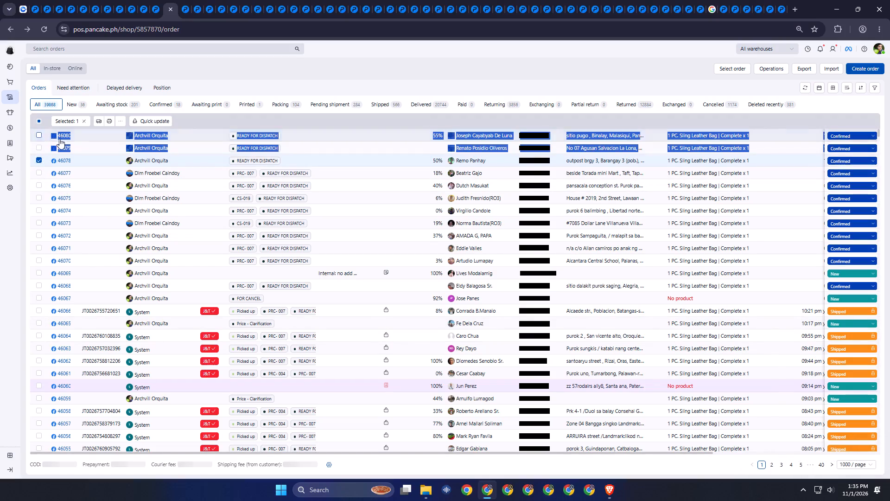
{"action": "key", "text": "Escape"}
{"action": "left_click", "coordinate": [148, 123]}
{"action": "left_click", "coordinate": [139, 144]}
{"action": "left_click", "coordinate": [139, 135]}
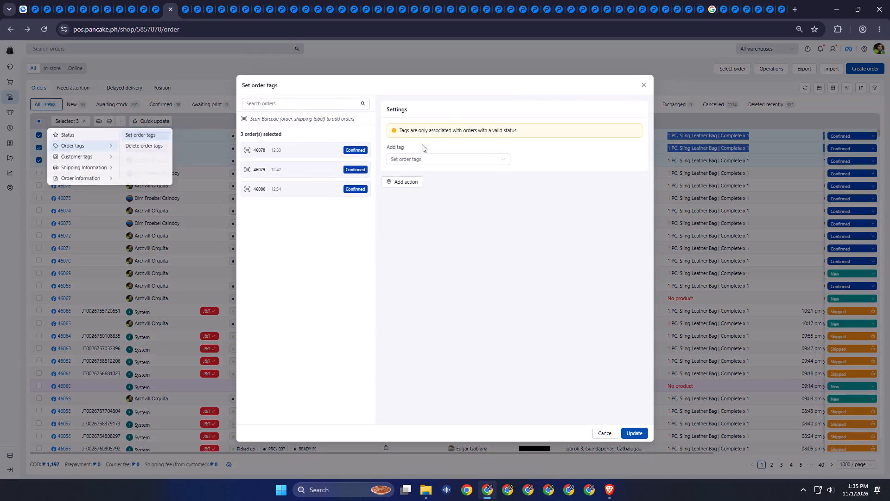
{"action": "left_click", "coordinate": [456, 159]}
{"action": "key", "text": "r"}
{"action": "key", "text": "c"}
{"action": "key", "text": "3"}
{"action": "left_click", "coordinate": [440, 180]}
{"action": "left_click", "coordinate": [437, 162]}
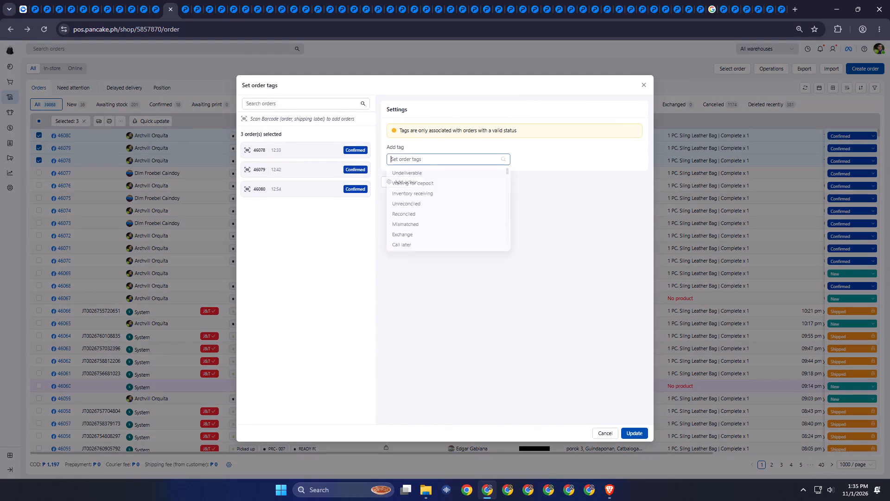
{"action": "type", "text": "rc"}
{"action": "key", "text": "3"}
{"action": "left_click", "coordinate": [435, 171]}
{"action": "left_click", "coordinate": [640, 431]}
Switch to the Brave window showing Facebook and open the hidden system tray icons.
{"action": "key", "text": "alt+Tab"}
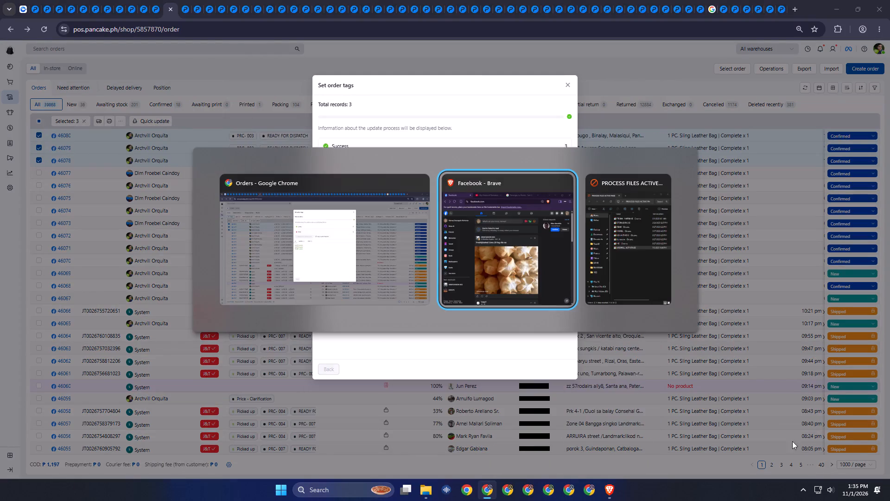
{"action": "left_click", "coordinate": [799, 490]}
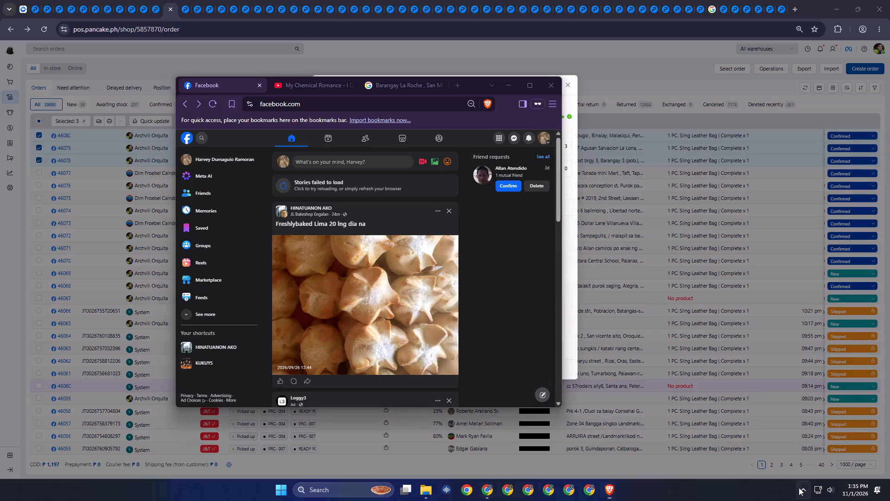
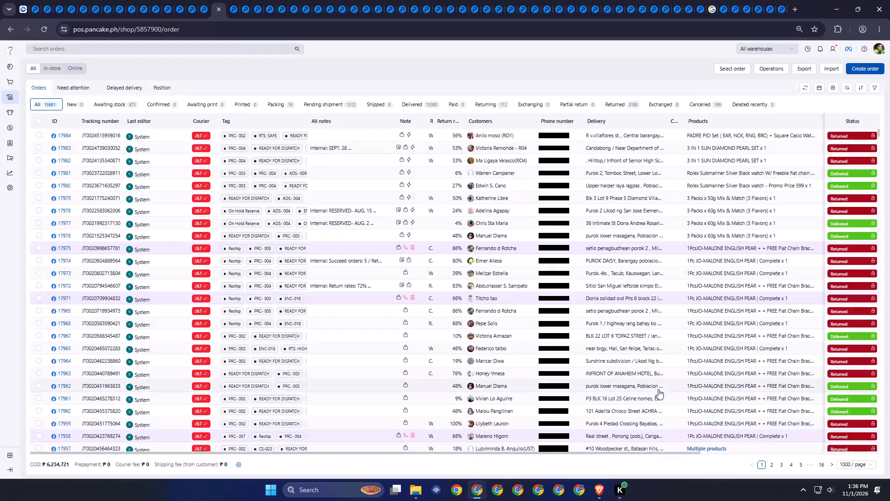
Go through the following shops' order pages one after another, loading each and checking for new orders.
{"action": "key", "text": "ctrl+Tab"}
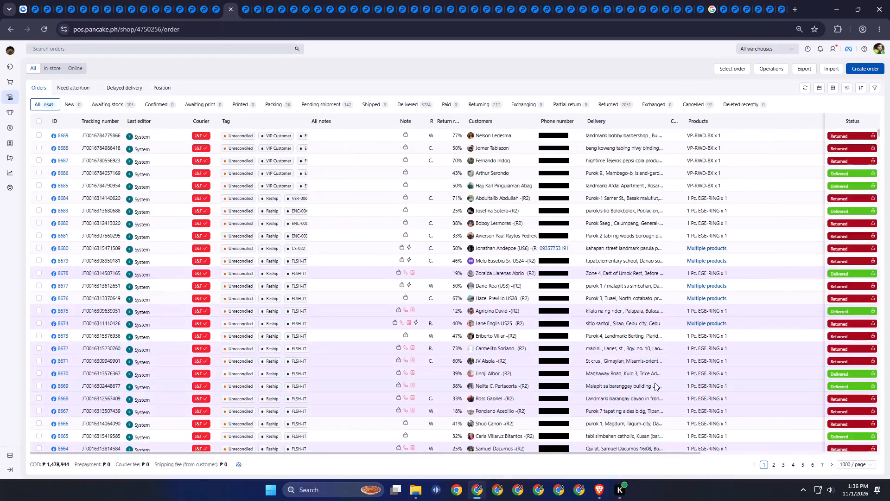
{"action": "key", "text": "ctrl+Tab"}
{"action": "key", "text": "ctrl+Tab"}
{"action": "key", "text": "ctrl+Tab"}
{"action": "key", "text": "ctrl+Tab"}
{"action": "key", "text": "ctrl+Tab"}
{"action": "key", "text": "ctrl+Tab"}
{"action": "key", "text": "ctrl+Tab"}
{"action": "key", "text": "ctrl+Tab"}
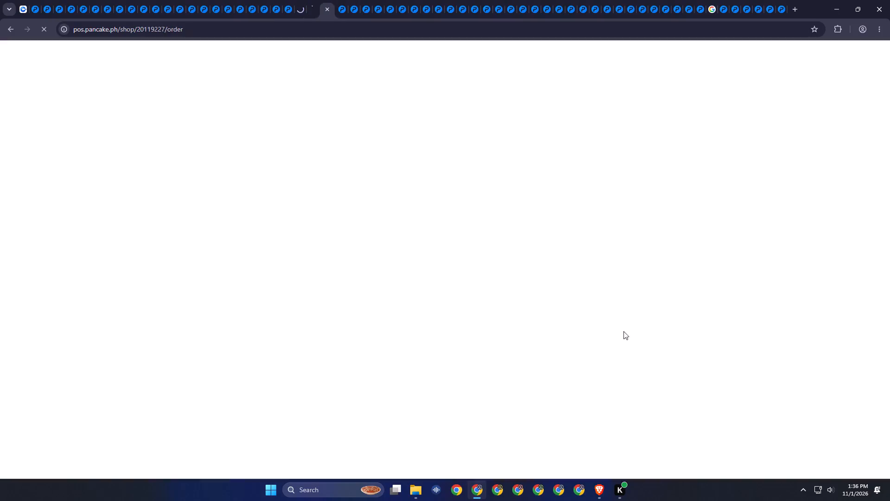
{"action": "key", "text": "ctrl+Tab"}
{"action": "key", "text": "ctrl+Tab"}
{"action": "key", "text": "ctrl+Tab"}
{"action": "key", "text": "ctrl+Tab"}
{"action": "key", "text": "ctrl+Tab"}
{"action": "key", "text": "ctrl+Tab"}
Switch to the Brave window with Facebook open.
{"action": "key", "text": "alt+Tab"}
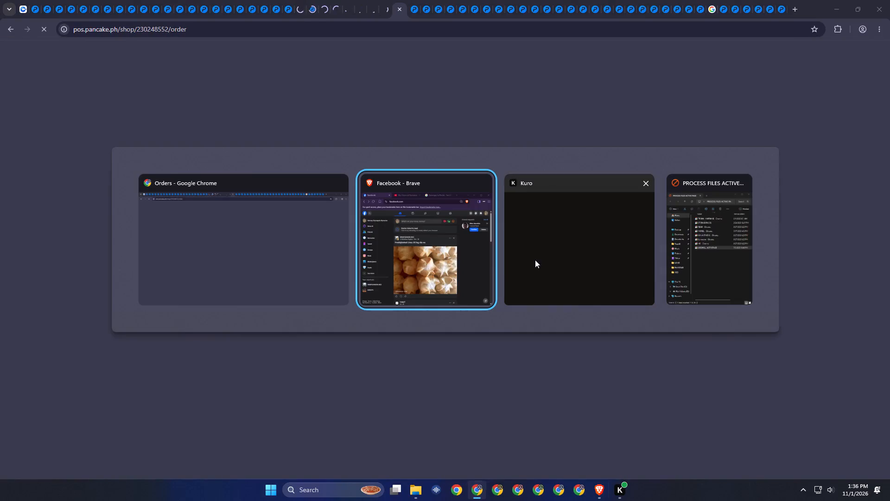
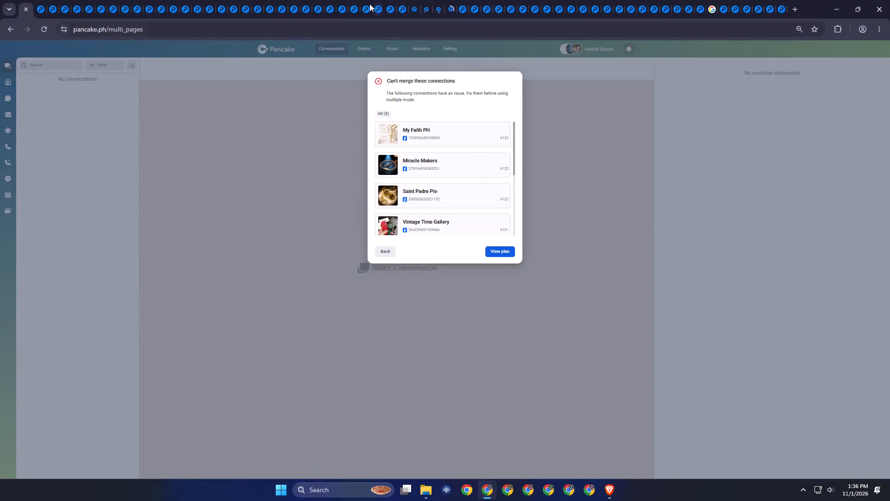
Look through the order lists of the remaining open shops for new orders, ending at the shop selling the Crucifix Necklace GOLD.
{"action": "left_click", "coordinate": [369, 4]}
{"action": "key", "text": "ctrl+Tab"}
{"action": "key", "text": "ctrl+Tab"}
{"action": "key", "text": "ctrl+Tab"}
{"action": "key", "text": "ctrl+Tab"}
{"action": "key", "text": "ctrl+Tab"}
{"action": "key", "text": "ctrl+Tab"}
{"action": "key", "text": "ctrl+Tab"}
{"action": "key", "text": "ctrl+Tab"}
{"action": "key", "text": "ctrl+Tab"}
{"action": "key", "text": "ctrl+Tab"}
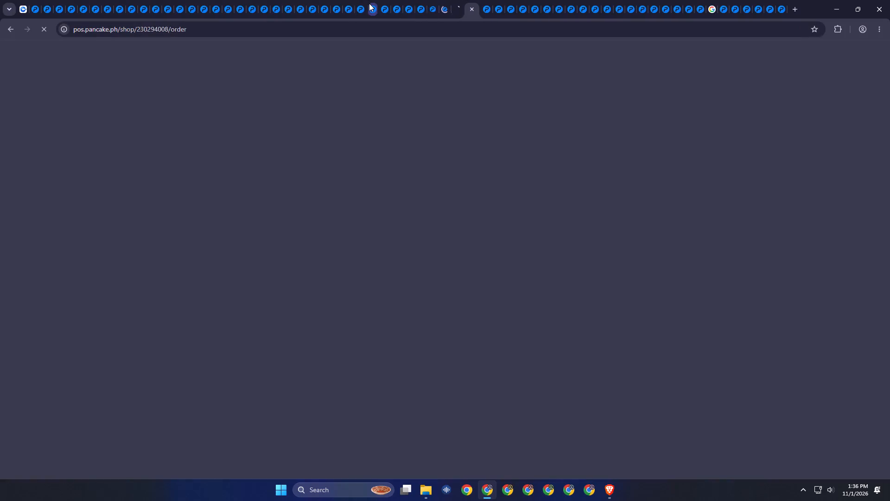
{"action": "key", "text": "ctrl+Tab"}
{"action": "key", "text": "ctrl+Tab"}
{"action": "key", "text": "ctrl+Tab"}
{"action": "key", "text": "ctrl+Tab"}
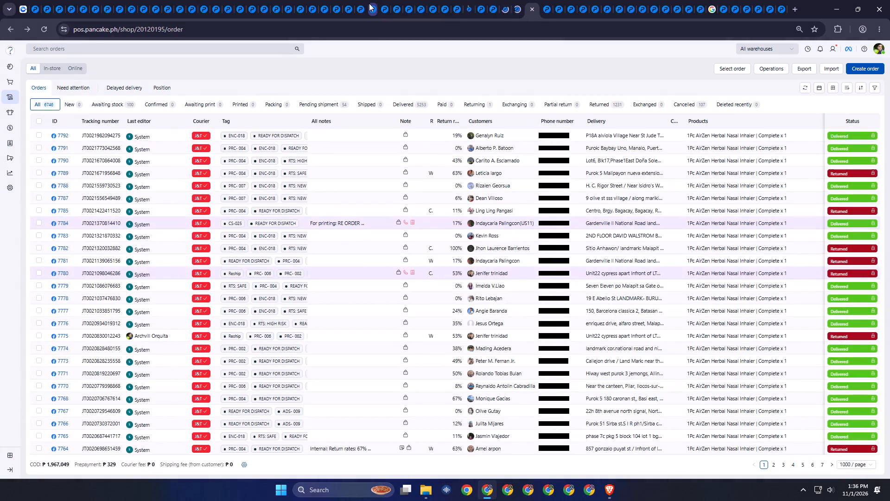
{"action": "left_click", "coordinate": [465, 58]}
{"action": "key", "text": "ctrl+Tab"}
{"action": "key", "text": "ctrl+Tab"}
{"action": "key", "text": "ctrl+Tab"}
{"action": "key", "text": "ctrl+Tab"}
{"action": "key", "text": "ctrl+shift+Tab"}
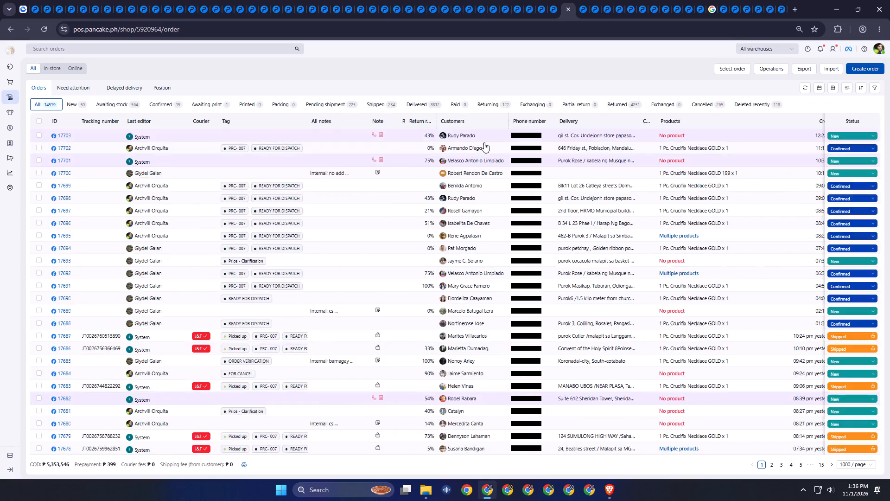
{"action": "key", "text": "ctrl+shift+Tab"}
{"action": "left_click", "coordinate": [462, 232]}
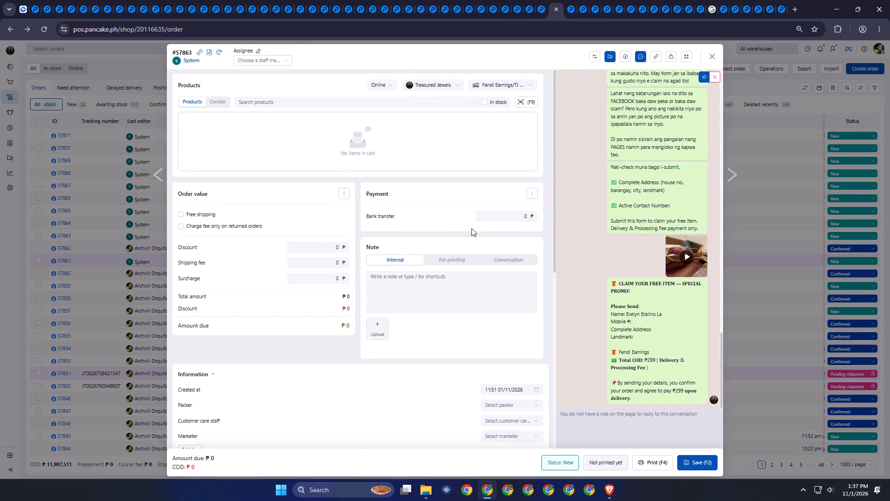
{"action": "scroll", "coordinate": [442, 307], "scroll_direction": "down", "scroll_amount": 4}
{"action": "scroll", "coordinate": [684, 295], "scroll_direction": "up", "scroll_amount": 4}
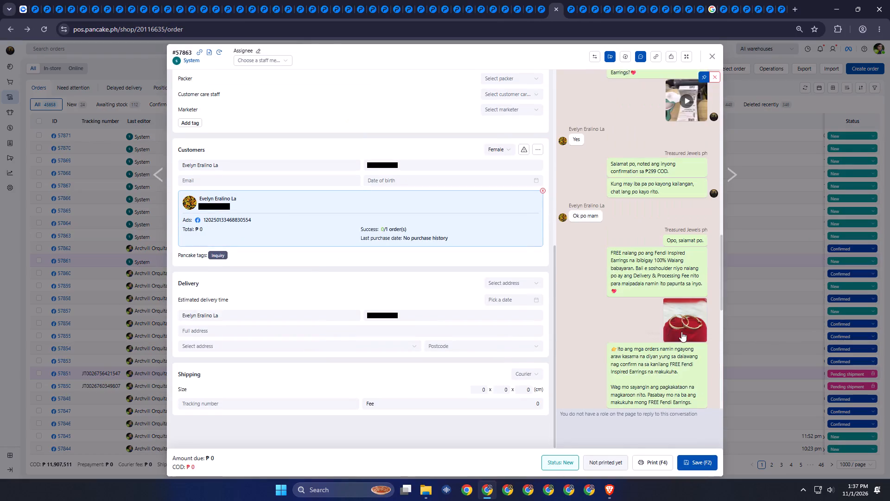
{"action": "scroll", "coordinate": [677, 326], "scroll_direction": "up", "scroll_amount": 4}
{"action": "scroll", "coordinate": [665, 319], "scroll_direction": "up", "scroll_amount": 18}
{"action": "scroll", "coordinate": [645, 304], "scroll_direction": "down", "scroll_amount": 1}
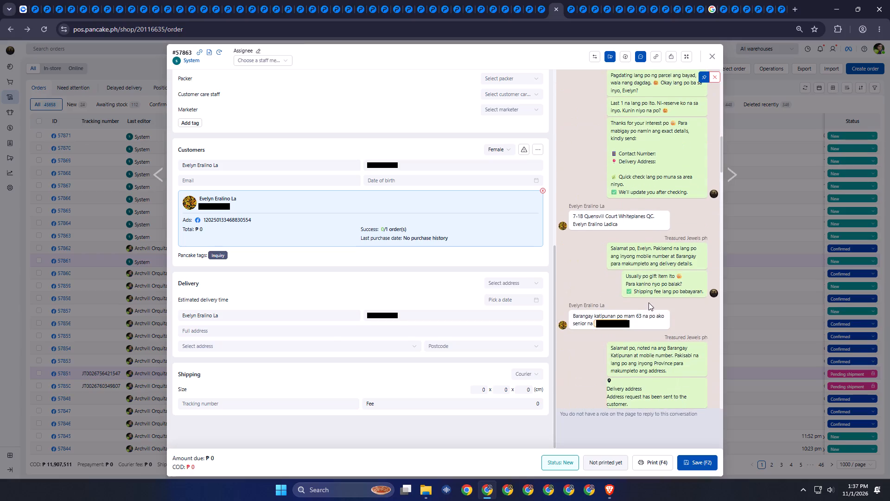
{"action": "scroll", "coordinate": [333, 349], "scroll_direction": "down", "scroll_amount": 10}
{"action": "scroll", "coordinate": [273, 367], "scroll_direction": "down", "scroll_amount": 1}
{"action": "left_click", "coordinate": [248, 340]}
{"action": "left_click", "coordinate": [251, 348]}
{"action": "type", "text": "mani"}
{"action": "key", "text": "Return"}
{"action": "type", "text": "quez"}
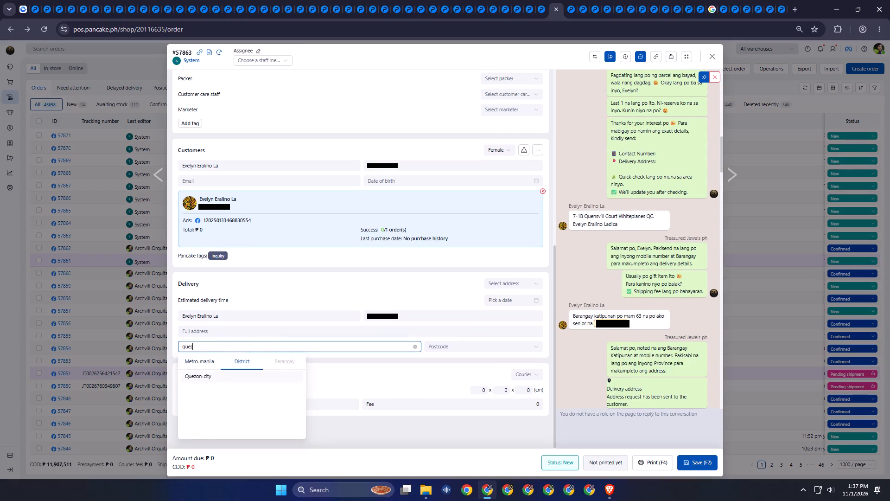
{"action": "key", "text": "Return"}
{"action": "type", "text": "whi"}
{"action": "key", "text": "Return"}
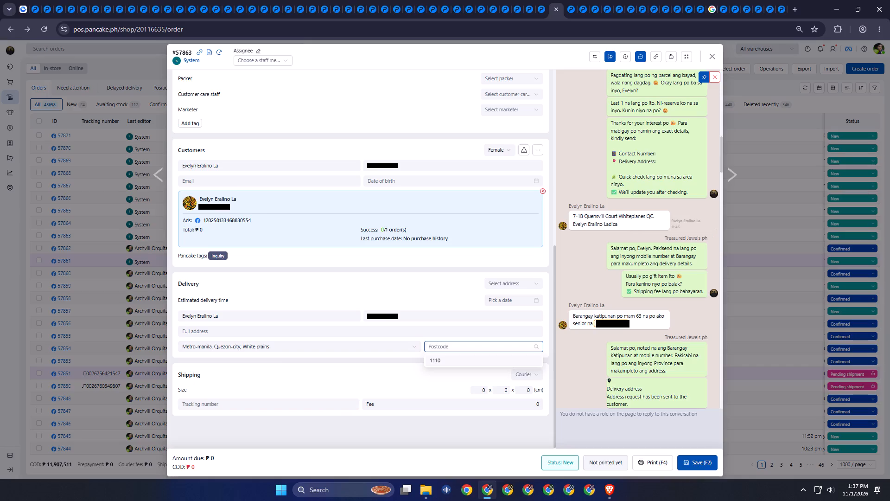
{"action": "left_click_drag", "start_coordinate": [620, 214], "coordinate": [571, 213]}
{"action": "key", "text": "ctrl+c"}
{"action": "key", "text": "ctrl+c"}
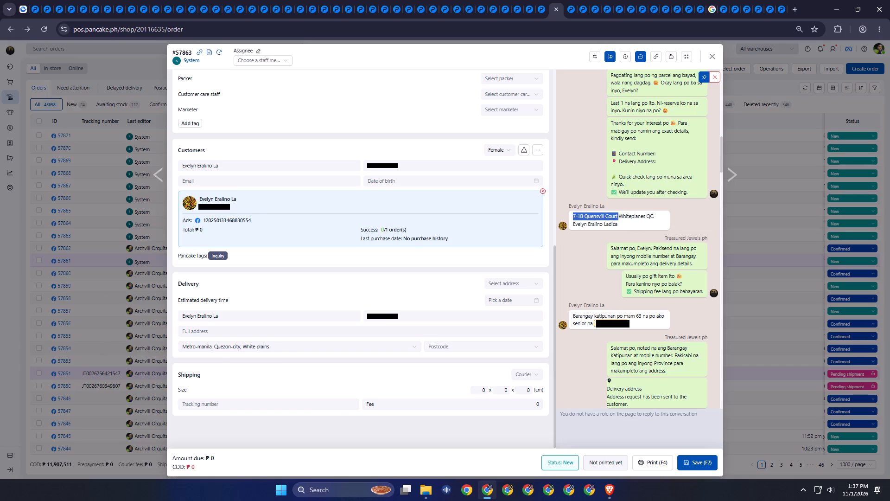
{"action": "left_click", "coordinate": [219, 335]}
{"action": "key", "text": "ctrl+v"}
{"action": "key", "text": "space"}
{"action": "left_click", "coordinate": [192, 126]}
{"action": "left_click", "coordinate": [232, 138]}
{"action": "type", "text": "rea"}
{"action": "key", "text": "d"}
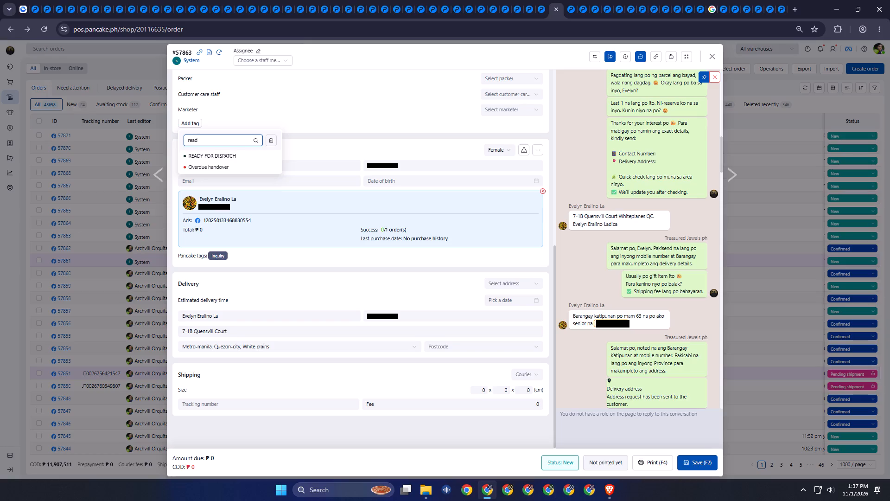
{"action": "left_click", "coordinate": [186, 124]}
{"action": "left_click", "coordinate": [201, 141]}
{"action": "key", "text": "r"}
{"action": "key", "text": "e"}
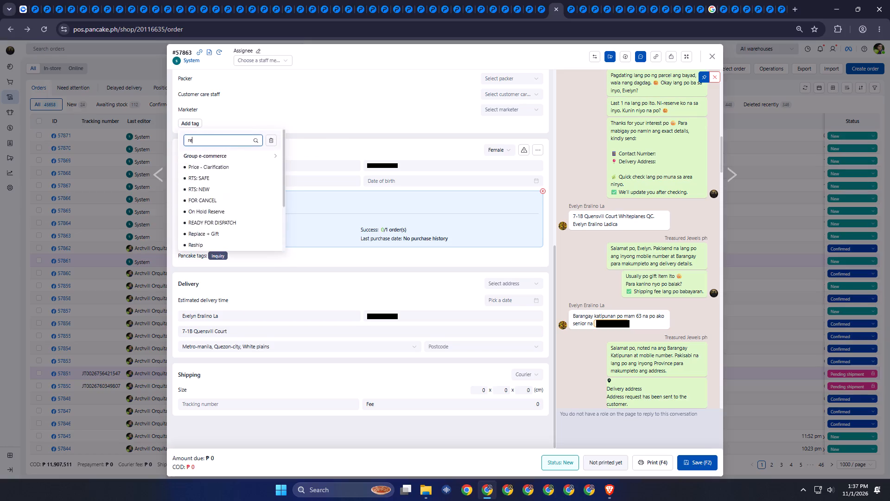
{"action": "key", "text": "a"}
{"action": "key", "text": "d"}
{"action": "left_click", "coordinate": [215, 157]}
Add the product "1 Pair. Fendi Earrings" to order #57863.
{"action": "scroll", "coordinate": [382, 214], "scroll_direction": "up", "scroll_amount": 6}
{"action": "left_click", "coordinate": [416, 100]}
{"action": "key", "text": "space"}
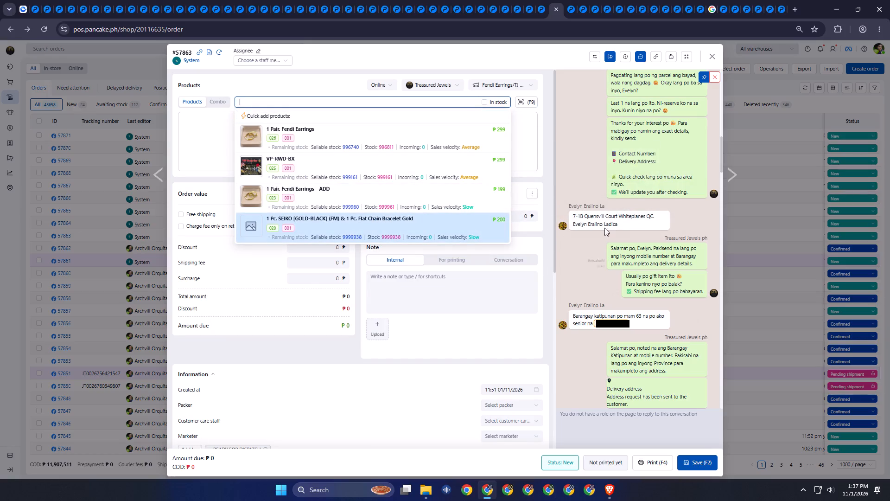
{"action": "left_click", "coordinate": [480, 132]}
{"action": "left_click", "coordinate": [600, 240]}
{"action": "scroll", "coordinate": [426, 281], "scroll_direction": "down", "scroll_amount": 4}
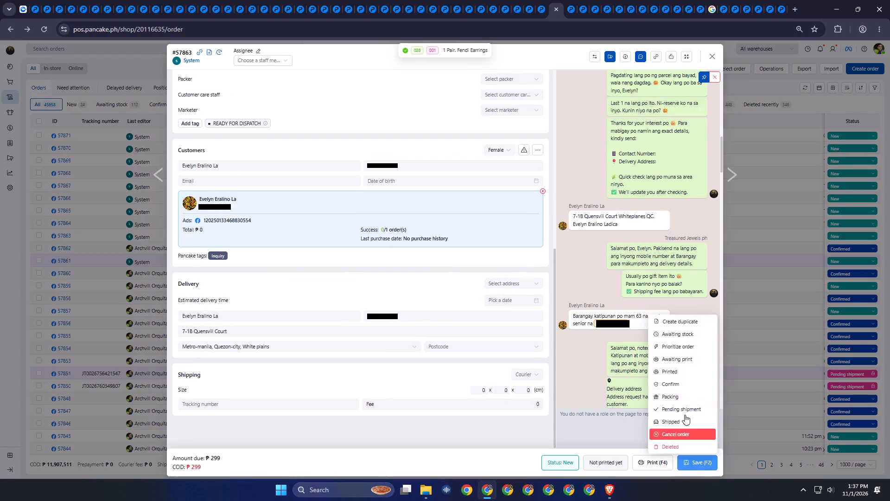
{"action": "left_click", "coordinate": [672, 382]}
{"action": "scroll", "coordinate": [277, 290], "scroll_direction": "up", "scroll_amount": 5}
{"action": "left_click", "coordinate": [165, 180]}
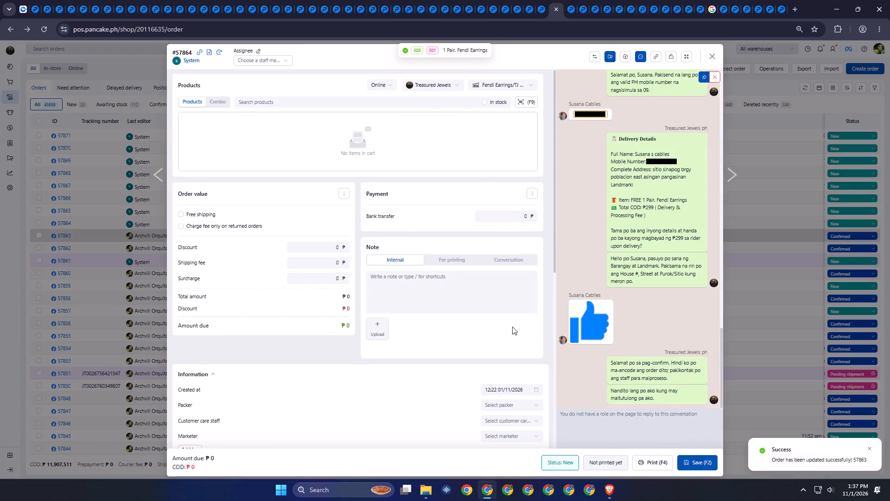
{"action": "scroll", "coordinate": [590, 341], "scroll_direction": "up", "scroll_amount": 3}
{"action": "scroll", "coordinate": [367, 329], "scroll_direction": "down", "scroll_amount": 8}
{"action": "scroll", "coordinate": [230, 348], "scroll_direction": "down", "scroll_amount": 6}
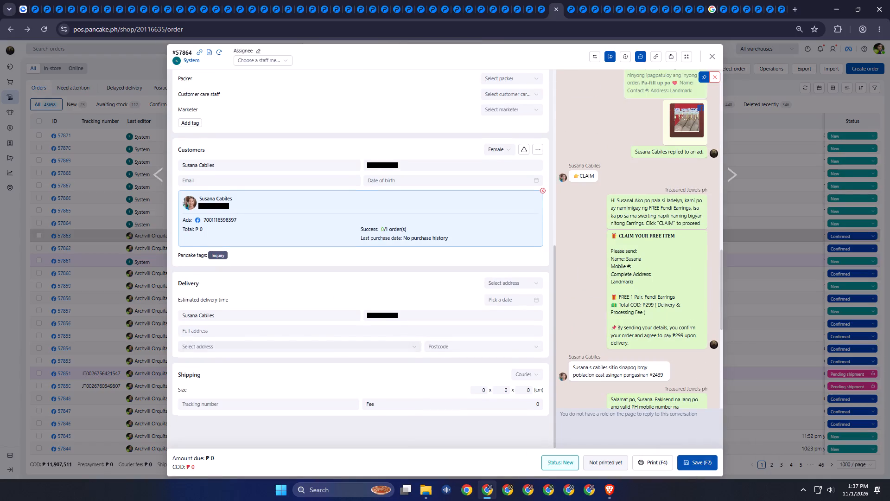
{"action": "left_click", "coordinate": [196, 343]}
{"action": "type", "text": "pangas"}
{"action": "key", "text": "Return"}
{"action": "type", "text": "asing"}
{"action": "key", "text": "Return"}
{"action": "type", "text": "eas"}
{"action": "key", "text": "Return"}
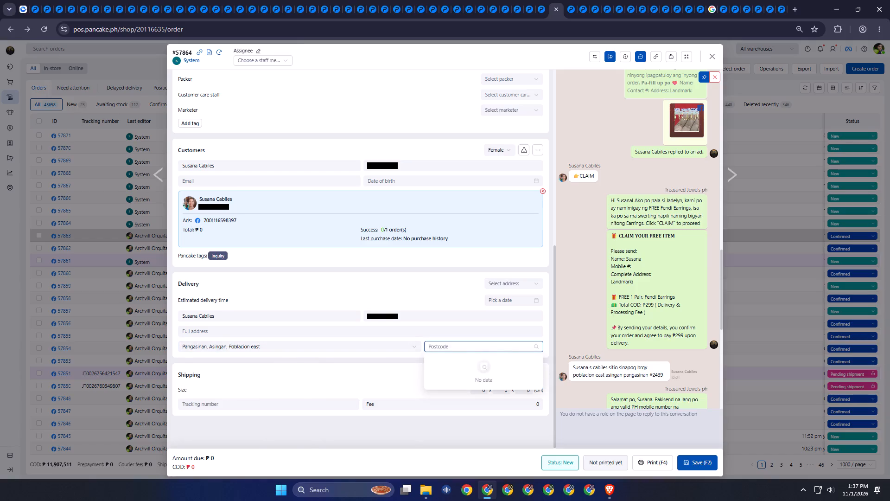
{"action": "left_click_drag", "start_coordinate": [609, 367], "coordinate": [637, 366]}
{"action": "key", "text": "ctrl+c"}
{"action": "key", "text": "ctrl+c"}
{"action": "key", "text": "ctrl+c"}
{"action": "left_click", "coordinate": [226, 330]}
{"action": "key", "text": "ctrl+v"}
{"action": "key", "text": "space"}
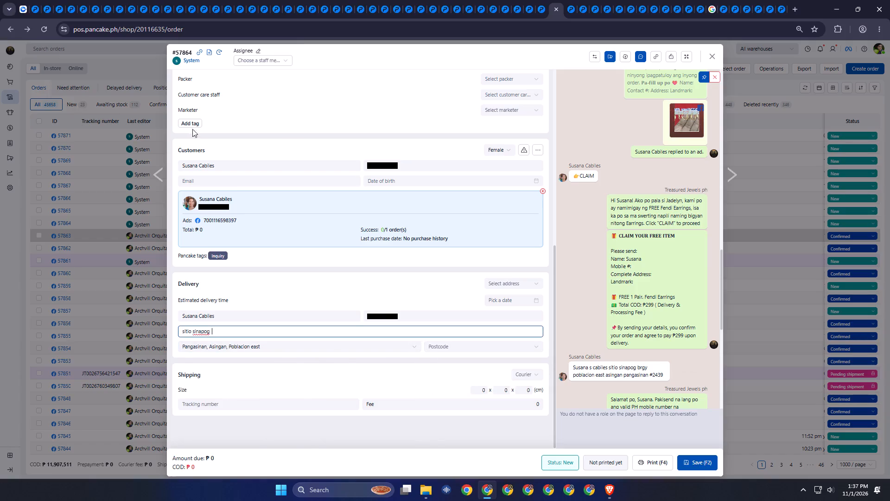
{"action": "left_click", "coordinate": [192, 124]}
{"action": "left_click", "coordinate": [215, 142]}
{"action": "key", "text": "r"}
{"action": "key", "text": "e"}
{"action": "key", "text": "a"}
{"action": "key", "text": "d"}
{"action": "left_click", "coordinate": [219, 155]}
Add the product "1 Pair. Fendi Earrings" to order #57864.
{"action": "scroll", "coordinate": [400, 150], "scroll_direction": "up", "scroll_amount": 7}
{"action": "left_click", "coordinate": [404, 104]}
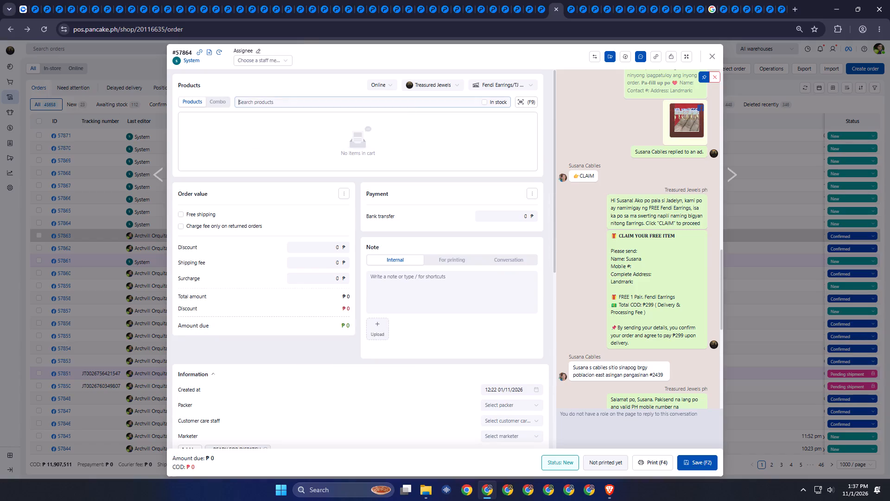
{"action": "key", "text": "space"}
{"action": "left_click", "coordinate": [407, 145]}
{"action": "left_click_drag", "start_coordinate": [616, 283], "coordinate": [617, 287]}
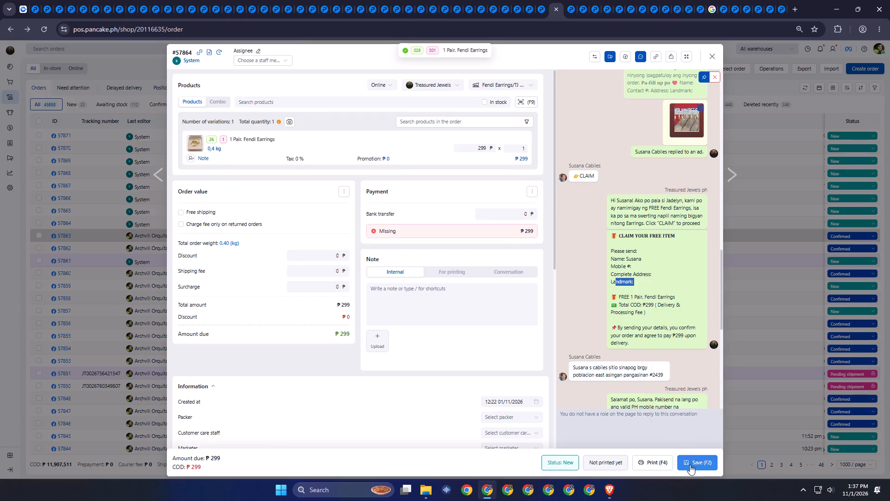
{"action": "left_click", "coordinate": [681, 389]}
{"action": "scroll", "coordinate": [305, 273], "scroll_direction": "up", "scroll_amount": 6}
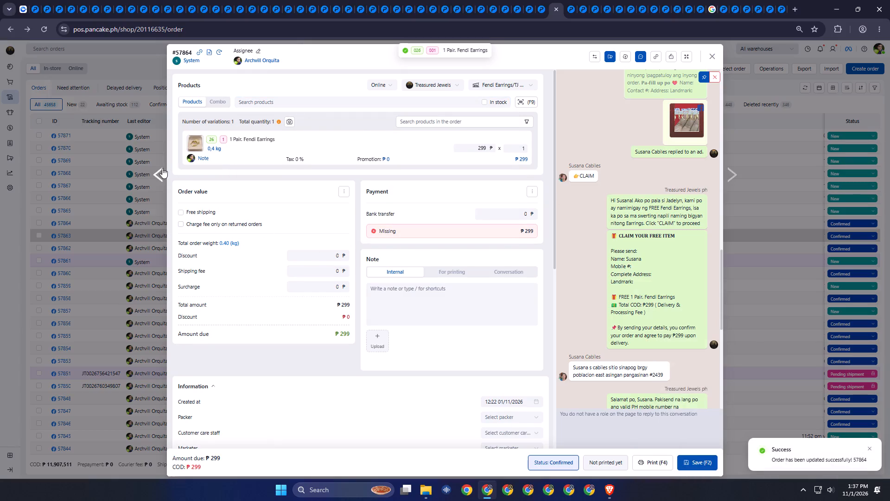
{"action": "left_click", "coordinate": [161, 167]}
{"action": "scroll", "coordinate": [427, 291], "scroll_direction": "up", "scroll_amount": 5}
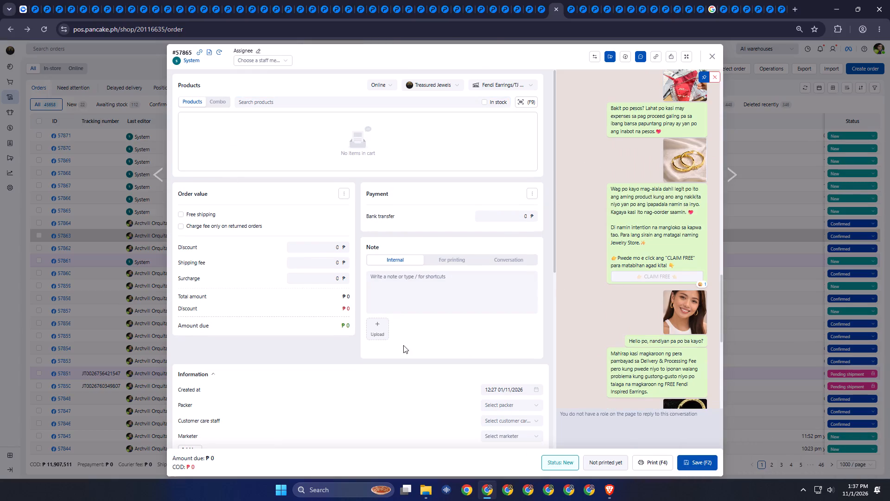
{"action": "scroll", "coordinate": [469, 347], "scroll_direction": "up", "scroll_amount": 2}
{"action": "scroll", "coordinate": [681, 298], "scroll_direction": "up", "scroll_amount": 5}
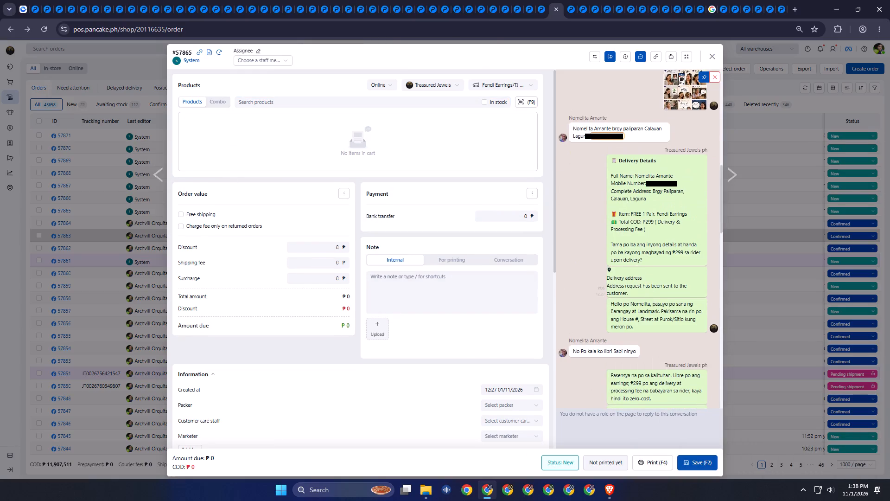
{"action": "scroll", "coordinate": [195, 291], "scroll_direction": "down", "scroll_amount": 8}
{"action": "left_click", "coordinate": [193, 347]}
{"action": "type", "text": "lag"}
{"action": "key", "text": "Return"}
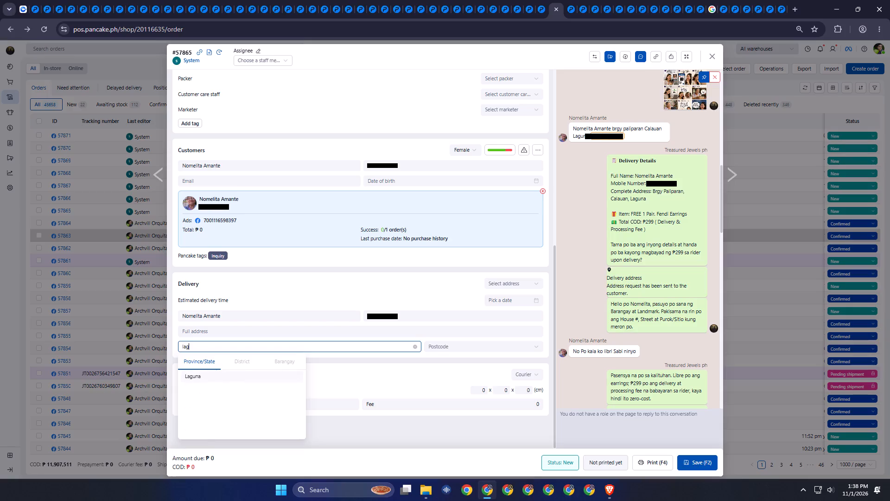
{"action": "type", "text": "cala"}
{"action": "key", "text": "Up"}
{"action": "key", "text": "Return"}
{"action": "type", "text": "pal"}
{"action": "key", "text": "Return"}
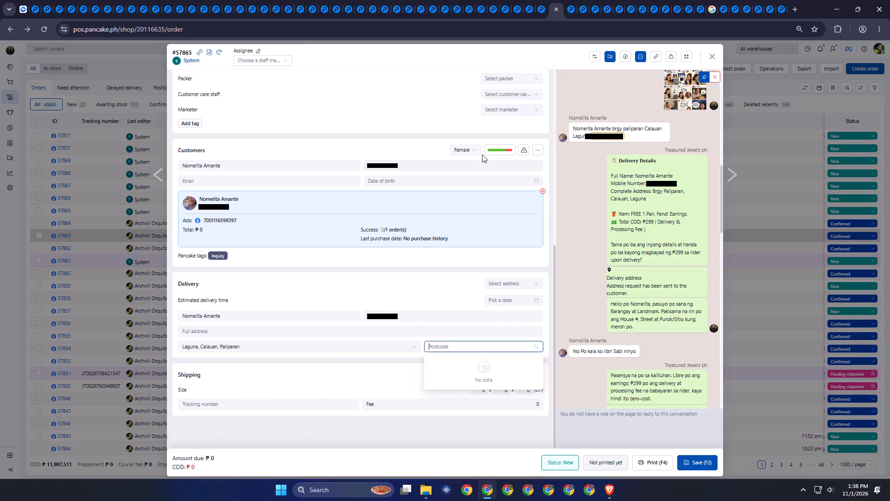
{"action": "left_click", "coordinate": [376, 338]}
{"action": "left_click", "coordinate": [377, 330]}
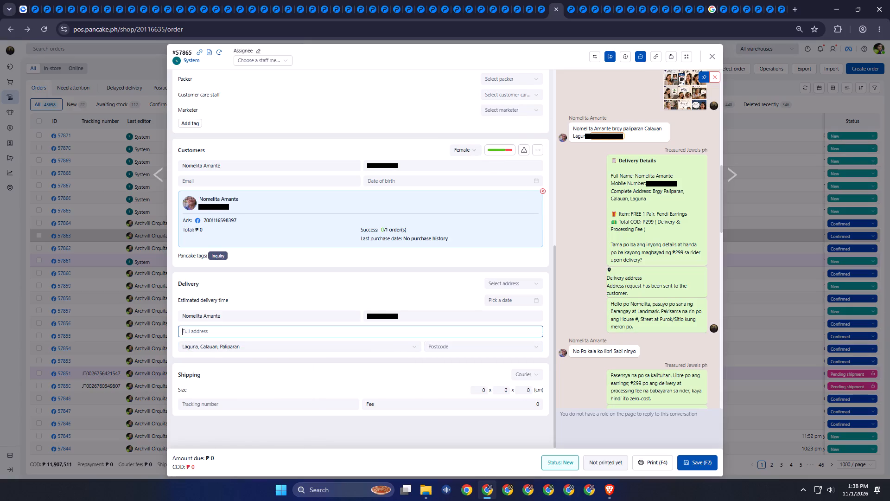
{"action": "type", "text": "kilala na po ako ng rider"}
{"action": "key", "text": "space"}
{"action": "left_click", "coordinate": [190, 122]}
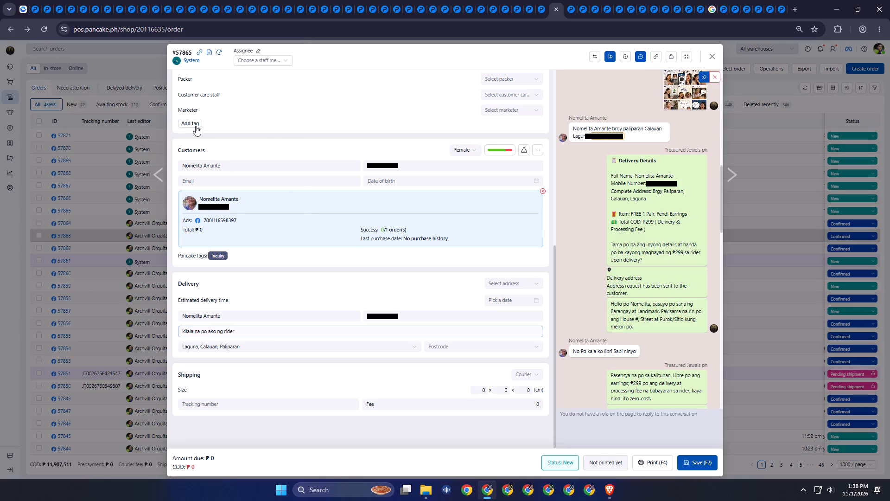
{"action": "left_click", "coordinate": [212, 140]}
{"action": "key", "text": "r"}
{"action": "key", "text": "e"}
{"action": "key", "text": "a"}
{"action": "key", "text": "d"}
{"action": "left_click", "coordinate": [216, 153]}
{"action": "scroll", "coordinate": [403, 172], "scroll_direction": "up", "scroll_amount": 6}
{"action": "left_click", "coordinate": [423, 103]}
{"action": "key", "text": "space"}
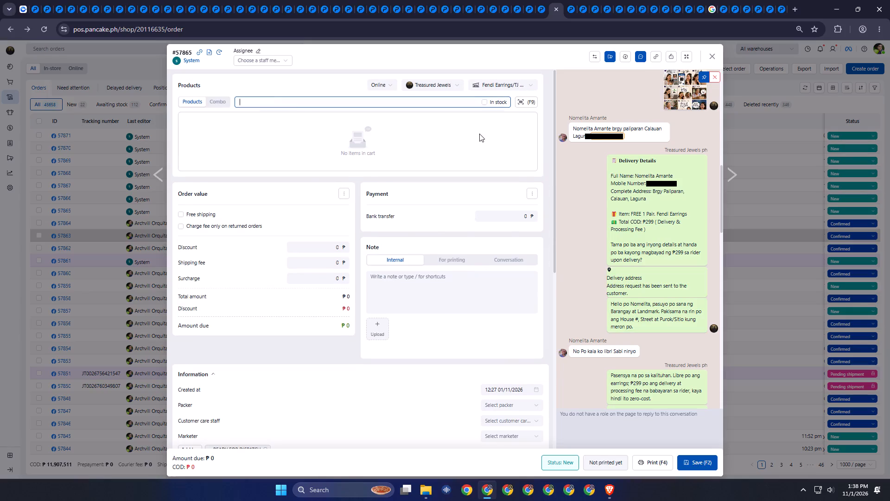
{"action": "left_click", "coordinate": [457, 124]}
{"action": "left_click", "coordinate": [608, 240]}
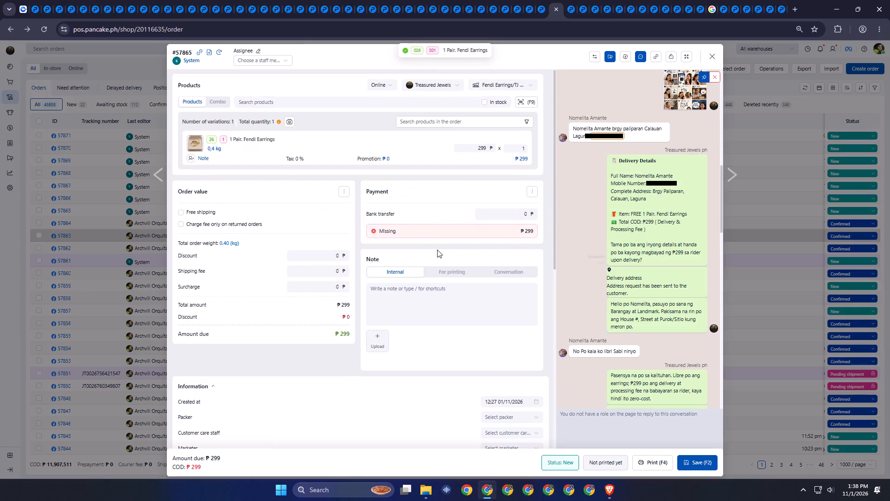
{"action": "scroll", "coordinate": [606, 260], "scroll_direction": "down", "scroll_amount": 5}
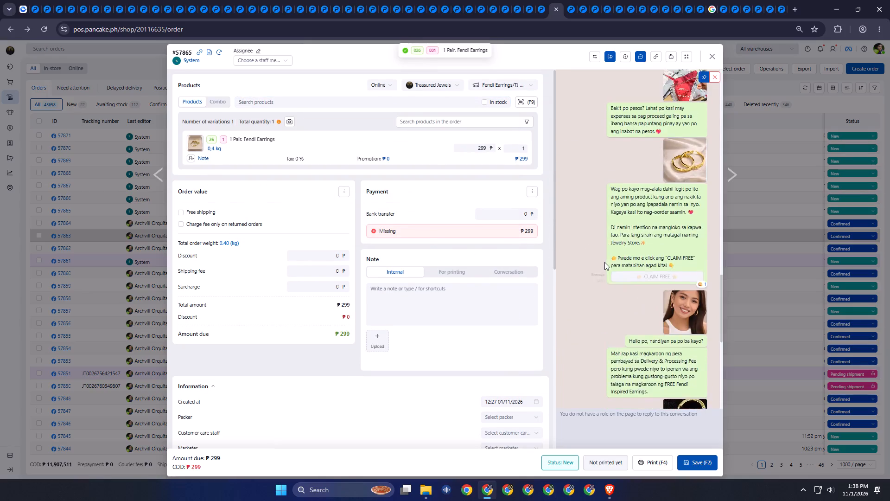
{"action": "scroll", "coordinate": [604, 262], "scroll_direction": "down", "scroll_amount": 9}
{"action": "scroll", "coordinate": [291, 219], "scroll_direction": "down", "scroll_amount": 5}
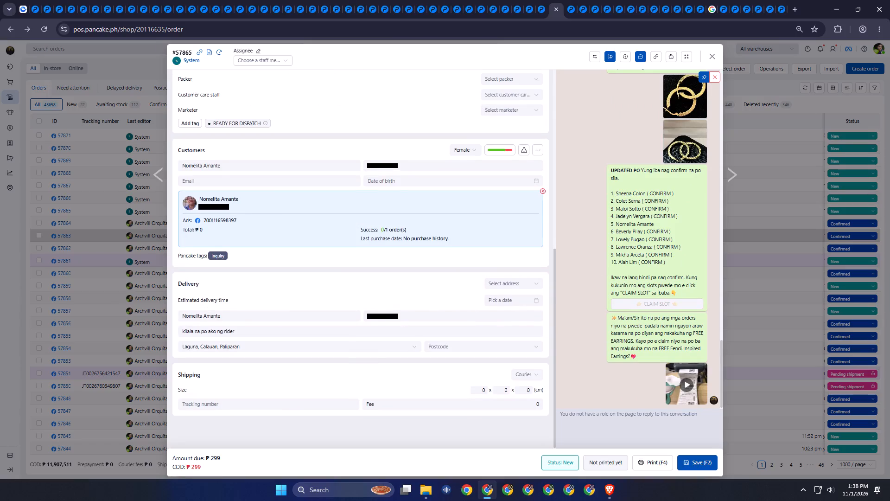
{"action": "scroll", "coordinate": [664, 379], "scroll_direction": "up", "scroll_amount": 6}
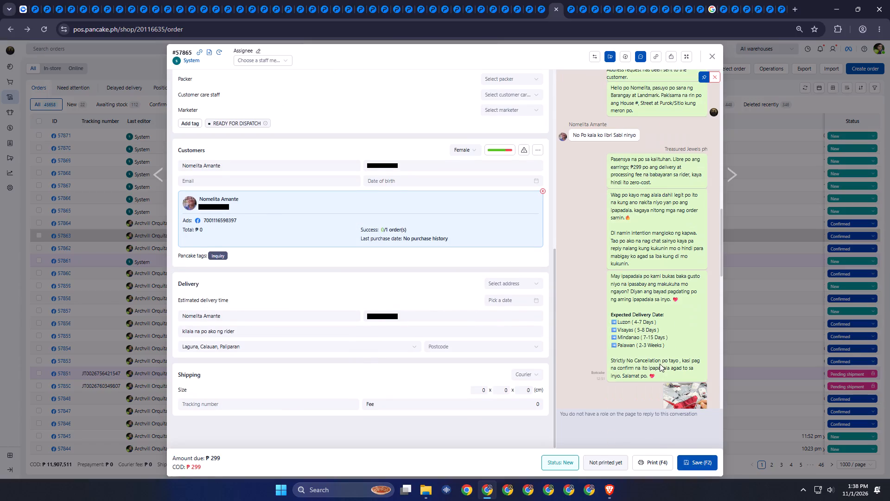
{"action": "scroll", "coordinate": [660, 363], "scroll_direction": "up", "scroll_amount": 1}
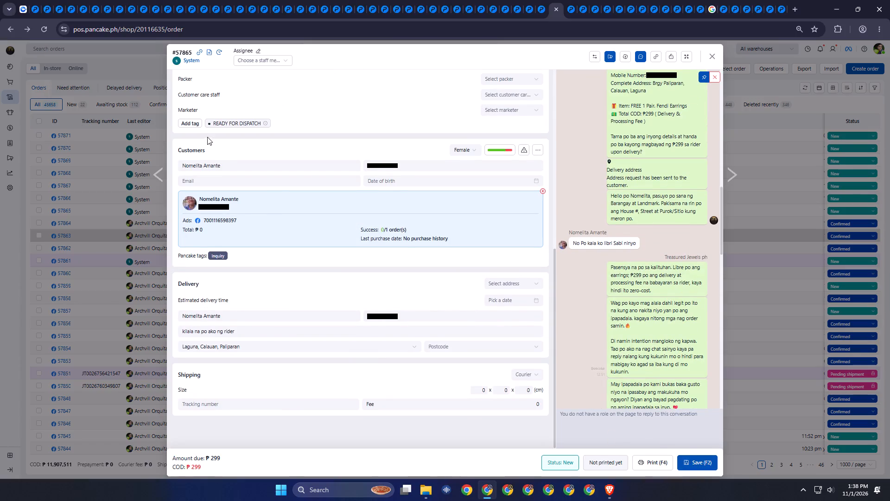
{"action": "left_click", "coordinate": [264, 122]}
{"action": "left_click", "coordinate": [197, 120]}
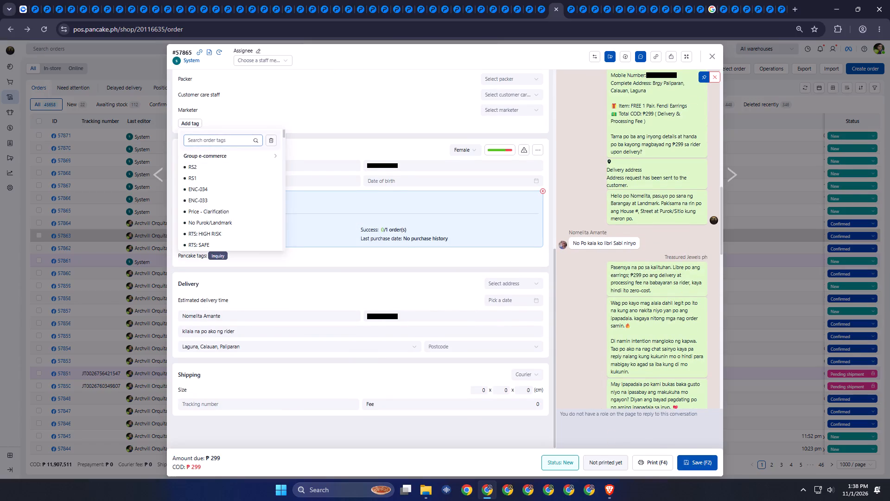
{"action": "left_click", "coordinate": [214, 139]}
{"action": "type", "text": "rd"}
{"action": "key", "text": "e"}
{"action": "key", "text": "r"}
{"action": "left_click", "coordinate": [224, 157]}
{"action": "left_click", "coordinate": [231, 115]}
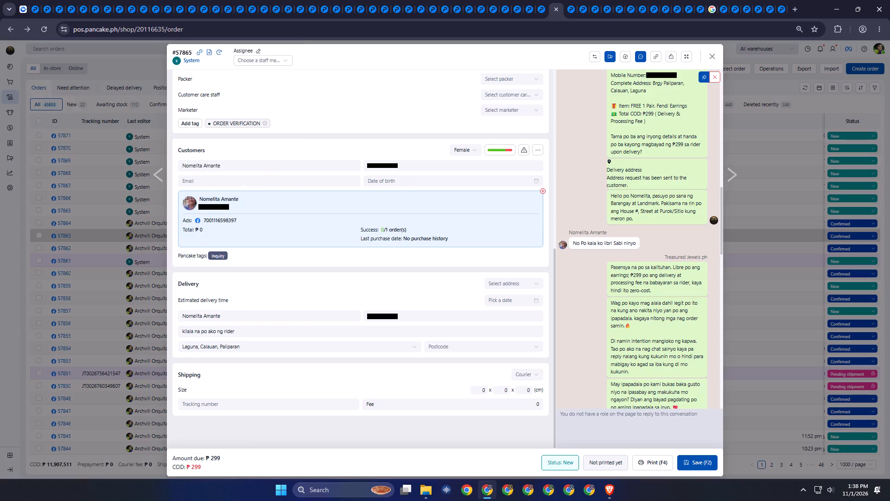
{"action": "double_click", "coordinate": [606, 239]}
{"action": "double_click", "coordinate": [605, 239], "text": "ctrl"}
{"action": "key", "text": "ctrl+c"}
{"action": "scroll", "coordinate": [442, 257], "scroll_direction": "up", "scroll_amount": 3}
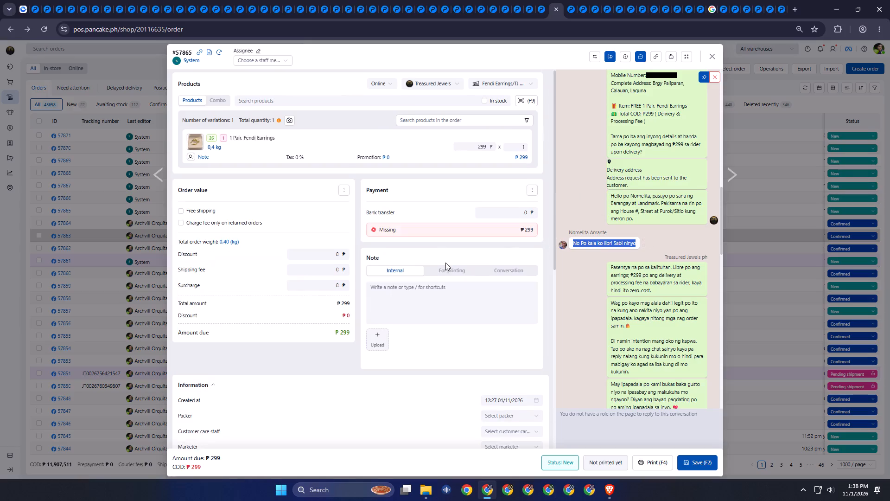
{"action": "scroll", "coordinate": [445, 263], "scroll_direction": "up", "scroll_amount": 2}
{"action": "left_click", "coordinate": [450, 305]}
{"action": "key", "text": "ctrl+v"}
{"action": "left_click", "coordinate": [580, 358]}
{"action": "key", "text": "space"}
{"action": "key", "text": "F2"}
{"action": "left_click", "coordinate": [165, 175]}
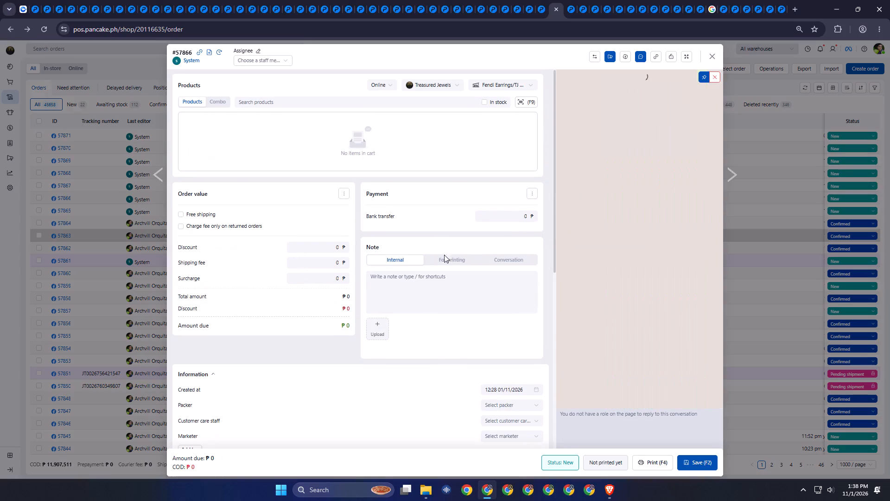
{"action": "scroll", "coordinate": [367, 321], "scroll_direction": "down", "scroll_amount": 9}
{"action": "left_click", "coordinate": [284, 340]}
{"action": "left_click", "coordinate": [305, 348]}
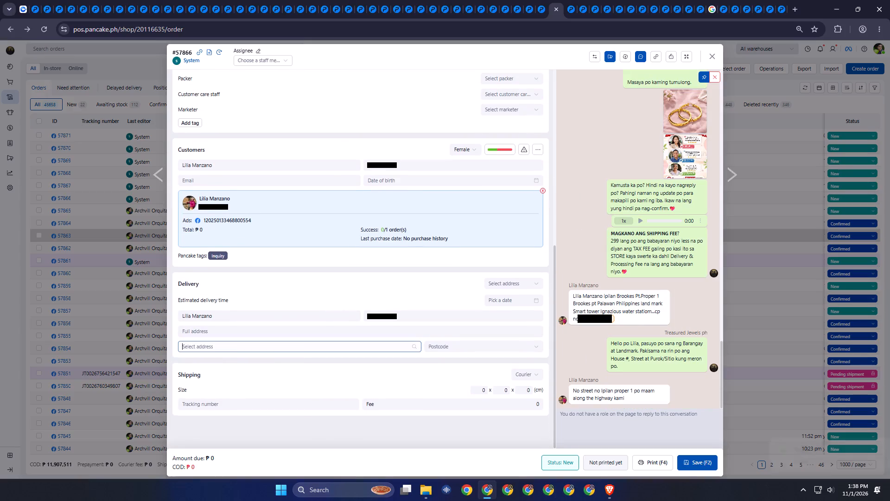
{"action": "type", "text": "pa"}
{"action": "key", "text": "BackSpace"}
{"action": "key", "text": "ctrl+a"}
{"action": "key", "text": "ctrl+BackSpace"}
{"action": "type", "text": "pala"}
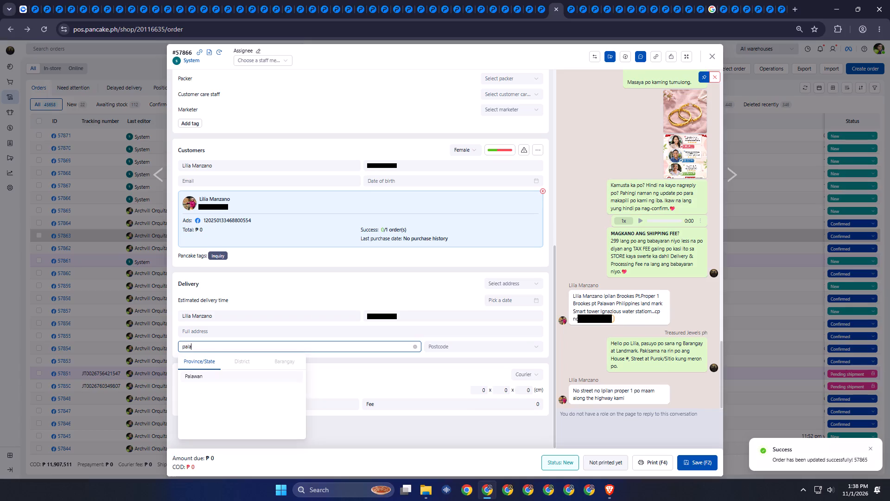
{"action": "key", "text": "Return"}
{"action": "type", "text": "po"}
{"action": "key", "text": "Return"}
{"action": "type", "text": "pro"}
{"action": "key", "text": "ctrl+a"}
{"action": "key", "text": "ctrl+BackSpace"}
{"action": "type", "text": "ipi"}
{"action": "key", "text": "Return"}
{"action": "left_click", "coordinate": [310, 336]}
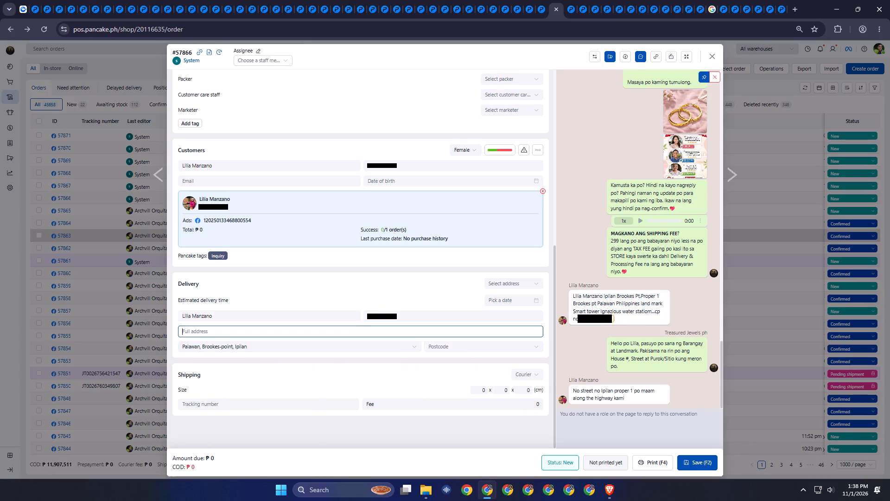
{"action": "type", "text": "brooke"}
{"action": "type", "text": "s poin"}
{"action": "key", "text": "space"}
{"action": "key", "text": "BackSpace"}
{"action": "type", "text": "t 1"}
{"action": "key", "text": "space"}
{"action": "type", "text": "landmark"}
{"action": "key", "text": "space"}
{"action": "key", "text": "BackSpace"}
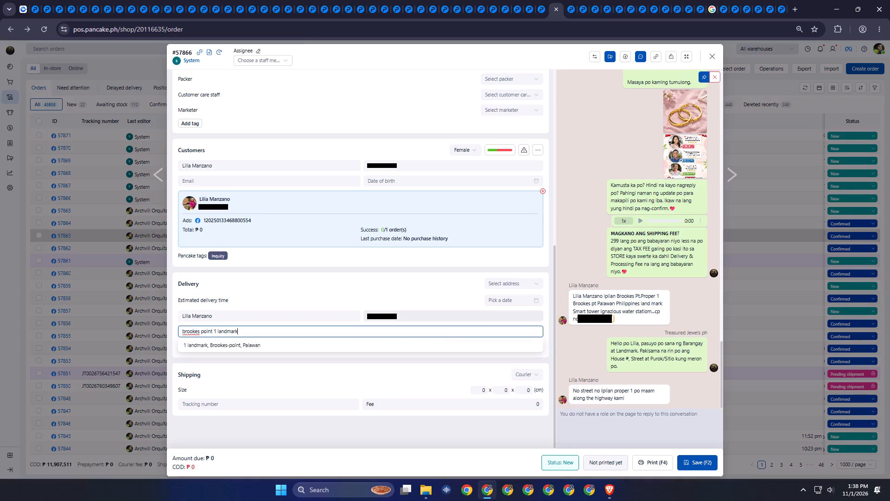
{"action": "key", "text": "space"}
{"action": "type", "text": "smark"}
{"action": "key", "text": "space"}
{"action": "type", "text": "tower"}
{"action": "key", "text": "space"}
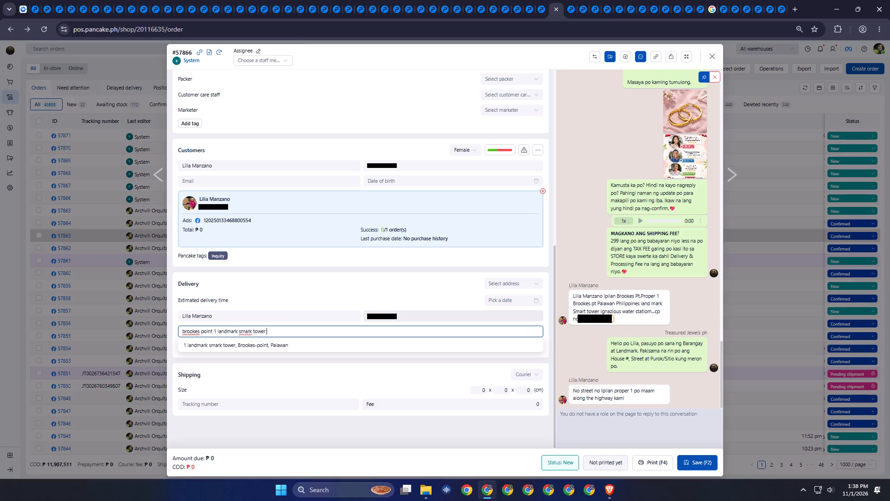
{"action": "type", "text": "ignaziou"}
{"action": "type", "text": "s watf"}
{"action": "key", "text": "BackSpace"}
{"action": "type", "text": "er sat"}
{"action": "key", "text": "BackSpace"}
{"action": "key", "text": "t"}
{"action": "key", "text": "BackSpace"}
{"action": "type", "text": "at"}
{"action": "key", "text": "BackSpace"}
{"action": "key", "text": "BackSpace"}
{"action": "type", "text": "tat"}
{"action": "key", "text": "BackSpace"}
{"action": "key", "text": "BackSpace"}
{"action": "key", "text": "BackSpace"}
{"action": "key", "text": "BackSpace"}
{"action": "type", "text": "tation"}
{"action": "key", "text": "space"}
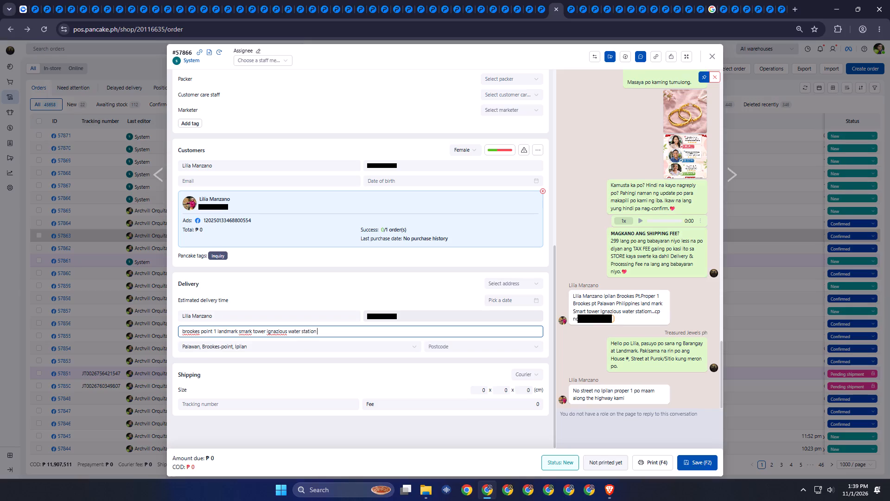
Add the READY FOR DISPATCH tag to order #57866.
{"action": "left_click", "coordinate": [187, 121]}
{"action": "left_click", "coordinate": [205, 134]}
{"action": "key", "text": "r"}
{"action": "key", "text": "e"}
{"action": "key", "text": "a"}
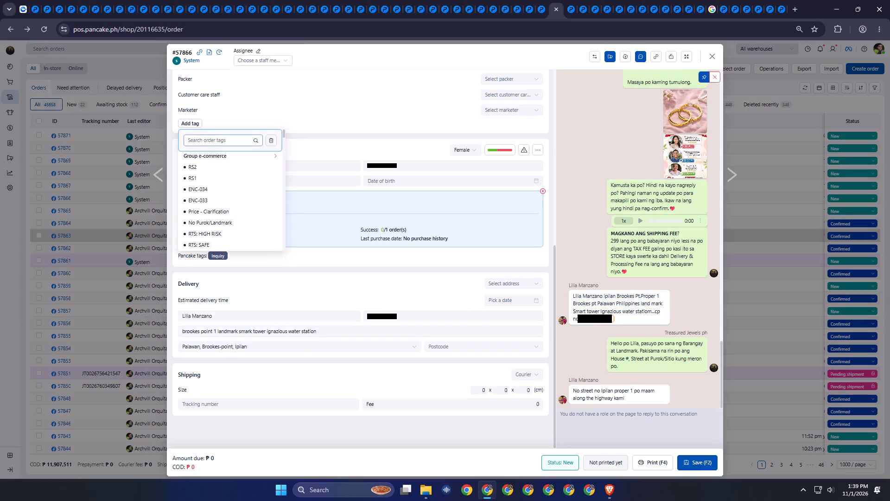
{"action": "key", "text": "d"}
{"action": "left_click", "coordinate": [217, 136]}
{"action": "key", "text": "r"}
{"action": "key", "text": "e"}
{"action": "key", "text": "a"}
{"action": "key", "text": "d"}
{"action": "left_click", "coordinate": [230, 156]}
{"action": "scroll", "coordinate": [424, 186], "scroll_direction": "up", "scroll_amount": 5}
{"action": "scroll", "coordinate": [424, 171], "scroll_direction": "down", "scroll_amount": 1}
{"action": "scroll", "coordinate": [422, 169], "scroll_direction": "up", "scroll_amount": 3}
{"action": "left_click", "coordinate": [409, 104]}
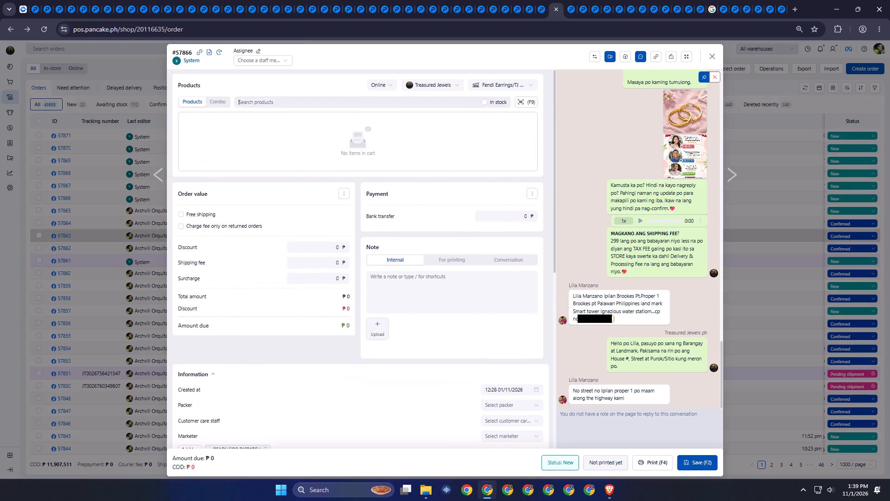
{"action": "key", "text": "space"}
{"action": "left_click", "coordinate": [439, 137]}
Change order #57866's status to Confirmed.
{"action": "left_click", "coordinate": [636, 279]}
{"action": "scroll", "coordinate": [424, 369], "scroll_direction": "down", "scroll_amount": 6}
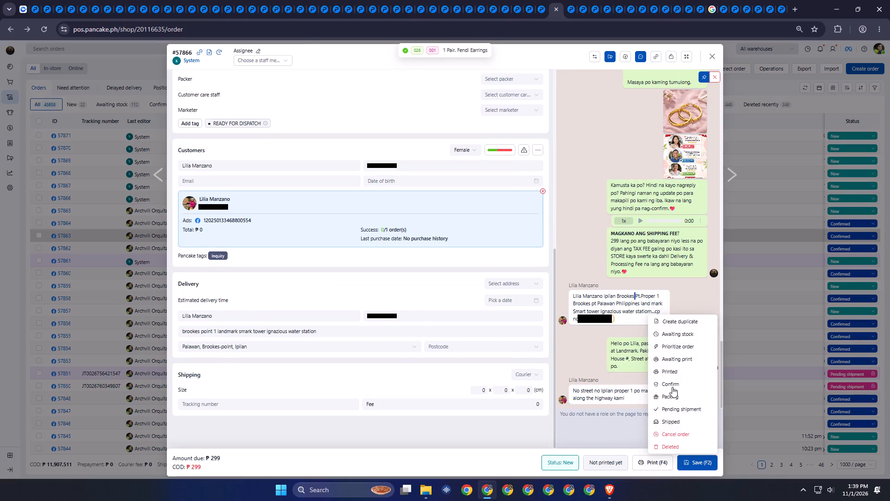
{"action": "left_click", "coordinate": [672, 387]}
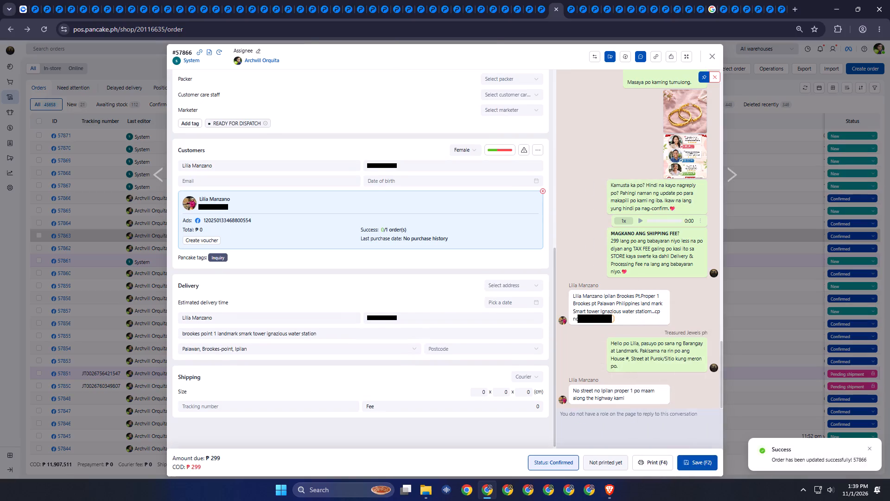
{"action": "left_click", "coordinate": [151, 183]}
{"action": "scroll", "coordinate": [585, 369], "scroll_direction": "up", "scroll_amount": 2}
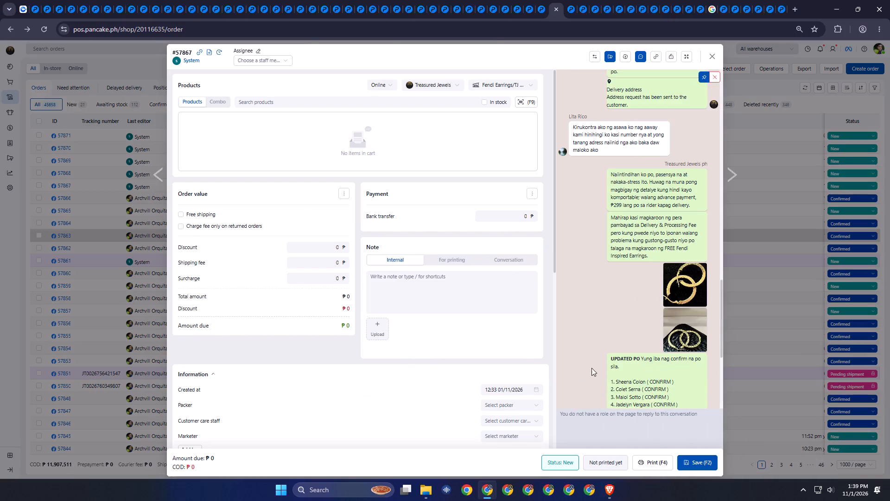
{"action": "scroll", "coordinate": [261, 362], "scroll_direction": "down", "scroll_amount": 5}
{"action": "scroll", "coordinate": [628, 311], "scroll_direction": "up", "scroll_amount": 3}
{"action": "scroll", "coordinate": [342, 351], "scroll_direction": "down", "scroll_amount": 8}
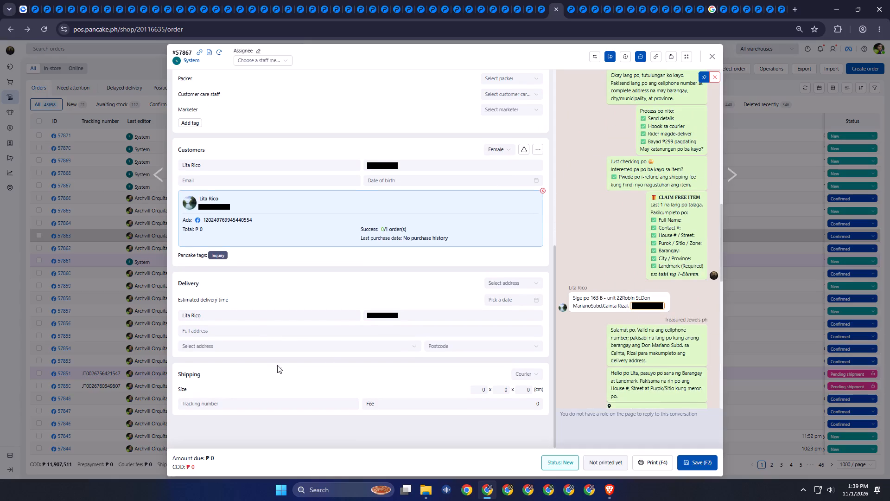
{"action": "left_click", "coordinate": [263, 348]}
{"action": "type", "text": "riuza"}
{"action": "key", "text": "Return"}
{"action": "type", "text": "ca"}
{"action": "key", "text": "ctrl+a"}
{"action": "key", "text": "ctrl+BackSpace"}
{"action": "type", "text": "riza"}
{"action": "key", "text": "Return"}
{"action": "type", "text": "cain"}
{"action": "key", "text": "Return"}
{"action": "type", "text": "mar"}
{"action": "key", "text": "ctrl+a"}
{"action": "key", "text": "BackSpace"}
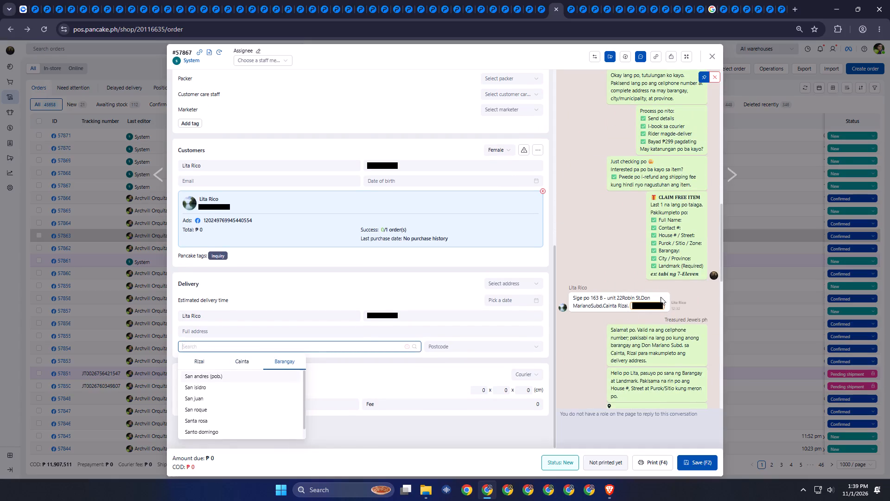
{"action": "left_click_drag", "start_coordinate": [641, 295], "coordinate": [626, 309]}
{"action": "key", "text": "ctrl+c"}
{"action": "key", "text": "ctrl+c"}
{"action": "key", "text": "alt+Tab"}
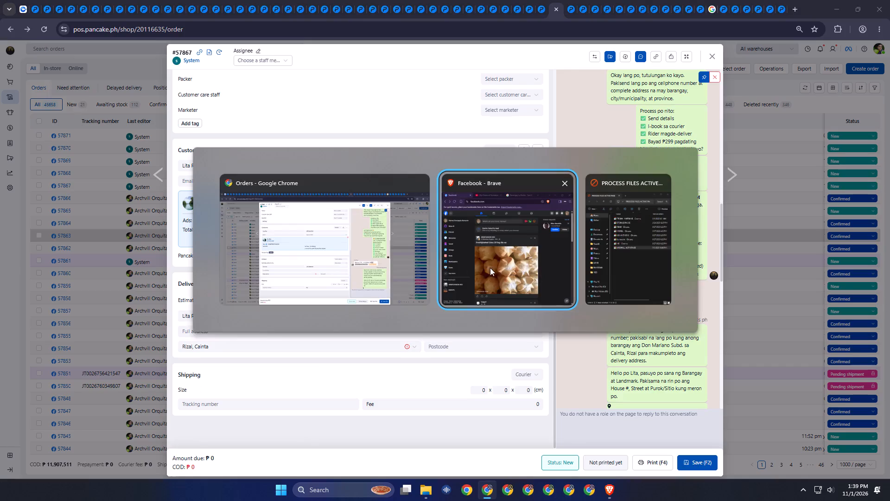
{"action": "left_click", "coordinate": [509, 267], "text": "alt"}
{"action": "left_click", "coordinate": [407, 88]}
{"action": "left_click", "coordinate": [316, 155]}
{"action": "key", "text": "ctrl+a"}
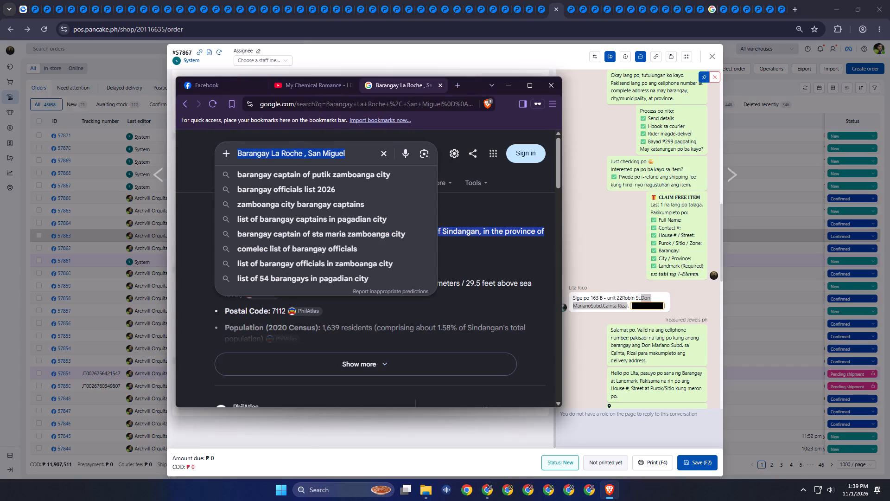
{"action": "left_click", "coordinate": [280, 162]}
{"action": "left_click", "coordinate": [272, 155]}
{"action": "left_click", "coordinate": [270, 152]}
{"action": "key", "text": "ctrl+a"}
{"action": "key", "text": "BackSpace"}
{"action": "key", "text": "ctrl+v"}
{"action": "key", "text": "Return"}
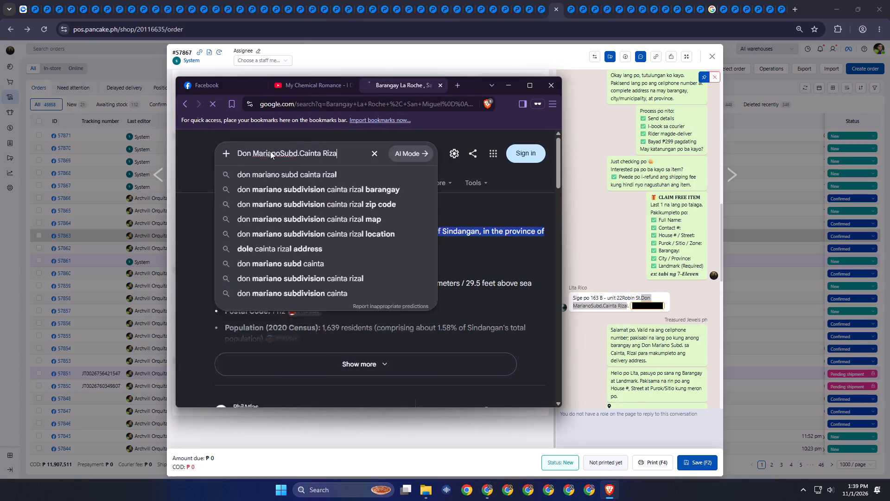
{"action": "scroll", "coordinate": [354, 252], "scroll_direction": "down", "scroll_amount": 1}
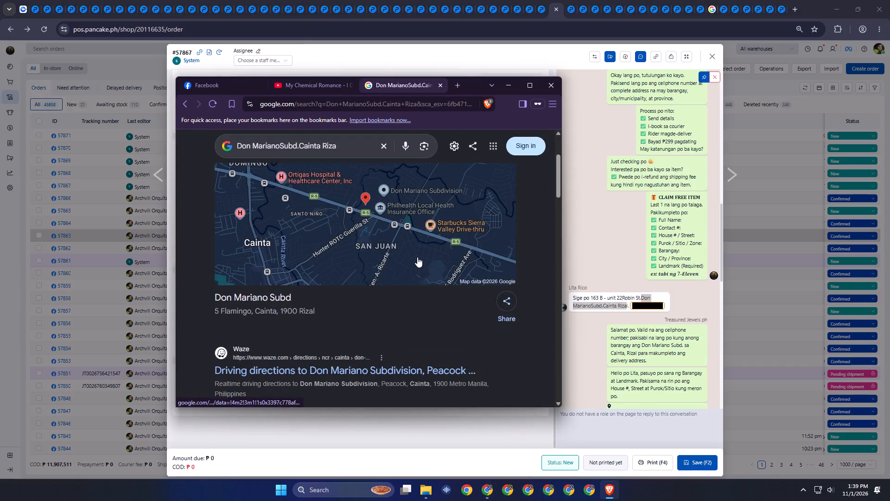
{"action": "scroll", "coordinate": [420, 256], "scroll_direction": "down", "scroll_amount": 1}
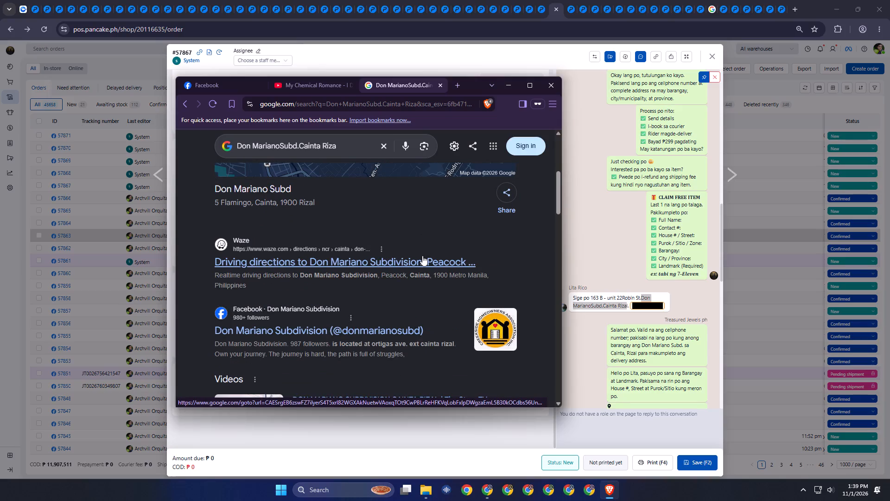
Refine the Google search with "barangay of" before the subdivision name to look up its barangay.
{"action": "left_click", "coordinate": [243, 148]}
{"action": "key", "text": "Left"}
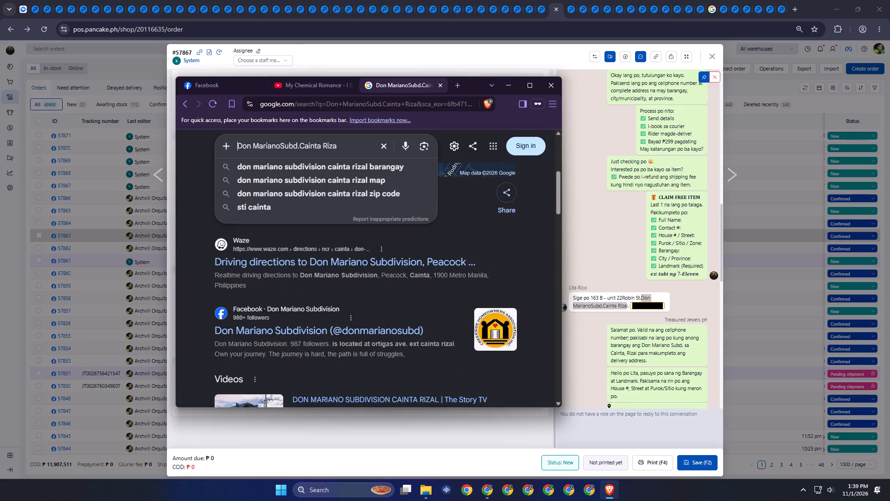
{"action": "key", "text": "Left"}
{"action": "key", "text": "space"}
{"action": "key", "text": "Left"}
{"action": "key", "text": "Left"}
{"action": "key", "text": "Left"}
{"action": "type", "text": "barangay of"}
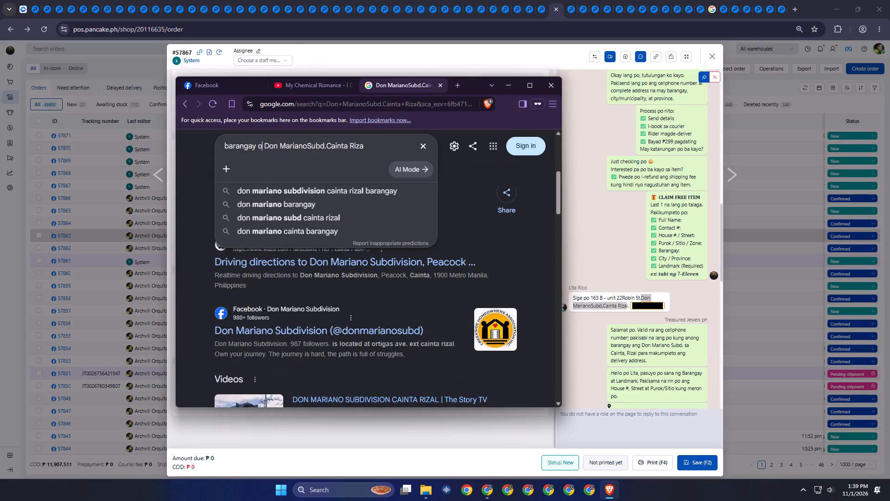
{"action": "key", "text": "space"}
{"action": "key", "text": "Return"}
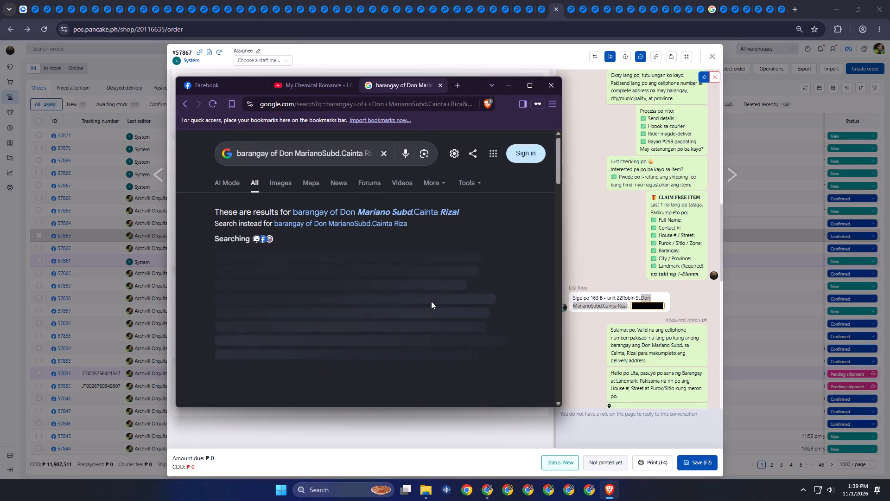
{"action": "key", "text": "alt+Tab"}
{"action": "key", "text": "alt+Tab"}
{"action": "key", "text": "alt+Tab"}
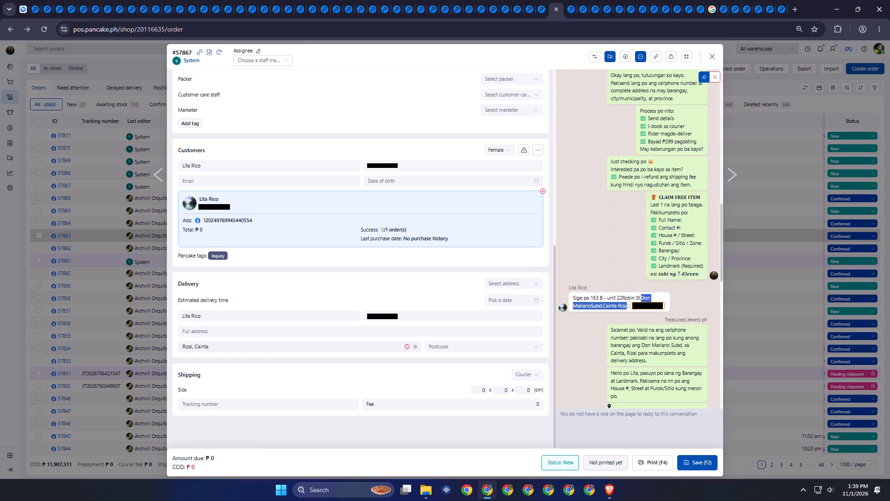
{"action": "left_click", "coordinate": [299, 342]}
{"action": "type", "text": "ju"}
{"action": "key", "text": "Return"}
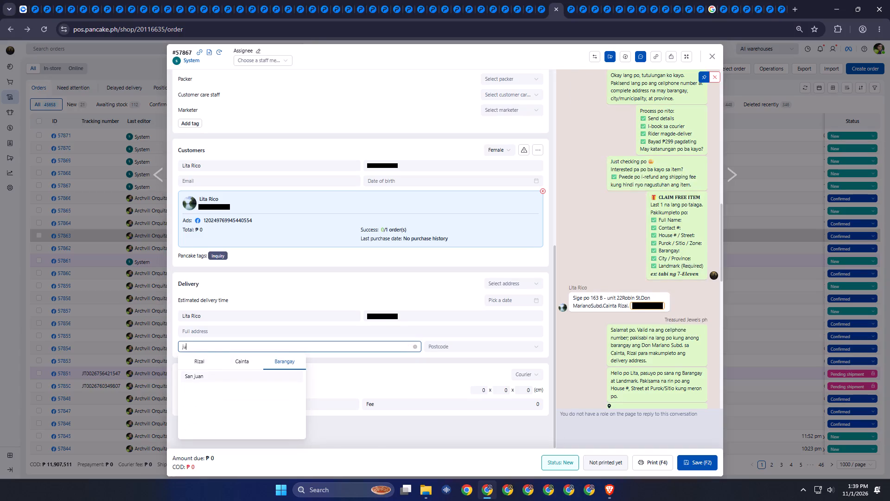
{"action": "left_click_drag", "start_coordinate": [591, 296], "coordinate": [600, 304]}
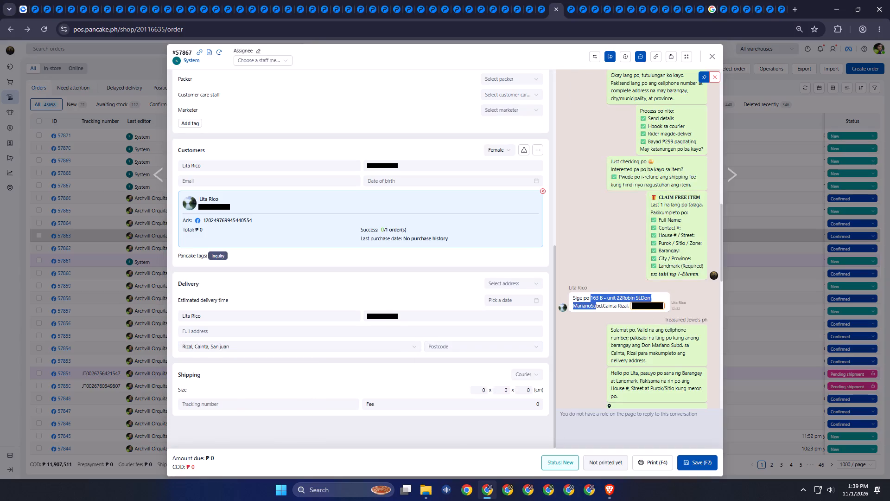
{"action": "left_click_drag", "start_coordinate": [600, 304], "coordinate": [602, 305]}
{"action": "key", "text": "ctrl+c"}
{"action": "key", "text": "ctrl+c"}
{"action": "key", "text": "ctrl+c"}
{"action": "left_click", "coordinate": [244, 328], "text": "ctrl"}
{"action": "key", "text": "ctrl+v"}
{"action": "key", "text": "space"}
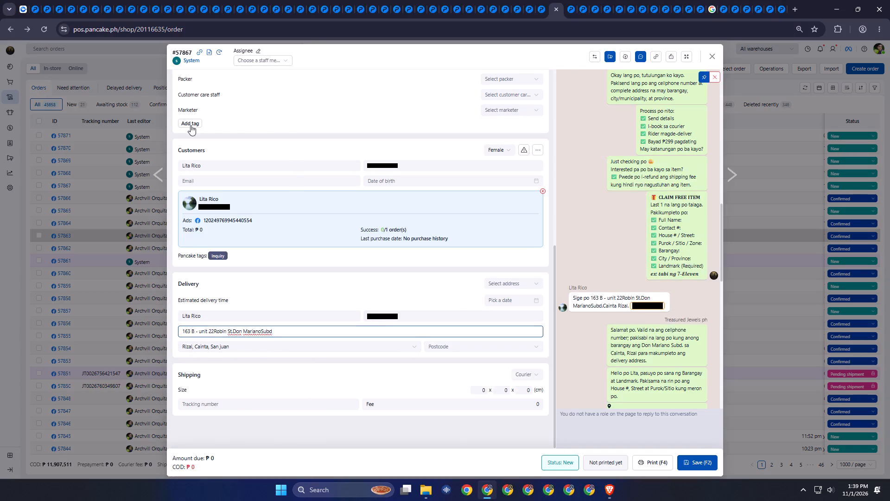
Add the READY FOR DISPATCH tag to order #57867.
{"action": "left_click", "coordinate": [190, 123]}
{"action": "left_click", "coordinate": [212, 139]}
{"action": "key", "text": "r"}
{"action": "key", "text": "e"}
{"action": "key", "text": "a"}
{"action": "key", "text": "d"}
{"action": "left_click", "coordinate": [216, 156]}
{"action": "scroll", "coordinate": [456, 197], "scroll_direction": "up", "scroll_amount": 5}
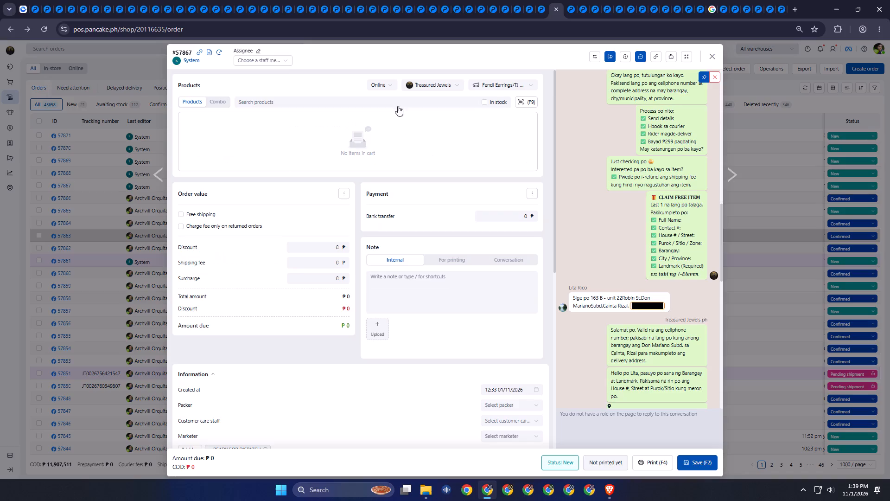
{"action": "left_click", "coordinate": [397, 103]}
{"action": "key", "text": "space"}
{"action": "left_click", "coordinate": [438, 138]}
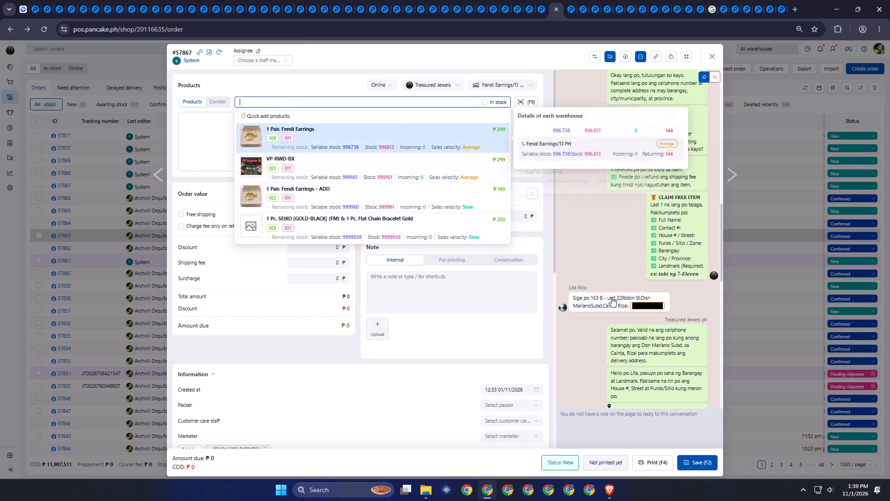
{"action": "scroll", "coordinate": [638, 341], "scroll_direction": "down", "scroll_amount": 7}
{"action": "scroll", "coordinate": [640, 376], "scroll_direction": "up", "scroll_amount": 8}
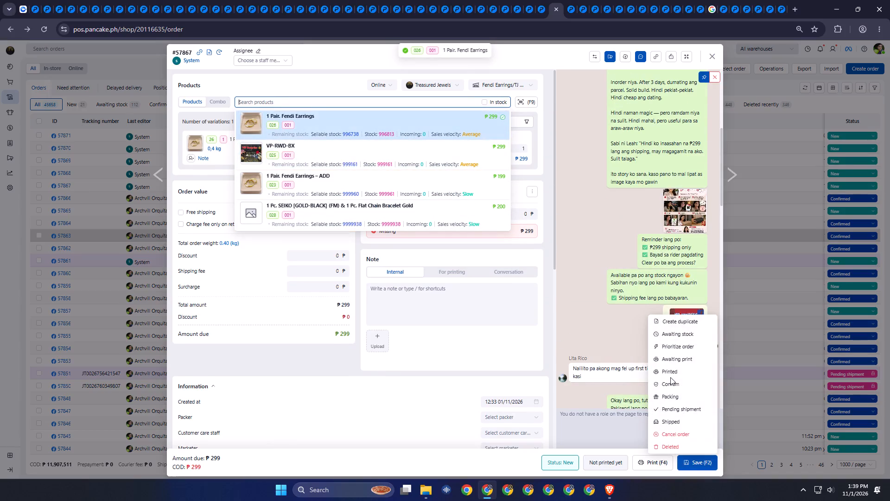
{"action": "left_click", "coordinate": [674, 385]}
{"action": "scroll", "coordinate": [257, 326], "scroll_direction": "up", "scroll_amount": 4}
{"action": "left_click", "coordinate": [161, 167]}
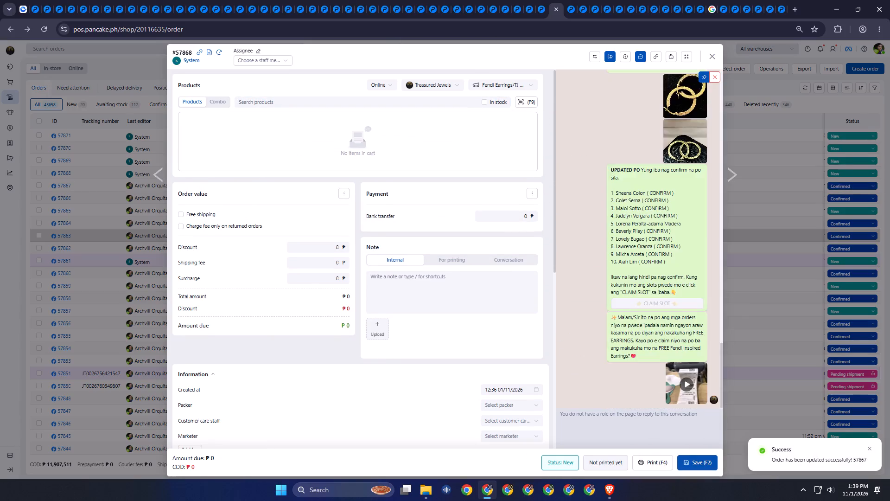
{"action": "scroll", "coordinate": [619, 296], "scroll_direction": "up", "scroll_amount": 4}
{"action": "scroll", "coordinate": [286, 335], "scroll_direction": "down", "scroll_amount": 9}
{"action": "scroll", "coordinate": [646, 317], "scroll_direction": "up", "scroll_amount": 9}
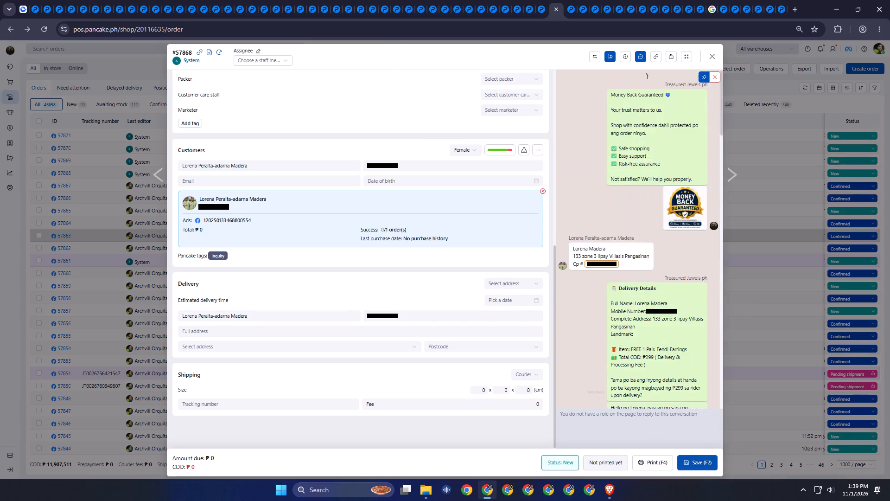
{"action": "scroll", "coordinate": [230, 344], "scroll_direction": "down", "scroll_amount": 10}
{"action": "left_click", "coordinate": [208, 347]}
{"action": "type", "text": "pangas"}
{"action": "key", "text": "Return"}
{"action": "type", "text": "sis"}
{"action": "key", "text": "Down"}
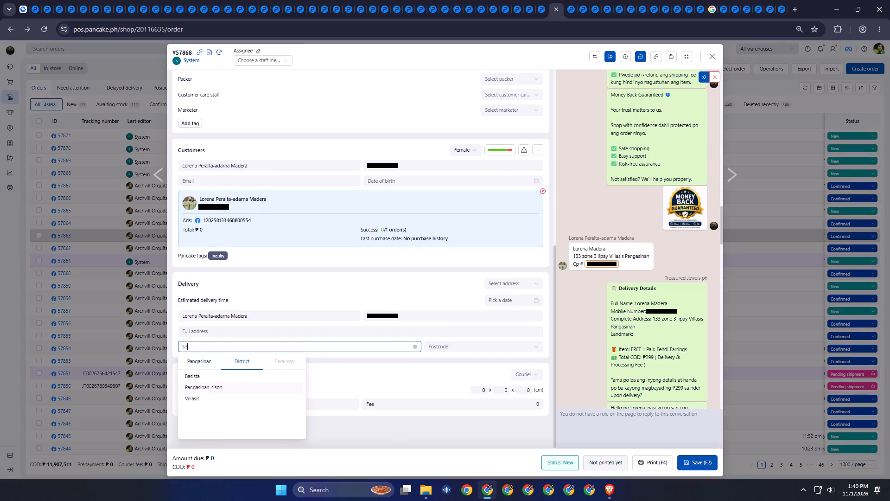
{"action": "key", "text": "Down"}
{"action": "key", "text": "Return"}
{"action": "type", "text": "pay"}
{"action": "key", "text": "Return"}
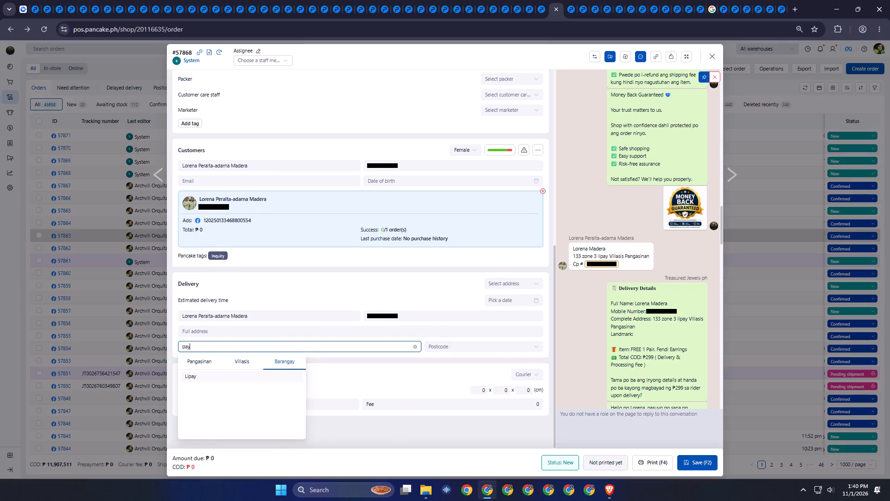
{"action": "left_click", "coordinate": [222, 330]}
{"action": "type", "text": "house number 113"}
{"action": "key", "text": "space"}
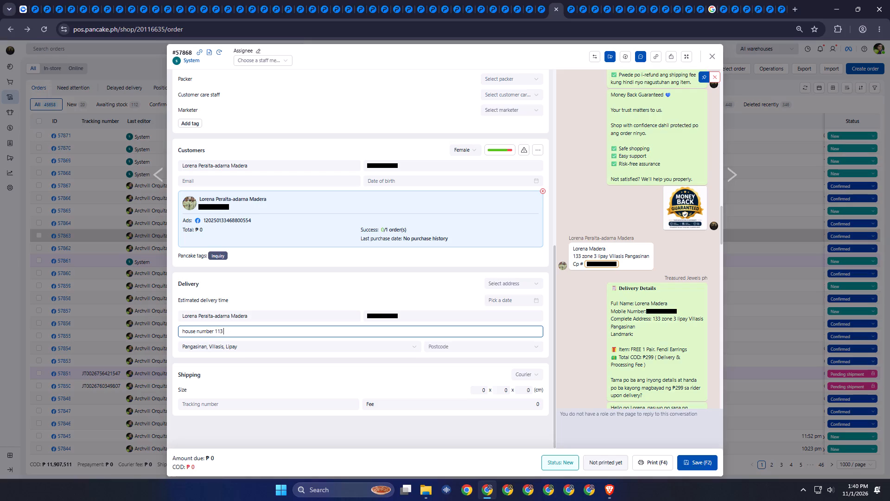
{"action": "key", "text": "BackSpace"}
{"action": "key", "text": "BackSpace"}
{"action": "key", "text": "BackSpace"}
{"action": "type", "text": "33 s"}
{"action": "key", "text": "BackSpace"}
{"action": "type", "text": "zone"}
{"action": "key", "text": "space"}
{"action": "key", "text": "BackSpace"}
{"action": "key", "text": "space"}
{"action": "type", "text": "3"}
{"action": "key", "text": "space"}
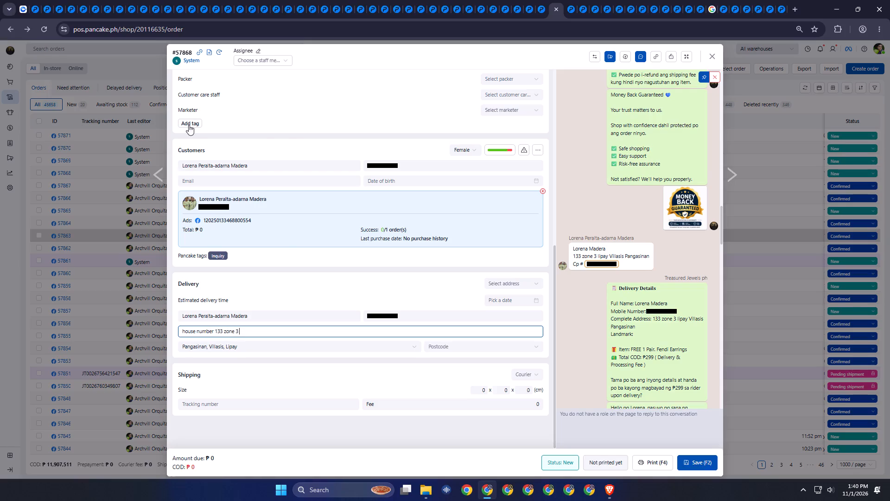
{"action": "left_click", "coordinate": [189, 125]}
{"action": "left_click", "coordinate": [215, 139]}
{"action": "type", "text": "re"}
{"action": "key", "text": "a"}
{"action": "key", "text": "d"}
{"action": "left_click", "coordinate": [216, 156]}
{"action": "scroll", "coordinate": [356, 161], "scroll_direction": "up", "scroll_amount": 6}
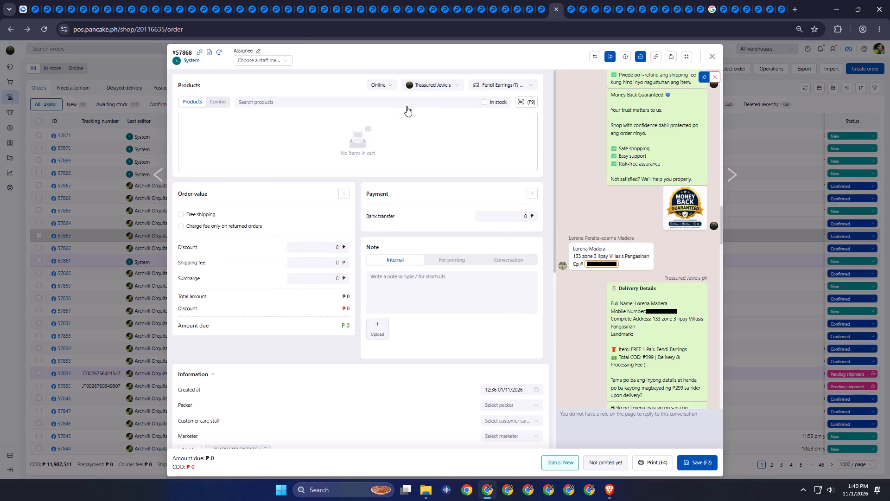
{"action": "left_click", "coordinate": [407, 106]}
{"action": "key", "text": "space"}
{"action": "left_click", "coordinate": [447, 133]}
{"action": "left_click", "coordinate": [611, 263]}
{"action": "scroll", "coordinate": [608, 272], "scroll_direction": "down", "scroll_amount": 9}
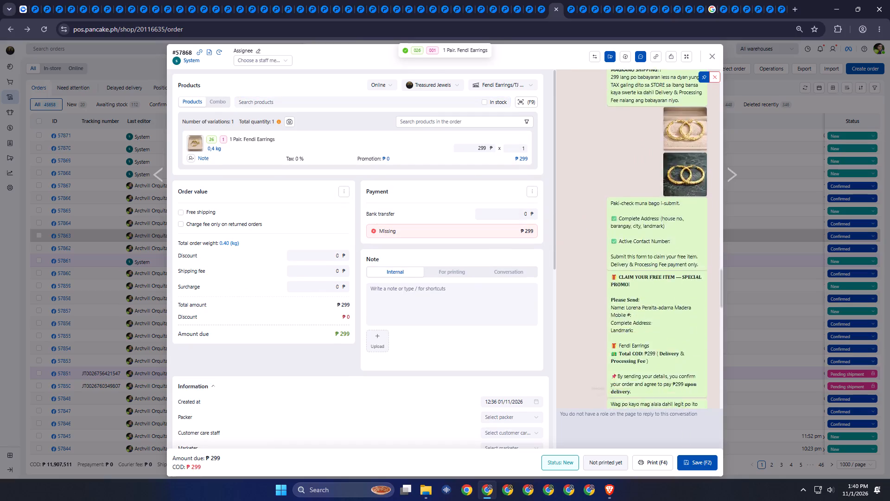
{"action": "scroll", "coordinate": [631, 361], "scroll_direction": "down", "scroll_amount": 1}
{"action": "left_click", "coordinate": [662, 383]}
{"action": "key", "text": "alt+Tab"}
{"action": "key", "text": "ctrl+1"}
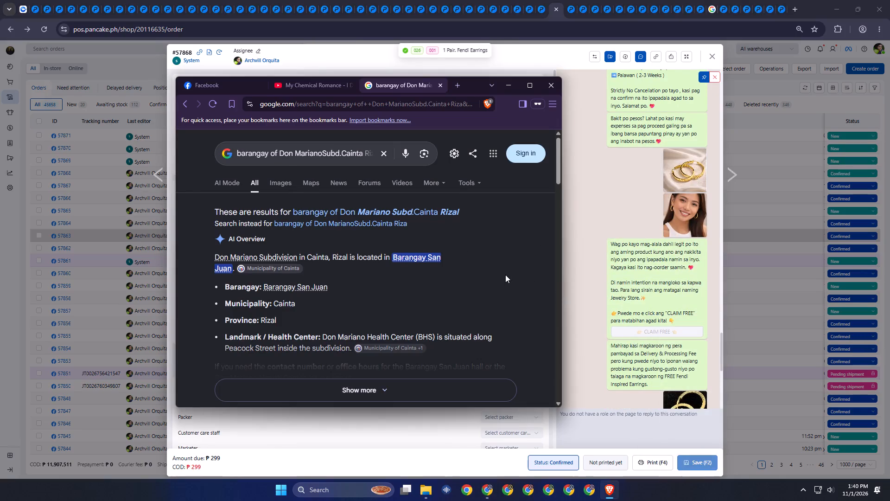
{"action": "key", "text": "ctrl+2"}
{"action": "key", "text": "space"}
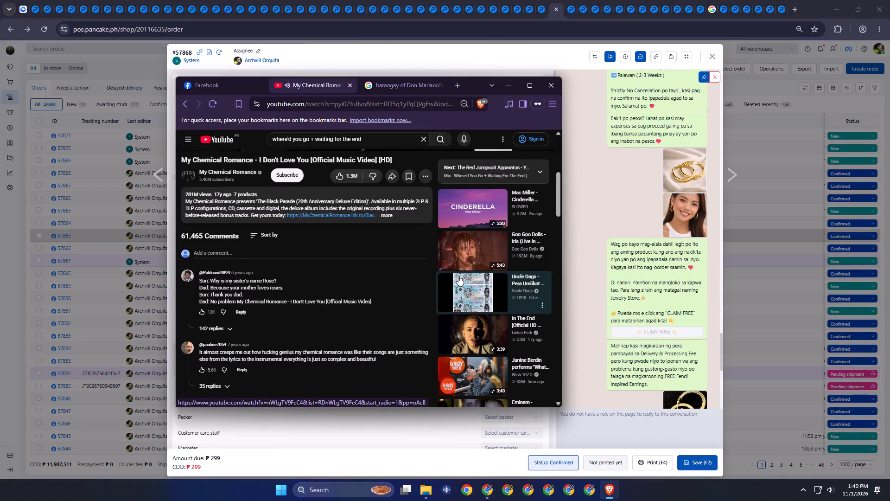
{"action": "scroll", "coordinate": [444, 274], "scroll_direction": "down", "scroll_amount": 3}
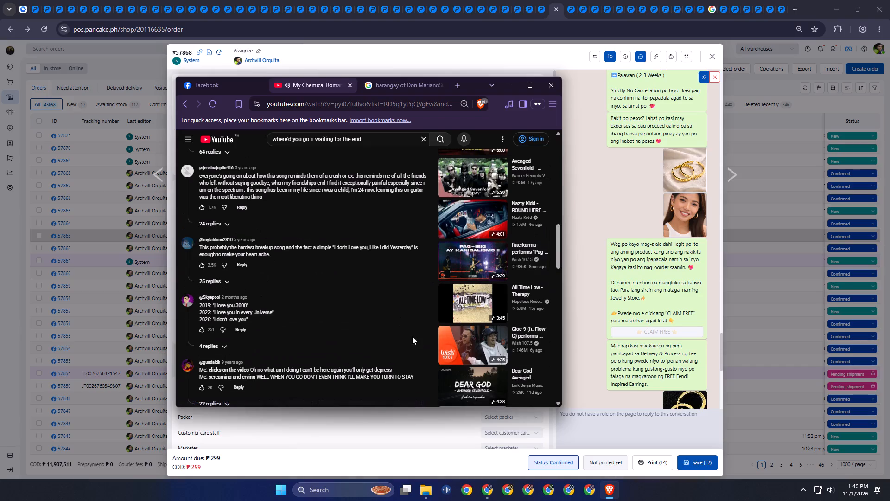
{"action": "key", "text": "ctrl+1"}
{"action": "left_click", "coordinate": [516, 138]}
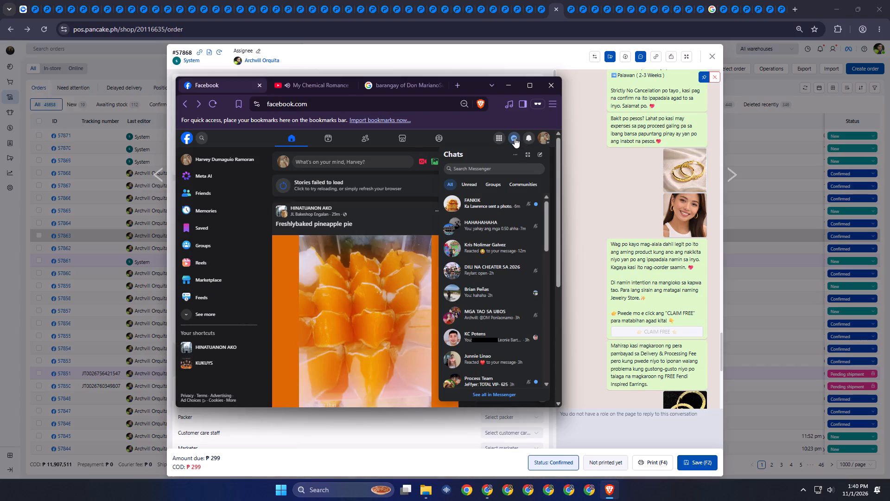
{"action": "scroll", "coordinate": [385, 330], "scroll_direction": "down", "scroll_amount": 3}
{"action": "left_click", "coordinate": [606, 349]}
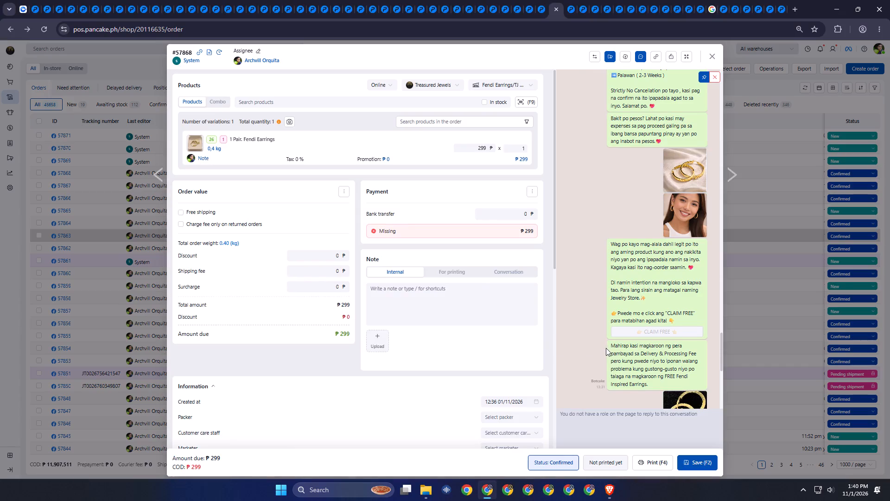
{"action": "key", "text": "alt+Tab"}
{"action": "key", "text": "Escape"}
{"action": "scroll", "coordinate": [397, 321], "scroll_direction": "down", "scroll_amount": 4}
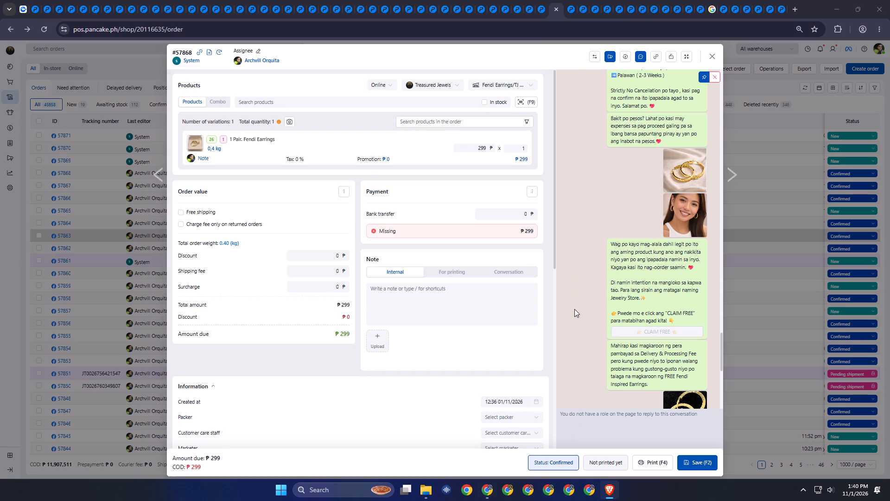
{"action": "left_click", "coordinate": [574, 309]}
{"action": "left_click", "coordinate": [622, 366]}
{"action": "left_click_drag", "start_coordinate": [19, 335], "coordinate": [0, 334]}
{"action": "scroll", "coordinate": [528, 257], "scroll_direction": "up", "scroll_amount": 8}
{"action": "left_click", "coordinate": [475, 164]}
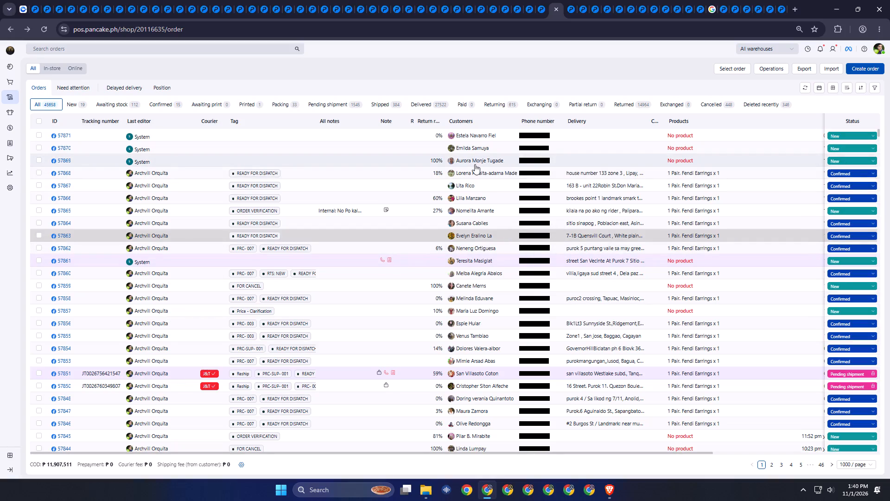
{"action": "scroll", "coordinate": [616, 289], "scroll_direction": "up", "scroll_amount": 3}
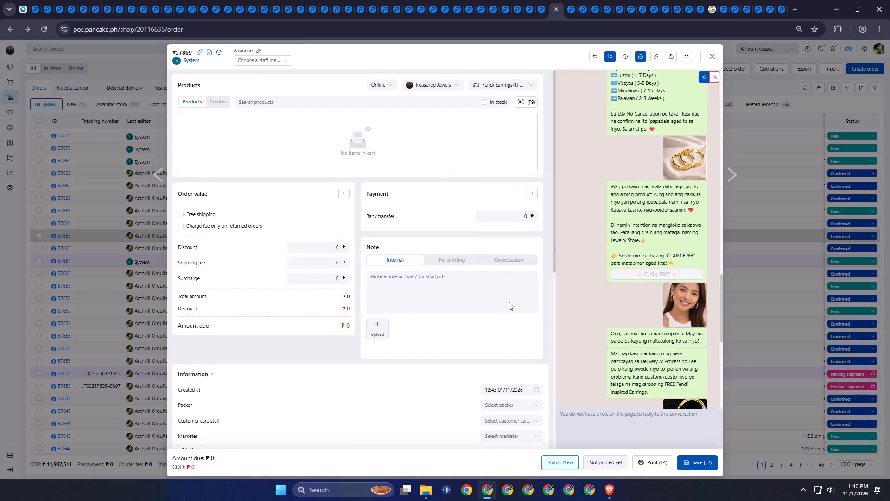
{"action": "scroll", "coordinate": [327, 369], "scroll_direction": "down", "scroll_amount": 11}
{"action": "scroll", "coordinate": [617, 327], "scroll_direction": "up", "scroll_amount": 4}
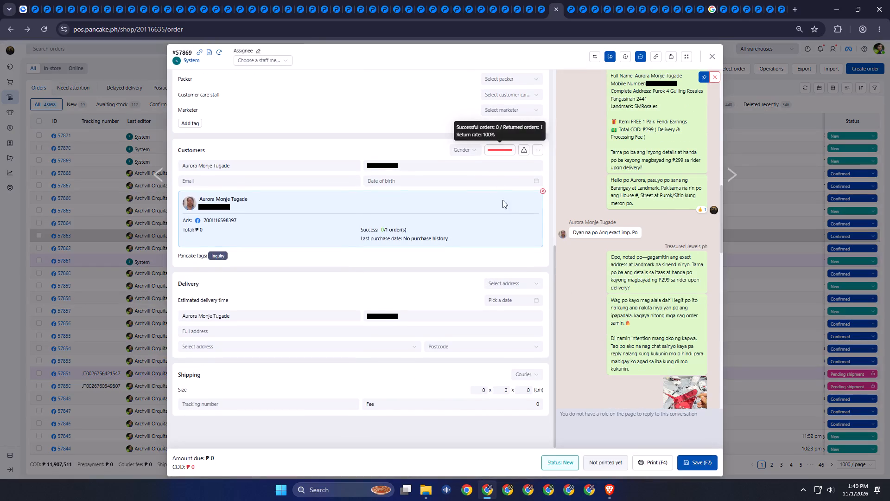
{"action": "scroll", "coordinate": [624, 277], "scroll_direction": "up", "scroll_amount": 2}
{"action": "scroll", "coordinate": [261, 407], "scroll_direction": "down", "scroll_amount": 6}
{"action": "left_click", "coordinate": [271, 347]}
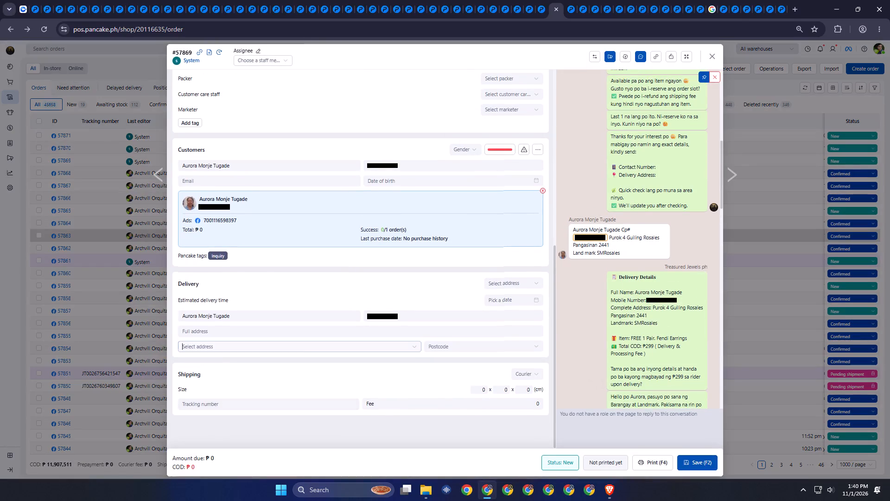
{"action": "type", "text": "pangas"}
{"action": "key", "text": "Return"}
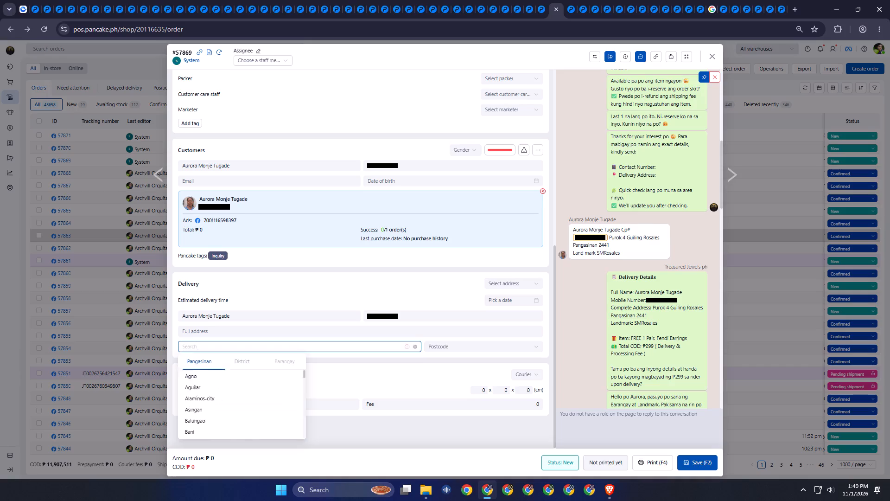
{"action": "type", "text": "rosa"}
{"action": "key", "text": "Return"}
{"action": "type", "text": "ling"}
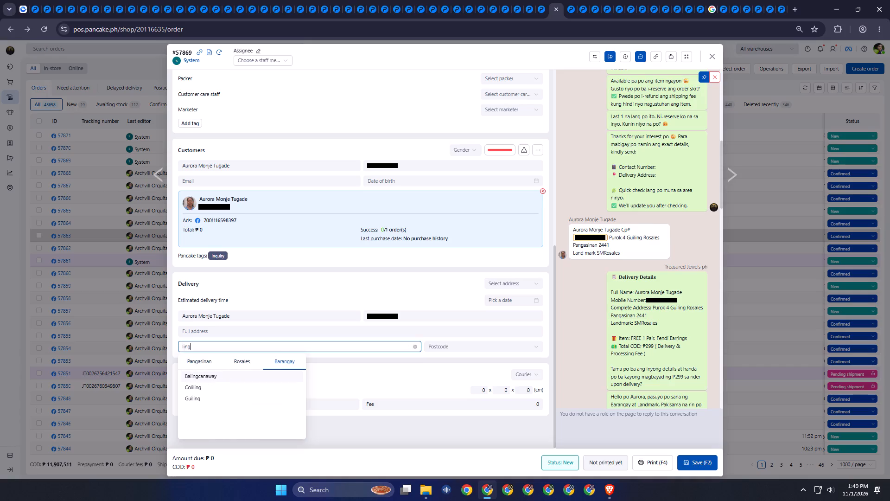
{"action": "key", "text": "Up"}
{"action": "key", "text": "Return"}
{"action": "left_click", "coordinate": [248, 330]}
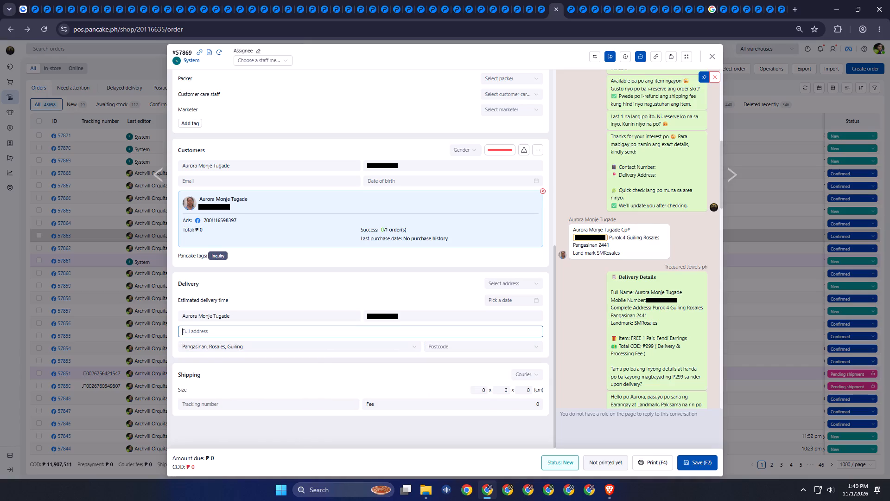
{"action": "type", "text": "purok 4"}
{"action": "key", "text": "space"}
{"action": "triple_click", "coordinate": [603, 254]}
{"action": "key", "text": "ctrl+c"}
{"action": "key", "text": "ctrl+c"}
{"action": "key", "text": "ctrl+c"}
{"action": "left_click", "coordinate": [257, 329], "text": "ctrl"}
{"action": "key", "text": "ctrl+v"}
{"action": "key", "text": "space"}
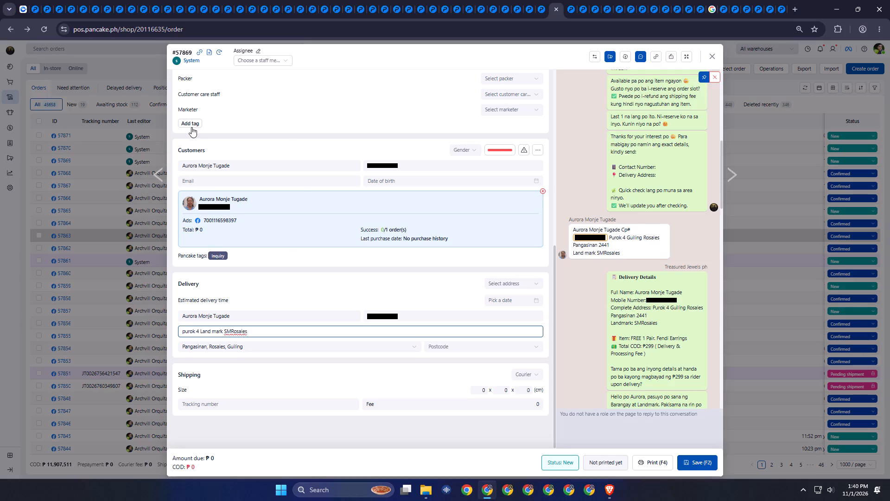
Add the READY FOR DISPATCH tag to order #57869.
{"action": "left_click", "coordinate": [191, 121]}
{"action": "left_click", "coordinate": [204, 135]}
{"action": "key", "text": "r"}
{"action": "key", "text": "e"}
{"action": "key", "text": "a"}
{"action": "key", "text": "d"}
{"action": "left_click", "coordinate": [217, 150]}
Add the product 1 Pair. Fendi Earrings to order #57869.
{"action": "scroll", "coordinate": [276, 172], "scroll_direction": "up", "scroll_amount": 7}
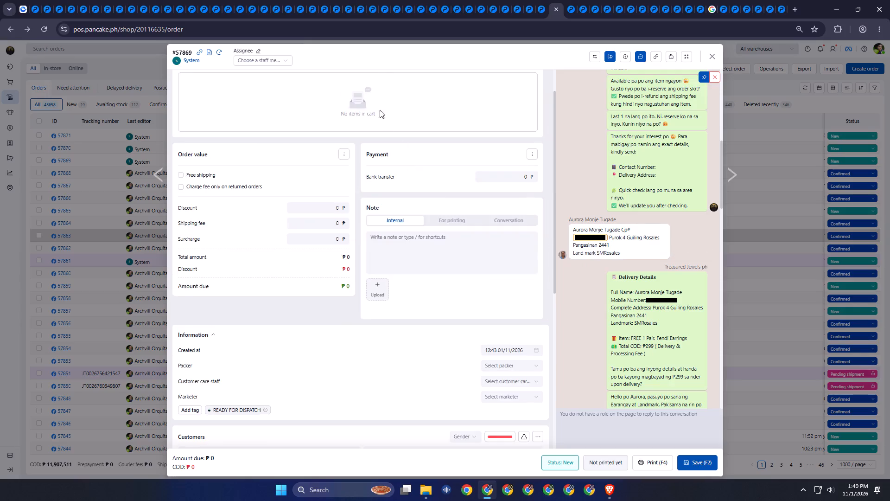
{"action": "left_click", "coordinate": [379, 107]}
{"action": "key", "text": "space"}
{"action": "left_click", "coordinate": [458, 137]}
{"action": "left_click", "coordinate": [583, 287]}
{"action": "scroll", "coordinate": [591, 312], "scroll_direction": "down", "scroll_amount": 11}
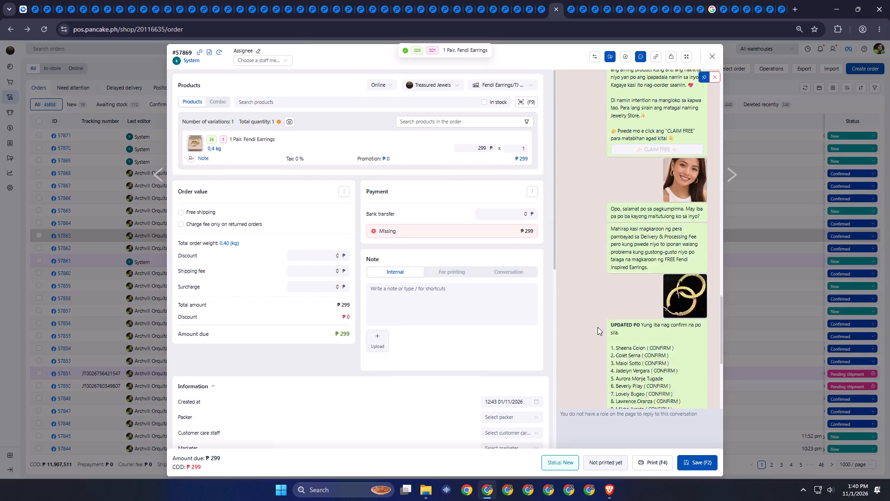
{"action": "scroll", "coordinate": [598, 327], "scroll_direction": "down", "scroll_amount": 6}
{"action": "scroll", "coordinate": [600, 334], "scroll_direction": "up", "scroll_amount": 15}
{"action": "left_click", "coordinate": [585, 305]}
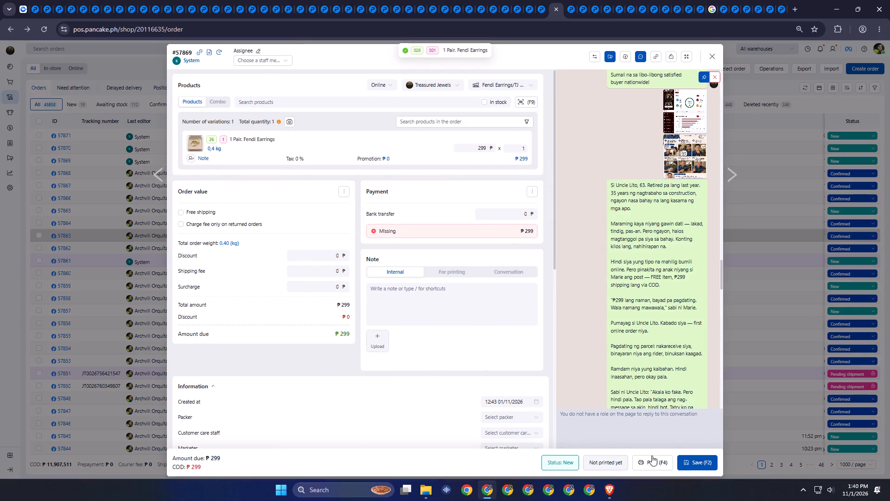
{"action": "left_click", "coordinate": [676, 383]}
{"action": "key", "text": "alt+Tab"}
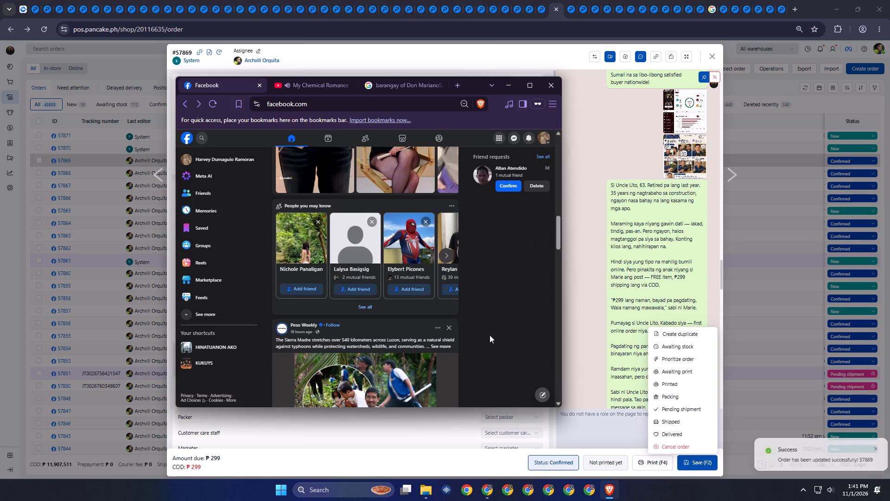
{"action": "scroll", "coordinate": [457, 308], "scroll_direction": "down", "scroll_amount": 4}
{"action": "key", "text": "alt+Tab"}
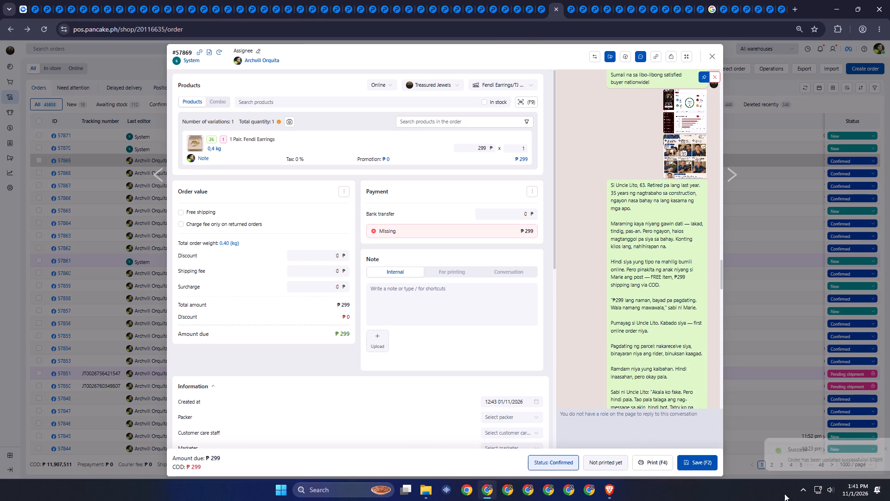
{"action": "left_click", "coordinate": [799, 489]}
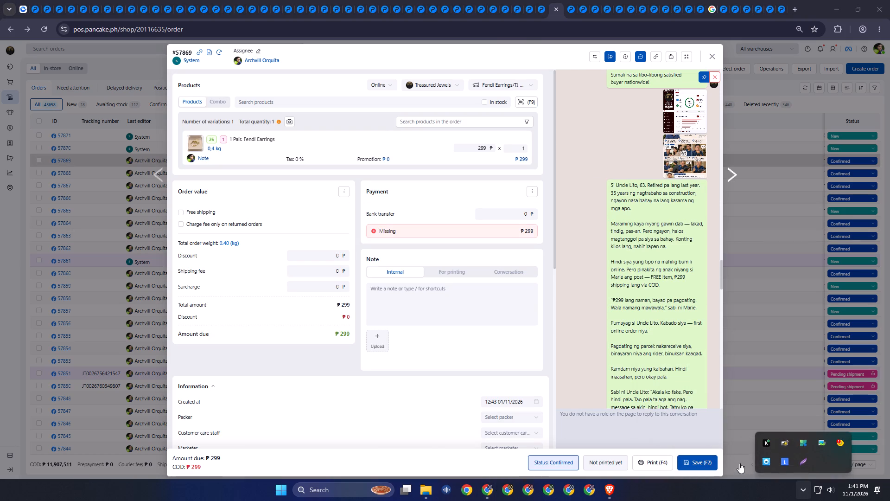
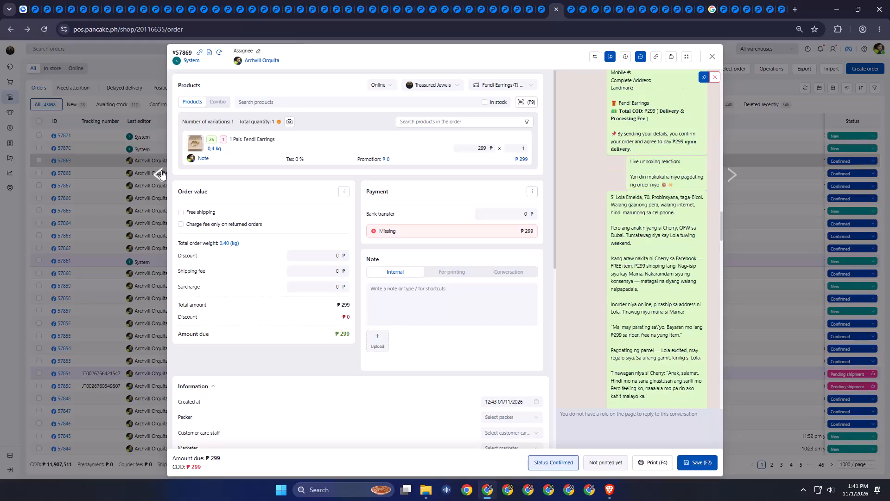
Move from order #57869 to order #57870.
{"action": "left_click", "coordinate": [161, 170]}
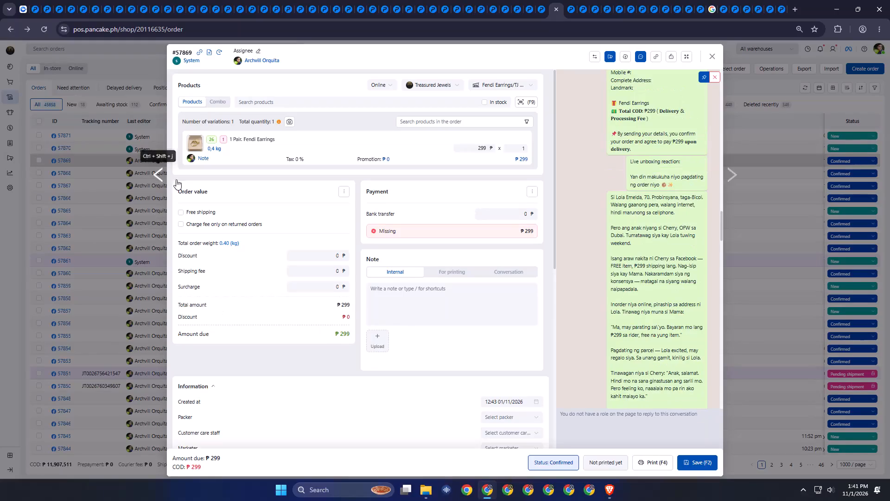
{"action": "scroll", "coordinate": [612, 343], "scroll_direction": "up", "scroll_amount": 2}
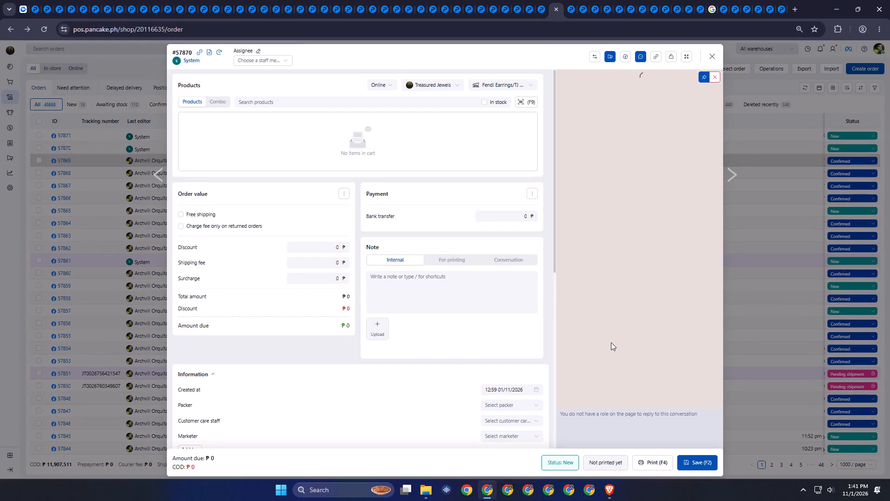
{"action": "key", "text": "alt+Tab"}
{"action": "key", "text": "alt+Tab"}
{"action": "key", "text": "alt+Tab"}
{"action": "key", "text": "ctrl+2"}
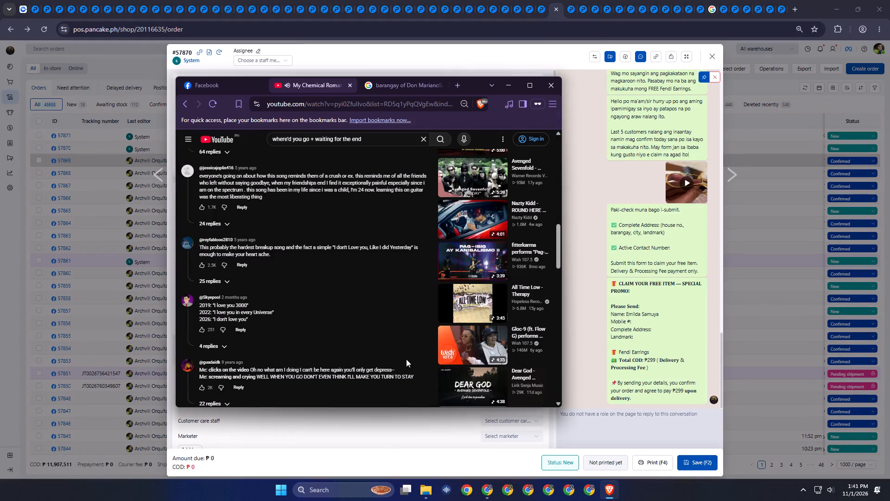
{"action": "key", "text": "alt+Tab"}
{"action": "scroll", "coordinate": [628, 345], "scroll_direction": "up", "scroll_amount": 4}
{"action": "scroll", "coordinate": [684, 353], "scroll_direction": "up", "scroll_amount": 2}
{"action": "scroll", "coordinate": [663, 354], "scroll_direction": "down", "scroll_amount": 1}
{"action": "scroll", "coordinate": [251, 341], "scroll_direction": "down", "scroll_amount": 9}
{"action": "double_click", "coordinate": [249, 353]}
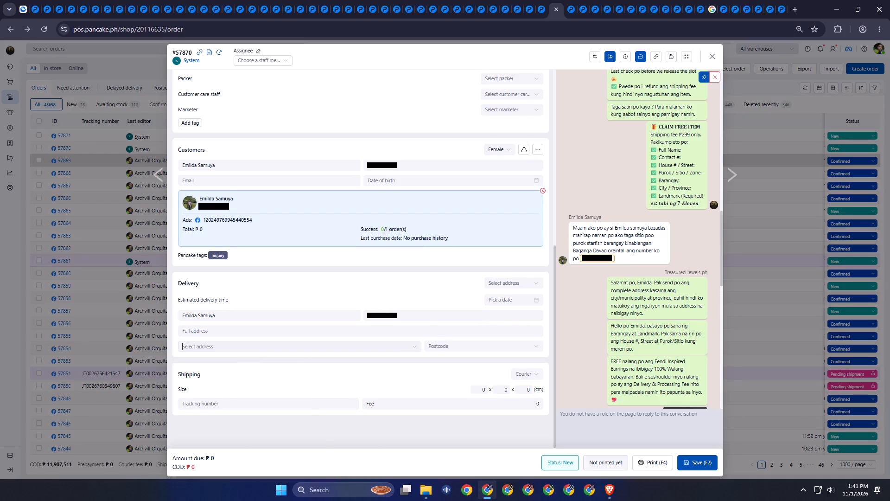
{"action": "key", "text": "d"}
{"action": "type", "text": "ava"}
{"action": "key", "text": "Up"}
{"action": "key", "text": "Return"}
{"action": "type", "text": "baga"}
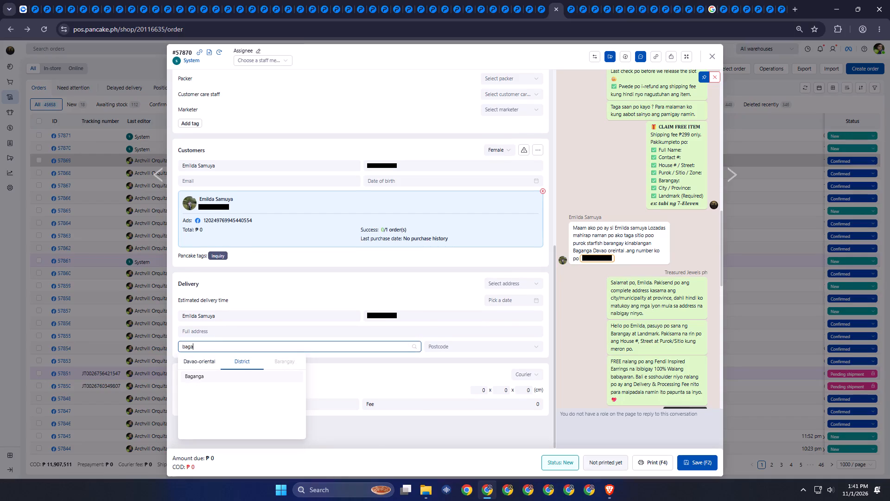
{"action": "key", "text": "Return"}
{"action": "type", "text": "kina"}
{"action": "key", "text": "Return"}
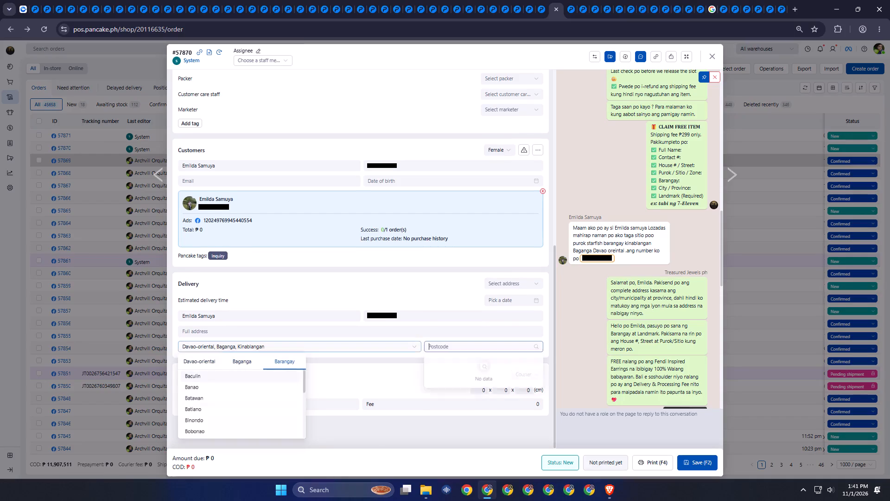
{"action": "left_click_drag", "start_coordinate": [564, 242], "coordinate": [603, 242]}
{"action": "key", "text": "ctrl+c"}
{"action": "key", "text": "ctrl+c"}
{"action": "left_click", "coordinate": [311, 326], "text": "ctrl"}
{"action": "key", "text": "ctrl+v"}
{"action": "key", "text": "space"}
{"action": "left_click", "coordinate": [194, 124]}
{"action": "left_click", "coordinate": [211, 135]}
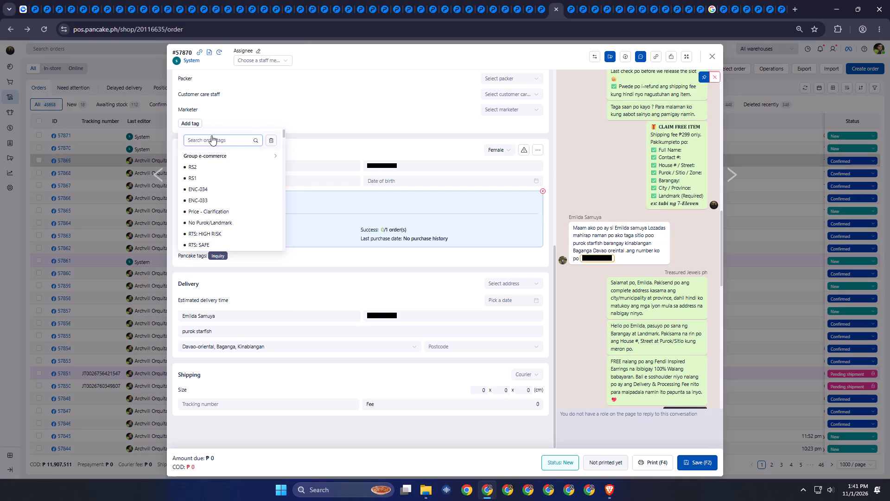
{"action": "key", "text": "r"}
{"action": "key", "text": "e"}
{"action": "key", "text": "a"}
{"action": "key", "text": "d"}
{"action": "left_click", "coordinate": [221, 155]}
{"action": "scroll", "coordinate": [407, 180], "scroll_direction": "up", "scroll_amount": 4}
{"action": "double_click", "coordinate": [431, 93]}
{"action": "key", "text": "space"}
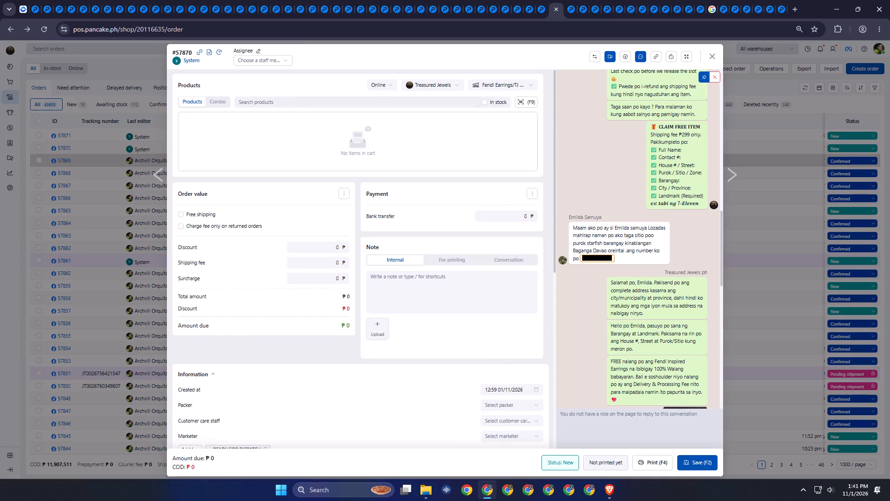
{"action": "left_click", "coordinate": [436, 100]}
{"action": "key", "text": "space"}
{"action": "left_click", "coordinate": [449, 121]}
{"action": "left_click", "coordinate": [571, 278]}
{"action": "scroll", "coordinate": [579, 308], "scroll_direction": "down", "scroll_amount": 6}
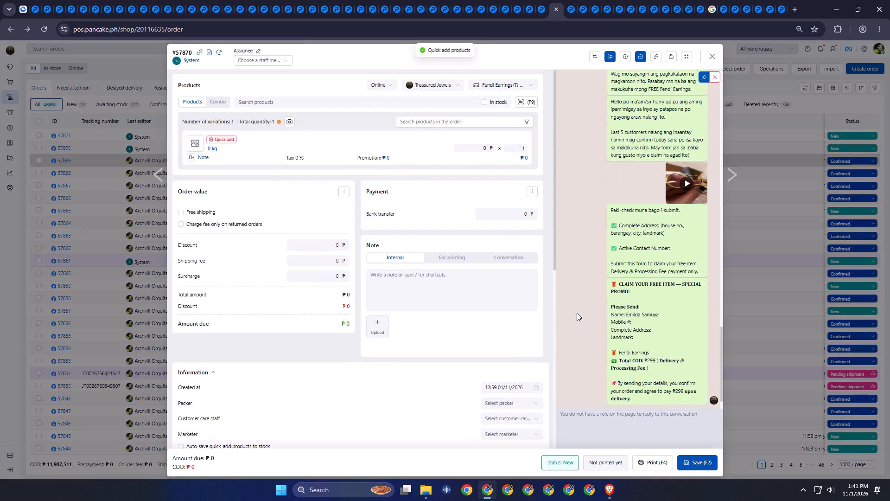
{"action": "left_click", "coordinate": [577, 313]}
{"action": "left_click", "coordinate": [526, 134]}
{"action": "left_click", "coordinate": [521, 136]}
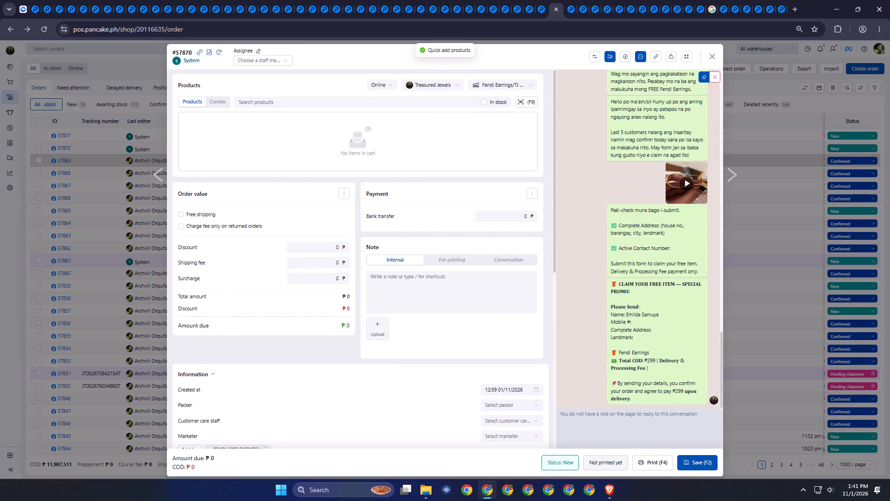
Add the product "1 Pair. Fendi Earrings" to order #57870.
{"action": "left_click", "coordinate": [418, 97]}
{"action": "key", "text": "space"}
{"action": "left_click", "coordinate": [413, 133]}
{"action": "left_click", "coordinate": [562, 298]}
{"action": "scroll", "coordinate": [483, 334], "scroll_direction": "down", "scroll_amount": 7}
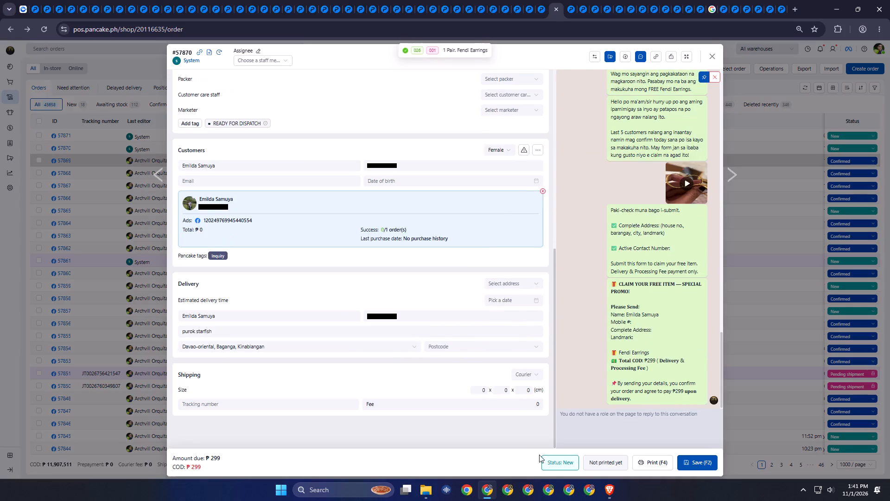
{"action": "left_click", "coordinate": [683, 387]}
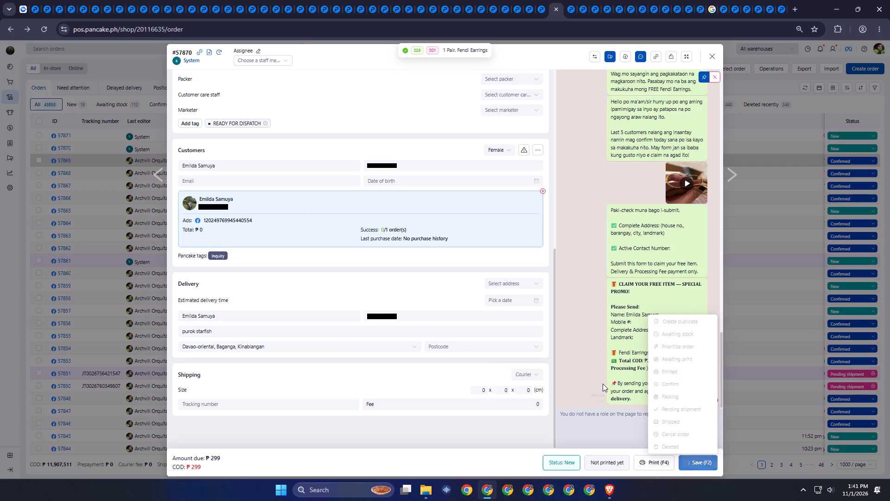
{"action": "left_click", "coordinate": [603, 384]}
{"action": "left_click", "coordinate": [172, 184]}
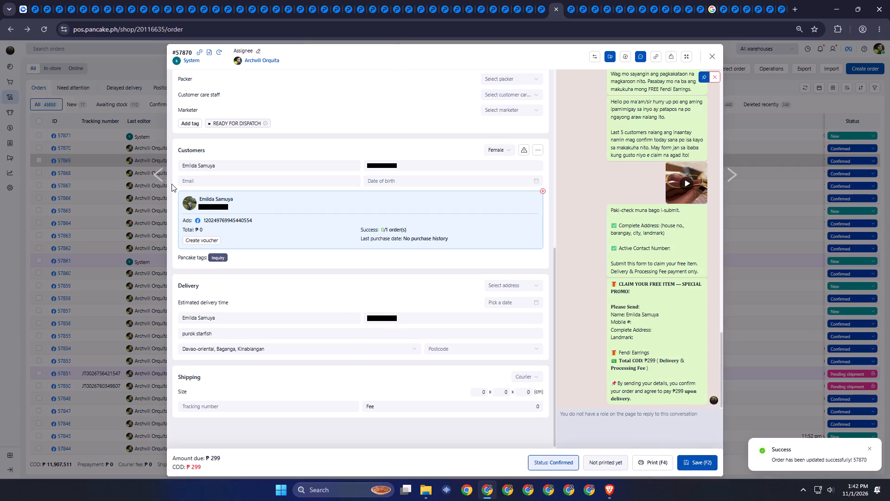
{"action": "left_click", "coordinate": [163, 183]}
{"action": "scroll", "coordinate": [337, 371], "scroll_direction": "down", "scroll_amount": 5}
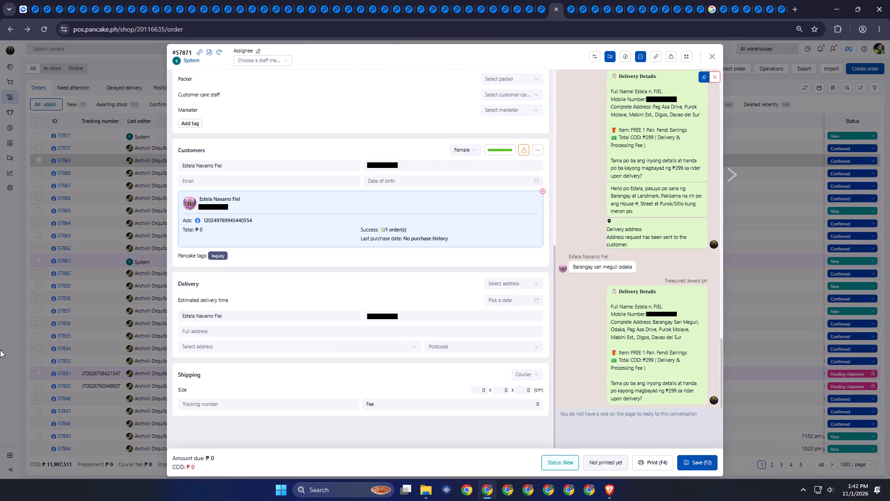
{"action": "scroll", "coordinate": [750, 326], "scroll_direction": "up", "scroll_amount": 7}
{"action": "scroll", "coordinate": [283, 375], "scroll_direction": "down", "scroll_amount": 5}
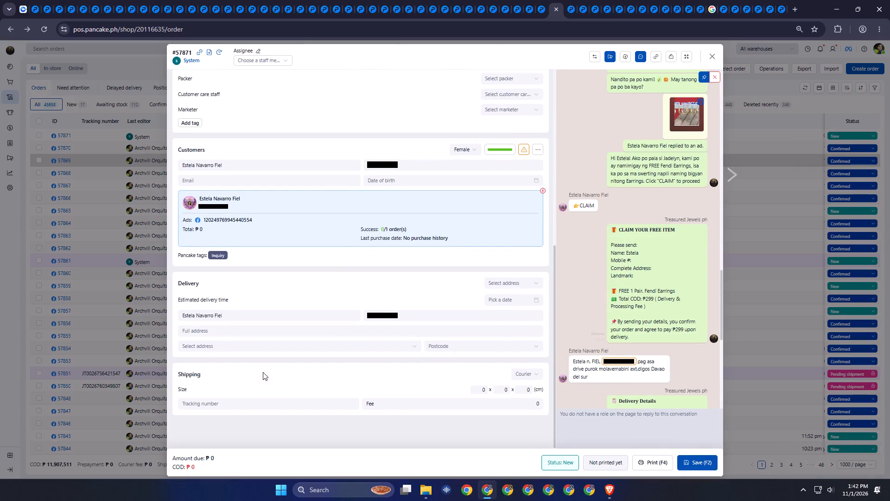
{"action": "scroll", "coordinate": [263, 372], "scroll_direction": "down", "scroll_amount": 2}
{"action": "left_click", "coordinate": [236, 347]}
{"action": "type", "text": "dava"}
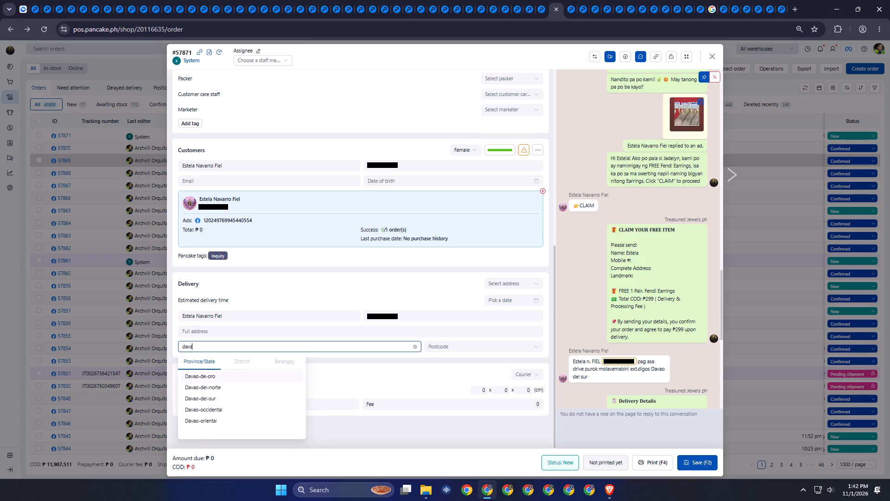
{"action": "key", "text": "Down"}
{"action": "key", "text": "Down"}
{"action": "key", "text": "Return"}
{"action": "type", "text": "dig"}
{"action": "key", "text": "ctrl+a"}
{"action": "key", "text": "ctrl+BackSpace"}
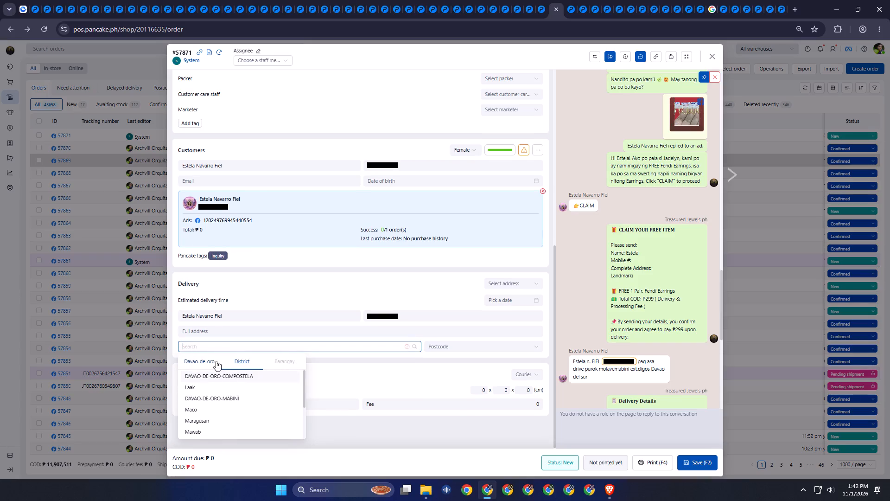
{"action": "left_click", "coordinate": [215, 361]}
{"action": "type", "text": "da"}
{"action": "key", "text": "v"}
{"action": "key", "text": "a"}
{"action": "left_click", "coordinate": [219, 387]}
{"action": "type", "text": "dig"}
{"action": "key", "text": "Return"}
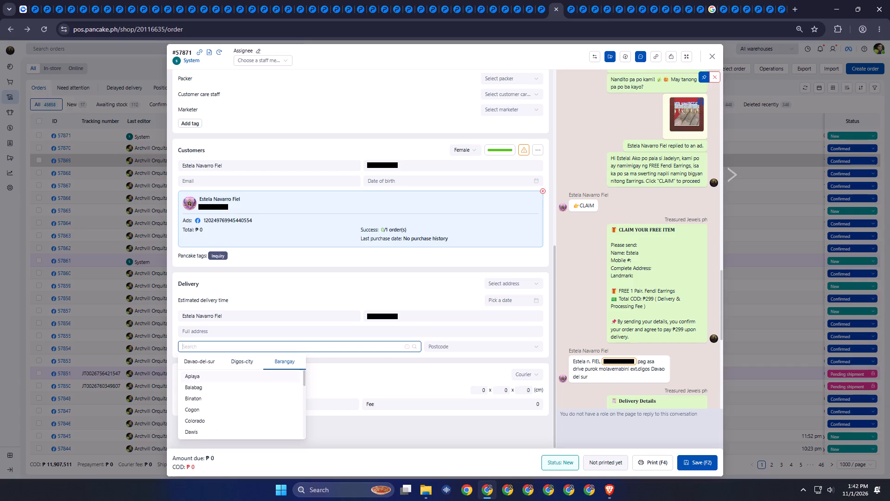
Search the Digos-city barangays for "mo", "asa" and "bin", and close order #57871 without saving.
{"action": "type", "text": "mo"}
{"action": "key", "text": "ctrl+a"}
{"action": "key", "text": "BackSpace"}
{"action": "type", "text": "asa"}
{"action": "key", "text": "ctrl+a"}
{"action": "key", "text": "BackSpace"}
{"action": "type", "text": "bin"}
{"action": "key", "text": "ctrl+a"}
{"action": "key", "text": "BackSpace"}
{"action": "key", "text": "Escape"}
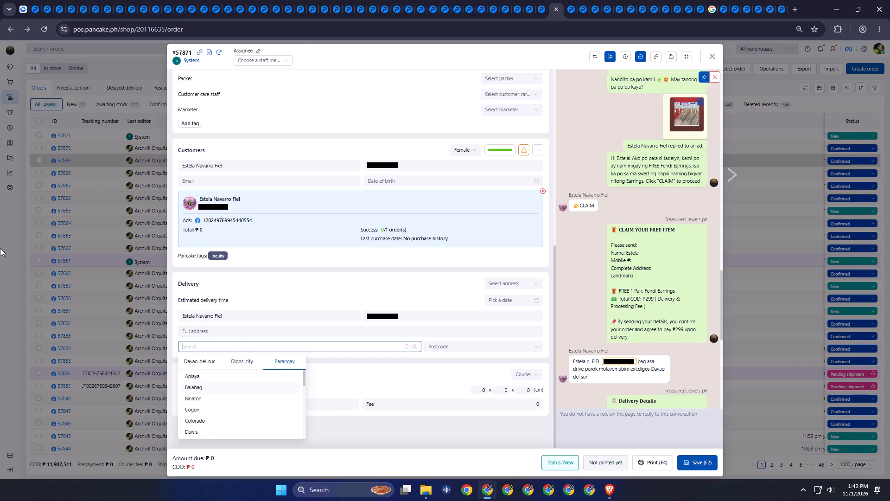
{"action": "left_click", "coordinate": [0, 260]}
{"action": "left_click", "coordinate": [39, 148]}
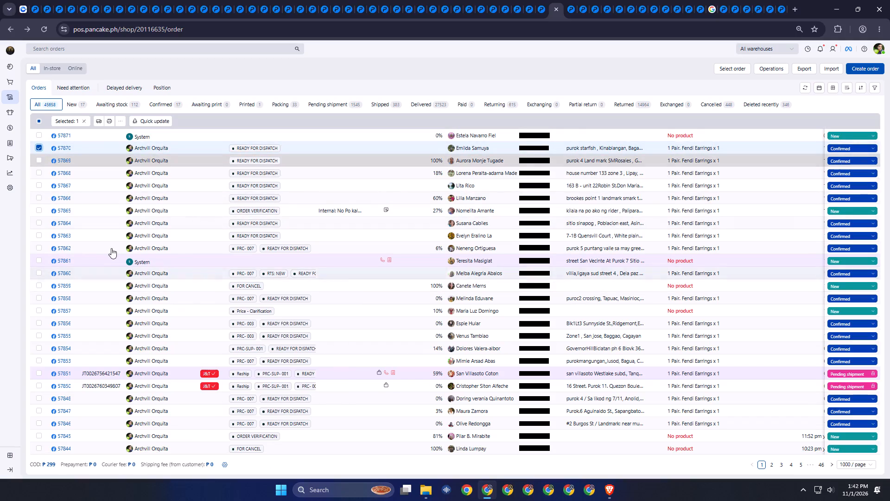
{"action": "left_click", "coordinate": [39, 235], "text": "shift"}
{"action": "left_click", "coordinate": [0, 250]}
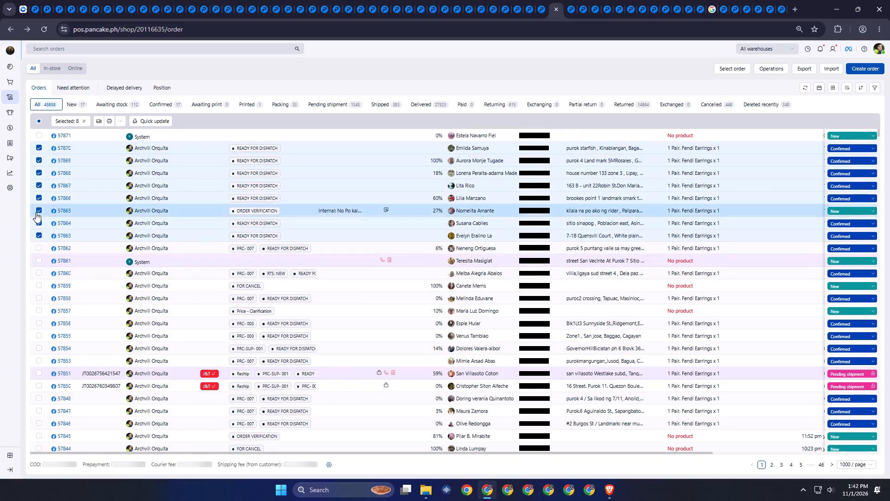
{"action": "left_click", "coordinate": [37, 209]}
{"action": "left_click", "coordinate": [10, 229]}
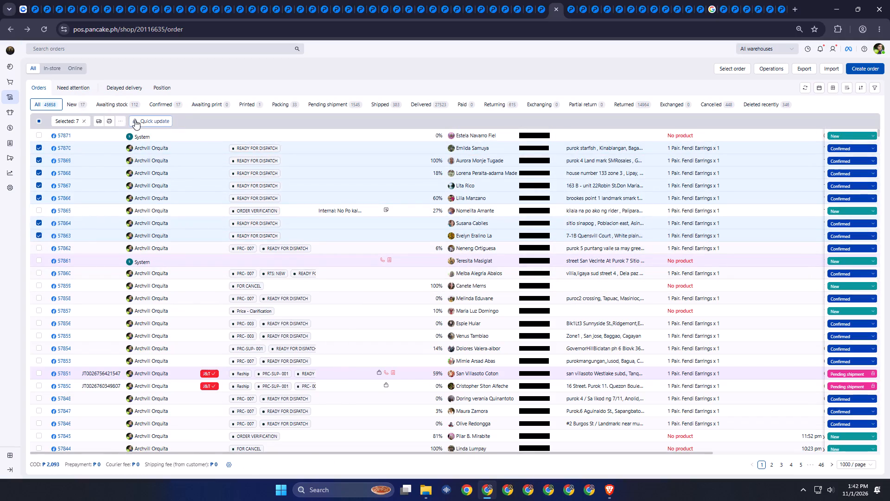
Bulk-add the PRC- 003 tag to the seven selected confirmed orders.
{"action": "left_click", "coordinate": [140, 120]}
{"action": "left_click", "coordinate": [140, 146]}
{"action": "left_click", "coordinate": [143, 137]}
{"action": "left_click", "coordinate": [444, 162]}
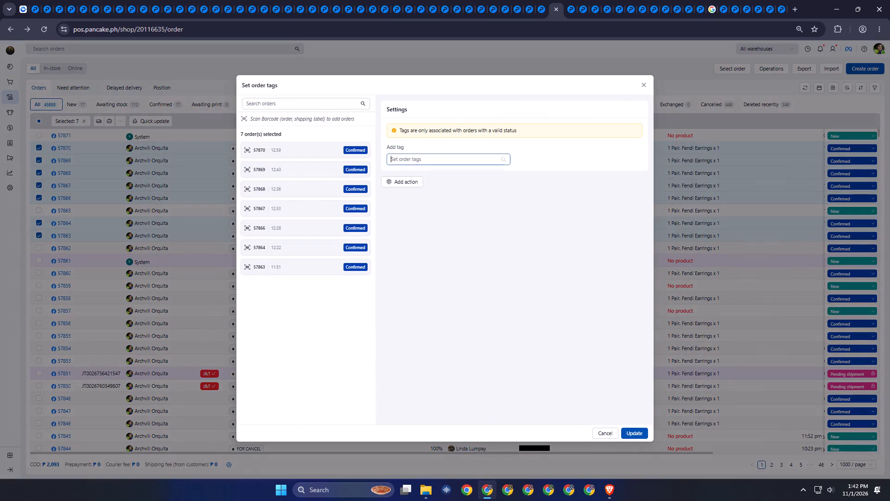
{"action": "type", "text": "rc"}
{"action": "key", "text": "3"}
{"action": "left_click", "coordinate": [444, 171]}
{"action": "left_click", "coordinate": [644, 431]}
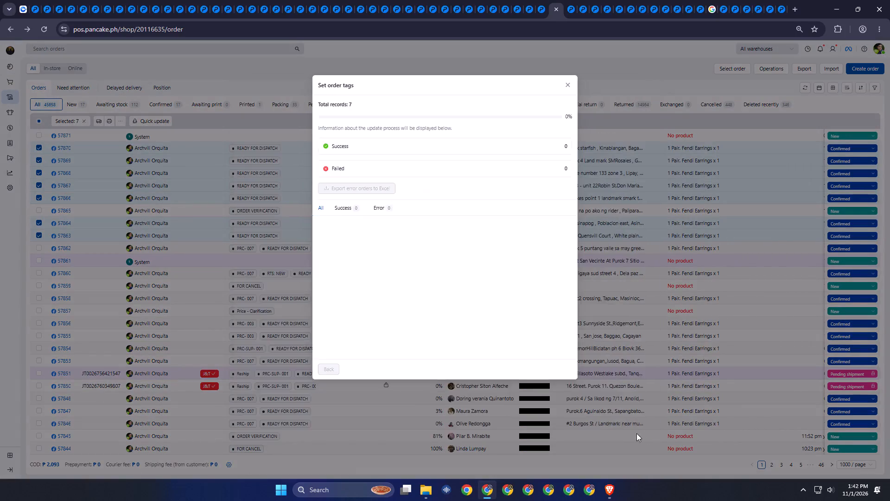
{"action": "left_click", "coordinate": [636, 433]}
Check the order lists in the remaining shop tabs for new orders, up to the shop dashboard.
{"action": "key", "text": "ctrl+Tab"}
{"action": "key", "text": "ctrl+Tab"}
{"action": "key", "text": "ctrl+Tab"}
{"action": "key", "text": "ctrl+Tab"}
{"action": "key", "text": "ctrl+Tab"}
{"action": "key", "text": "ctrl+Tab"}
{"action": "key", "text": "ctrl+Tab"}
{"action": "key", "text": "ctrl+Tab"}
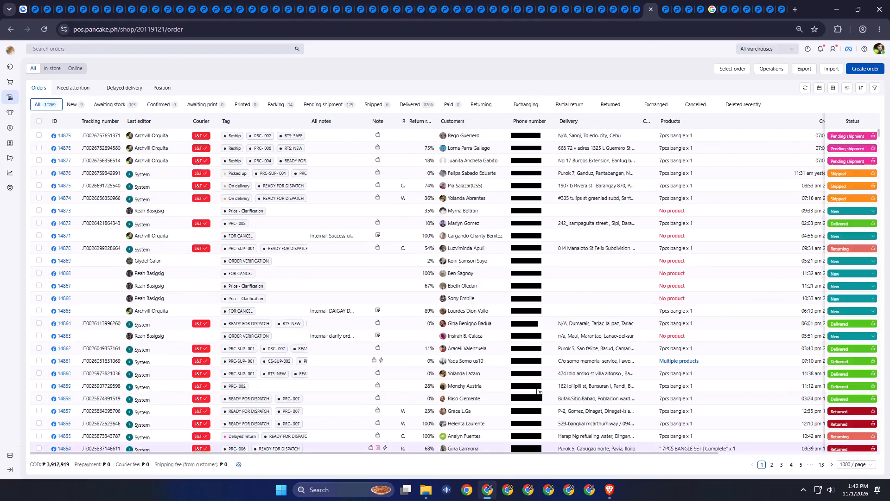
{"action": "key", "text": "ctrl+Tab"}
{"action": "key", "text": "ctrl+Tab"}
{"action": "key", "text": "ctrl+Tab"}
{"action": "key", "text": "ctrl+Tab"}
{"action": "key", "text": "ctrl+Tab"}
{"action": "key", "text": "ctrl+Tab"}
{"action": "key", "text": "ctrl+Tab"}
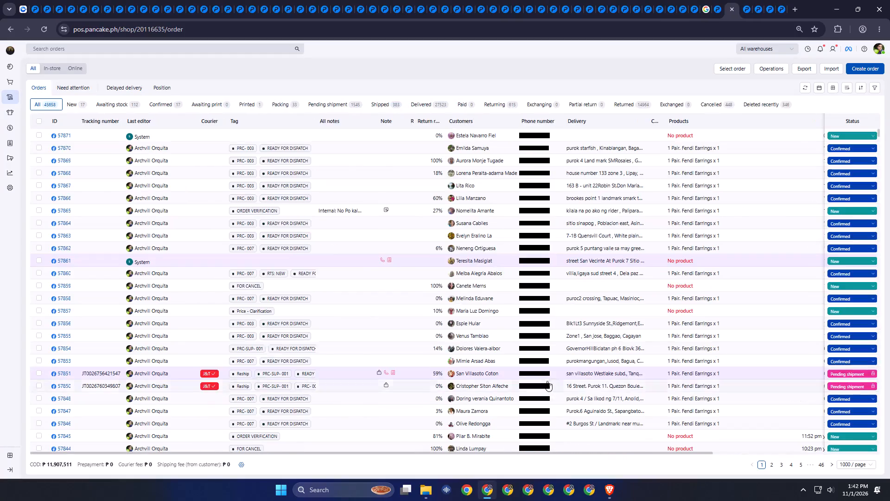
{"action": "key", "text": "ctrl+Tab"}
{"action": "key", "text": "ctrl+Tab"}
{"action": "key", "text": "ctrl+Tab"}
{"action": "key", "text": "ctrl+Tab"}
Close the Chrome window holding the reviewed shop tabs.
{"action": "left_click", "coordinate": [889, 0]}
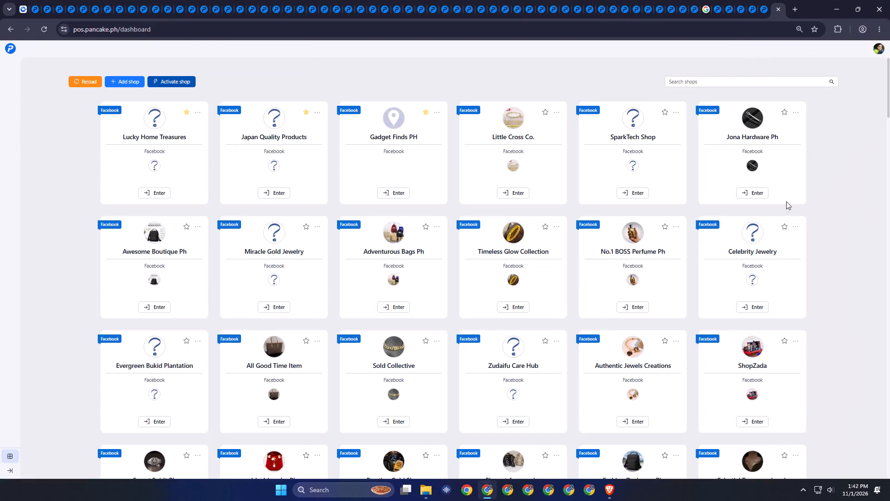
{"action": "left_click", "coordinate": [886, 6]}
{"action": "key", "text": "alt+Tab"}
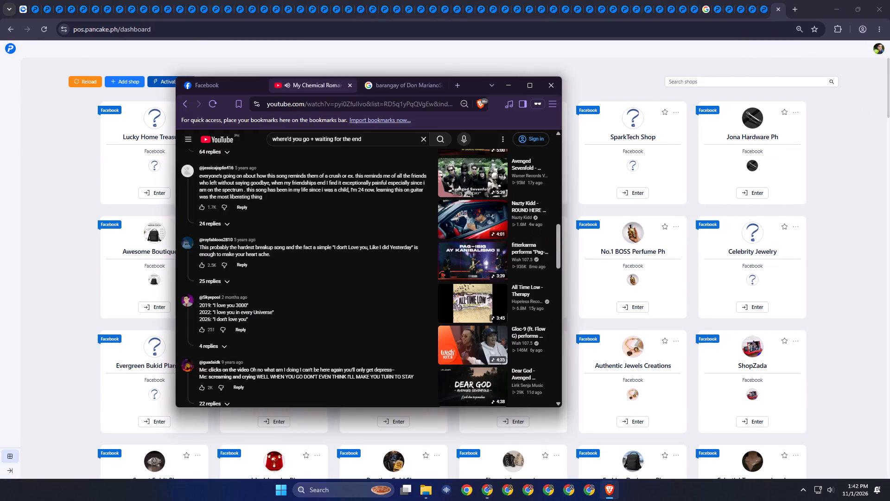
{"action": "triple_click", "coordinate": [889, 0]}
{"action": "triple_click", "coordinate": [889, 0]}
{"action": "left_click", "coordinate": [840, 5]}
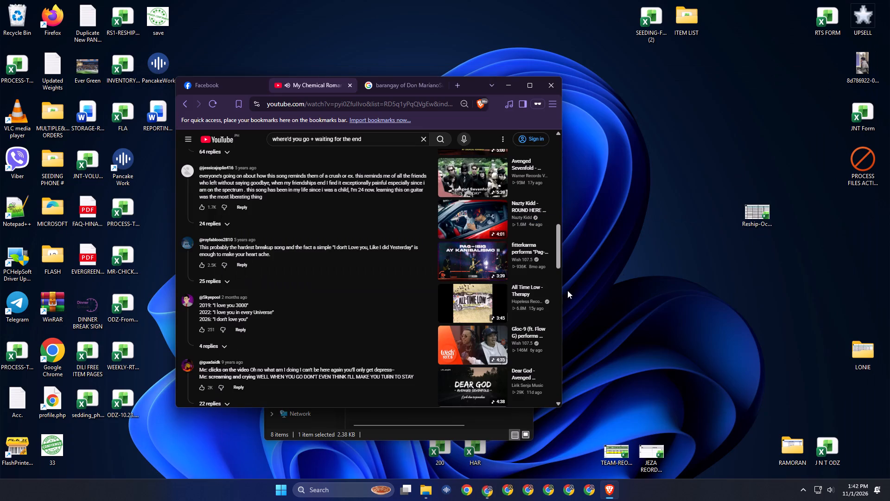
Launch the "MORIEL - Chrome" shortcut from the PROCESS FILES ACTIVE PAGE folder.
{"action": "left_click", "coordinate": [485, 427]}
{"action": "scroll", "coordinate": [429, 247], "scroll_direction": "up", "scroll_amount": 4}
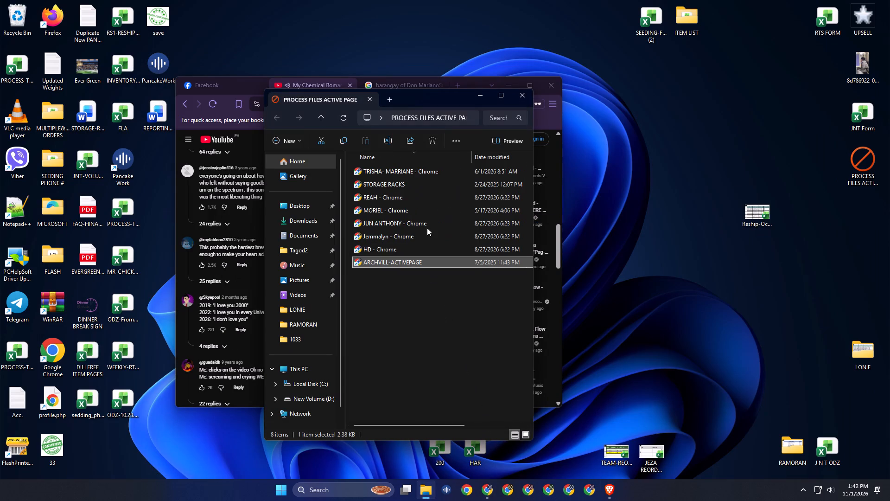
{"action": "left_click", "coordinate": [427, 219]}
{"action": "double_click", "coordinate": [428, 215]}
{"action": "key", "text": "Return"}
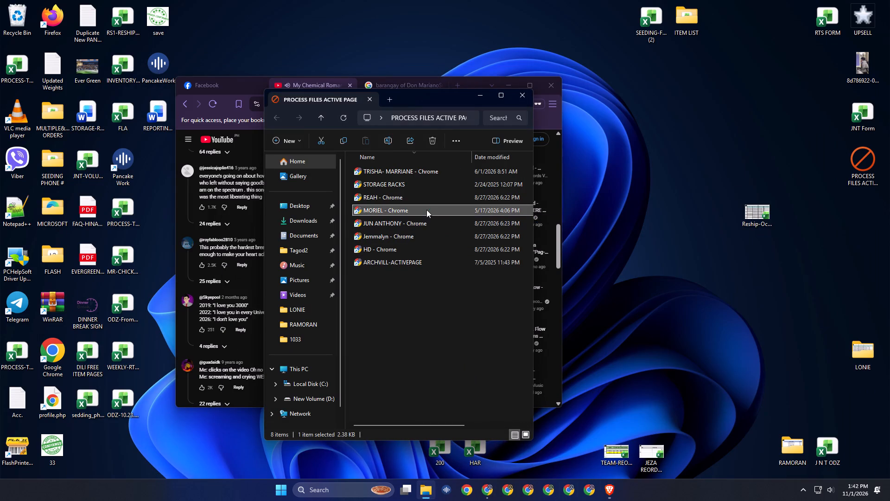
Maximize the newly opened Chrome window and go through its shop tabs to load and examine their order lists.
{"action": "key", "text": "ctrl+1"}
{"action": "key", "text": "ctrl+Tab"}
{"action": "key", "text": "ctrl+Tab"}
{"action": "key", "text": "ctrl+Tab"}
{"action": "key", "text": "ctrl+Tab"}
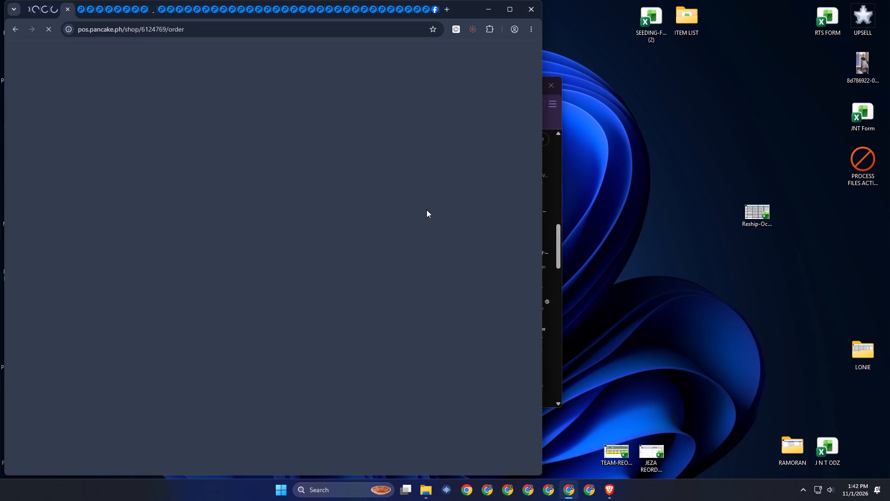
{"action": "key", "text": "alt+Tab"}
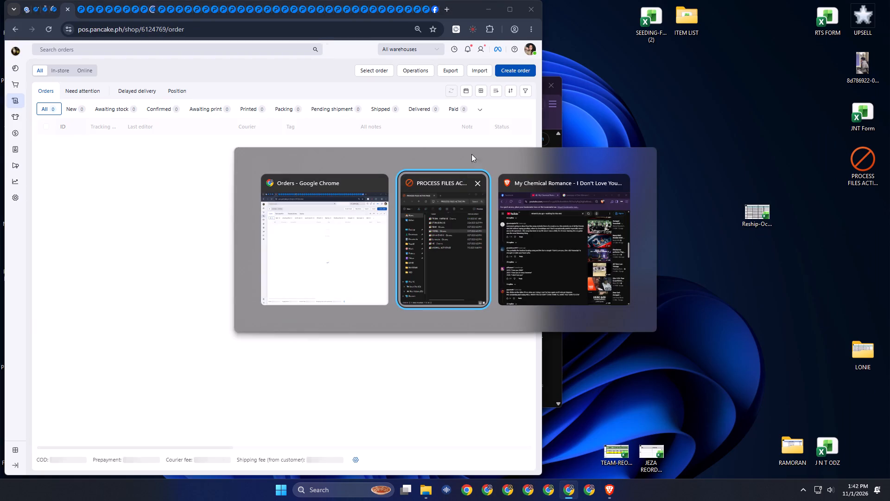
{"action": "left_click", "coordinate": [513, 5]}
{"action": "key", "text": "ctrl+Tab"}
{"action": "key", "text": "ctrl+Tab"}
{"action": "key", "text": "ctrl+Tab"}
{"action": "key", "text": "ctrl+Tab"}
{"action": "key", "text": "ctrl+Tab"}
{"action": "key", "text": "ctrl+Tab"}
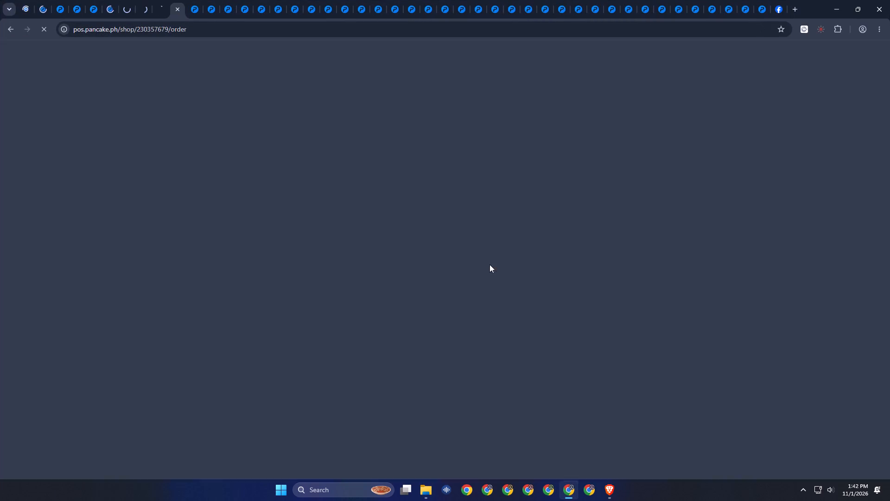
{"action": "key", "text": "ctrl+Tab"}
{"action": "key", "text": "ctrl+Tab"}
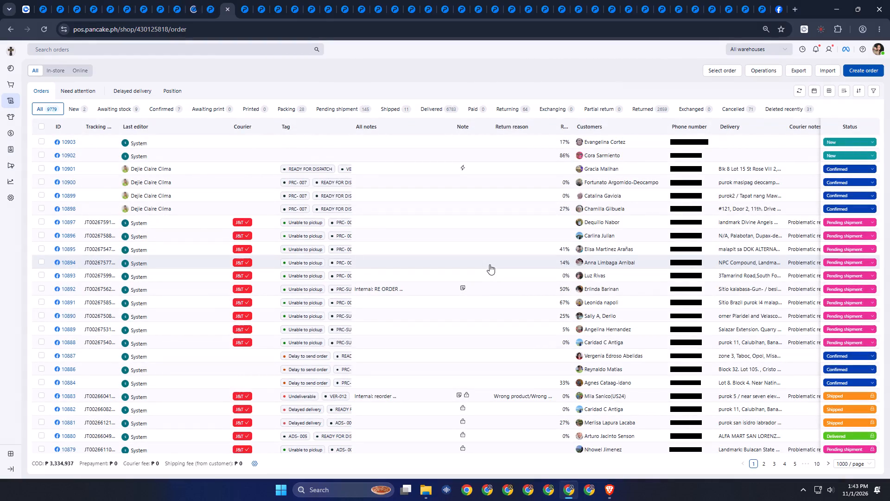
{"action": "key", "text": "ctrl+Tab"}
{"action": "key", "text": "ctrl+Tab"}
{"action": "key", "text": "ctrl+Tab"}
{"action": "key", "text": "ctrl+Tab"}
{"action": "key", "text": "ctrl+Tab"}
{"action": "key", "text": "ctrl+Tab"}
Switch to the Brave window and show the hidden system tray icons.
{"action": "key", "text": "alt+Tab"}
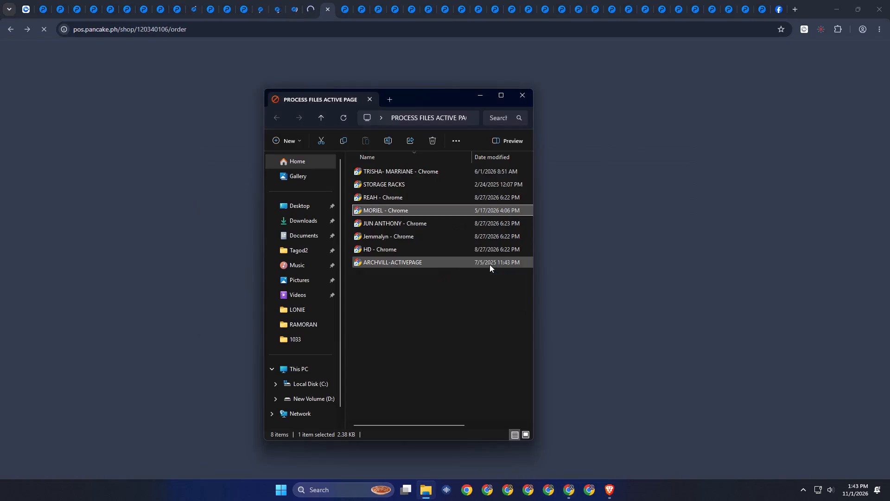
{"action": "key", "text": "alt+Tab"}
{"action": "key", "text": "alt+Tab"}
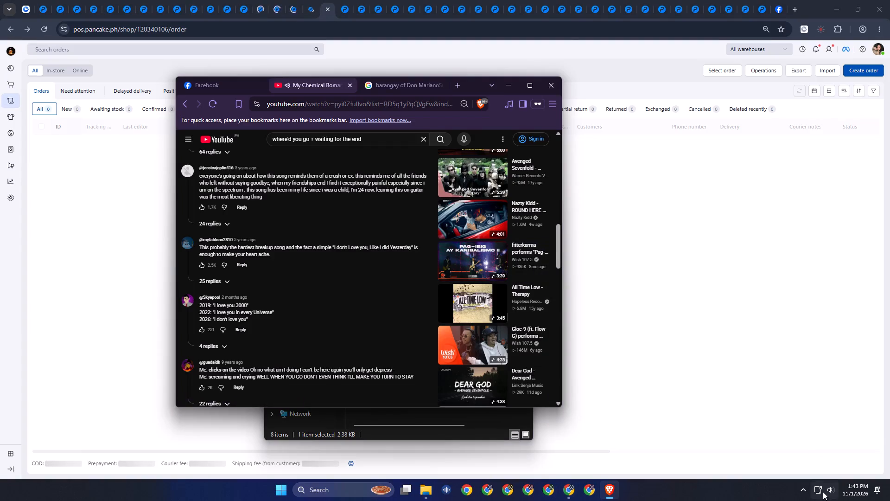
{"action": "left_click", "coordinate": [799, 489]}
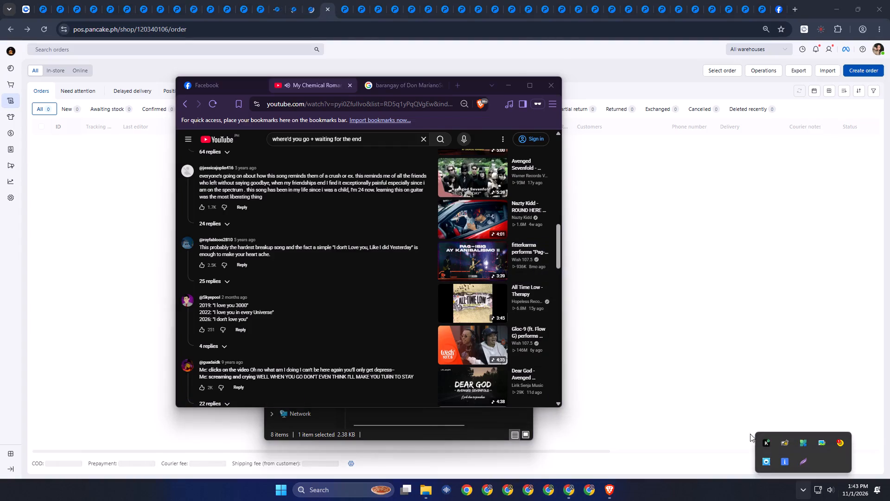
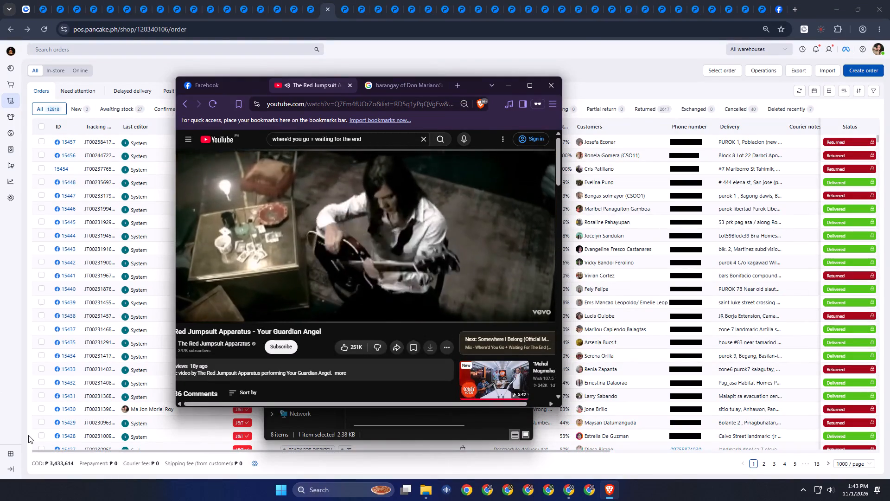
Return to the MORIEL Chrome window and go through the following shop tabs so their order lists load.
{"action": "left_click", "coordinate": [0, 372]}
{"action": "key", "text": "ctrl+Tab"}
{"action": "key", "text": "ctrl+Tab"}
{"action": "key", "text": "ctrl+Tab"}
{"action": "key", "text": "ctrl+Tab"}
{"action": "key", "text": "ctrl+Tab"}
{"action": "key", "text": "ctrl+Tab"}
{"action": "key", "text": "ctrl+Tab"}
Switch to the Brave window, play the suggested Creed "One Last Breath" video and return to Chrome.
{"action": "key", "text": "alt+Tab"}
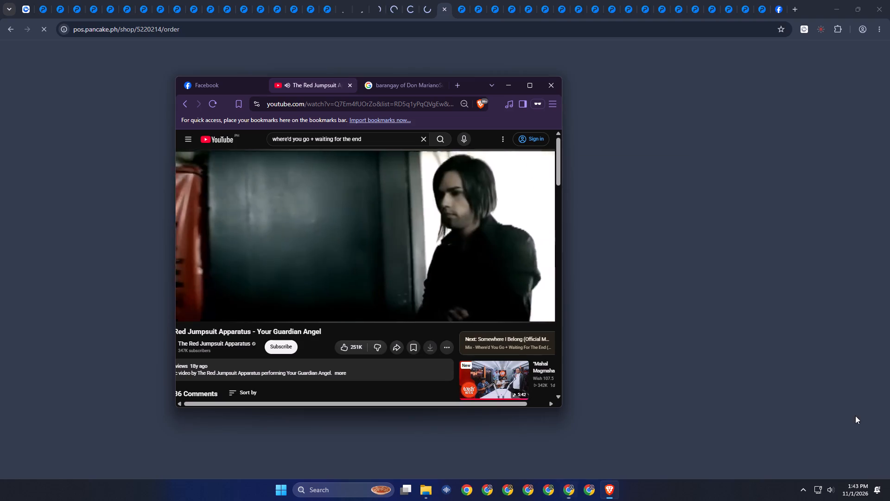
{"action": "scroll", "coordinate": [581, 316], "scroll_direction": "down", "scroll_amount": 4}
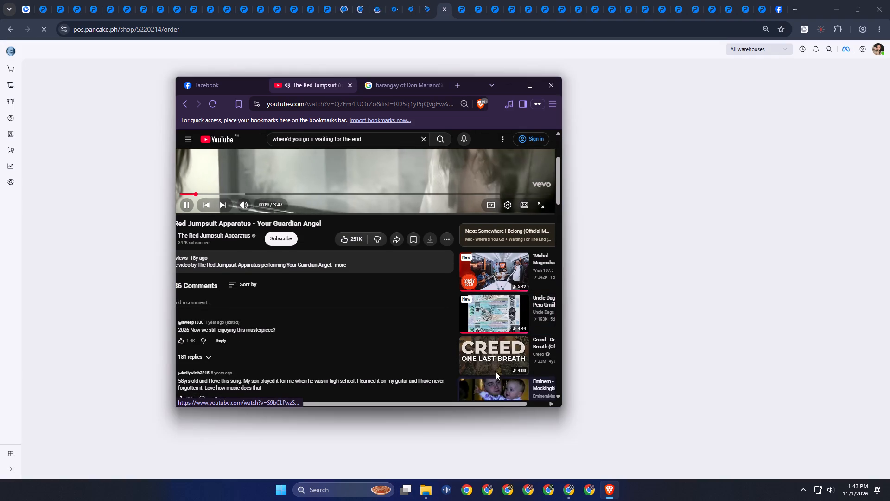
{"action": "left_click", "coordinate": [493, 362]}
{"action": "key", "text": "alt+Tab"}
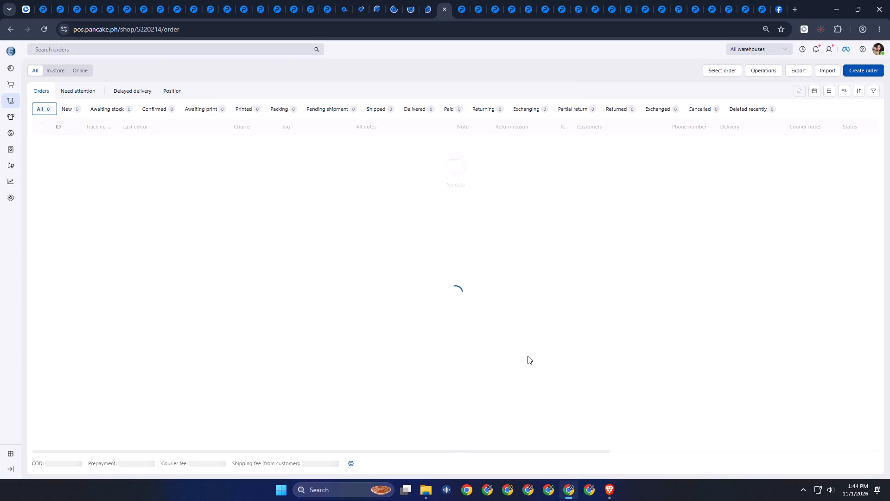
Go through the shop tabs from the first one, examining each order list for new orders that need processing.
{"action": "key", "text": "ctrl+1"}
{"action": "key", "text": "ctrl+Tab"}
{"action": "key", "text": "ctrl+Tab"}
{"action": "key", "text": "ctrl+Tab"}
{"action": "key", "text": "ctrl+shift+Tab"}
{"action": "key", "text": "ctrl+shift+Tab"}
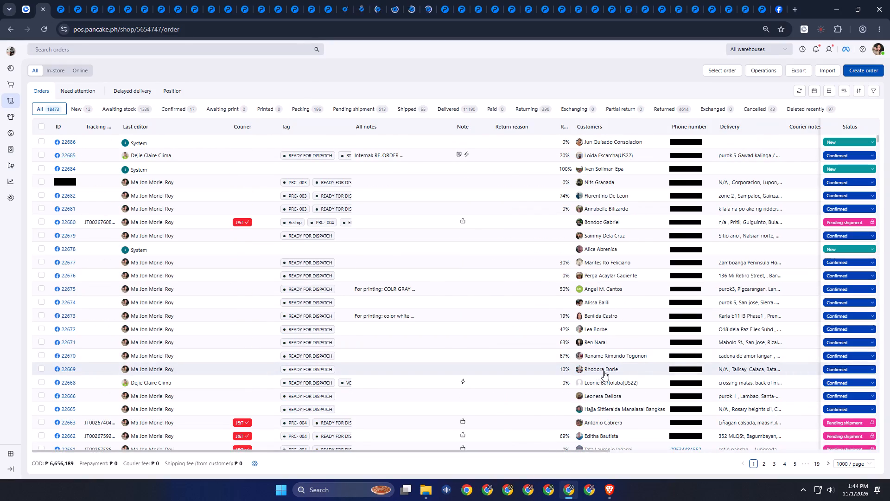
{"action": "key", "text": "ctrl+Tab"}
{"action": "key", "text": "ctrl+Tab"}
{"action": "key", "text": "ctrl+Tab"}
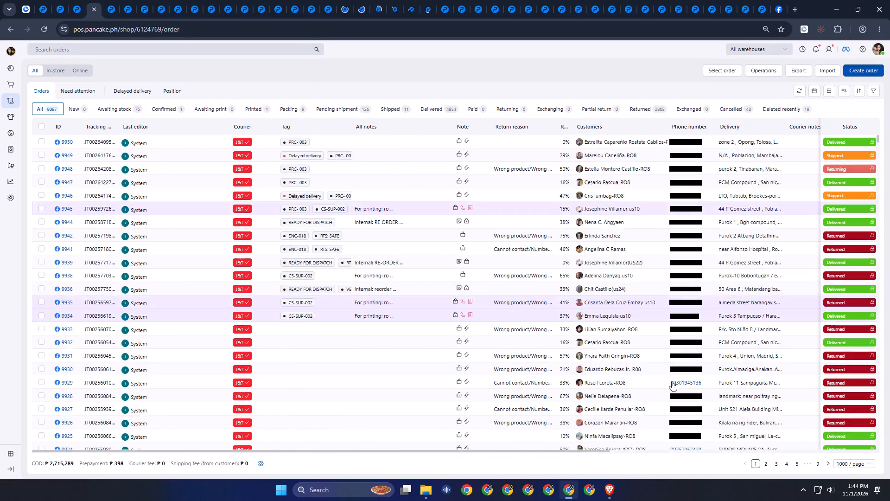
{"action": "key", "text": "ctrl+Tab"}
{"action": "key", "text": "ctrl+Tab"}
{"action": "key", "text": "ctrl+Tab"}
{"action": "key", "text": "ctrl+Tab"}
{"action": "key", "text": "ctrl+Tab"}
{"action": "key", "text": "ctrl+Tab"}
{"action": "key", "text": "ctrl+Tab"}
{"action": "key", "text": "ctrl+shift+Tab"}
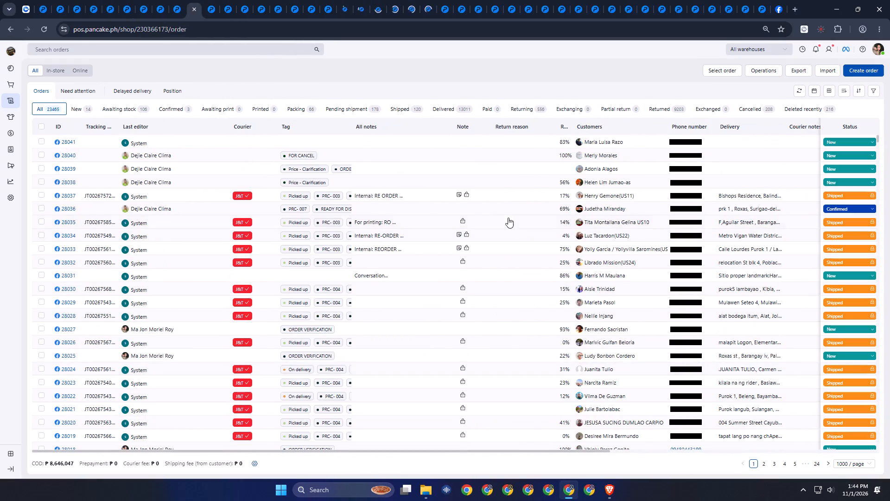
{"action": "key", "text": "ctrl+Tab"}
{"action": "key", "text": "ctrl+Tab"}
{"action": "key", "text": "ctrl+Tab"}
{"action": "key", "text": "ctrl+Tab"}
{"action": "key", "text": "ctrl+shift+Tab"}
{"action": "key", "text": "ctrl+shift+Tab"}
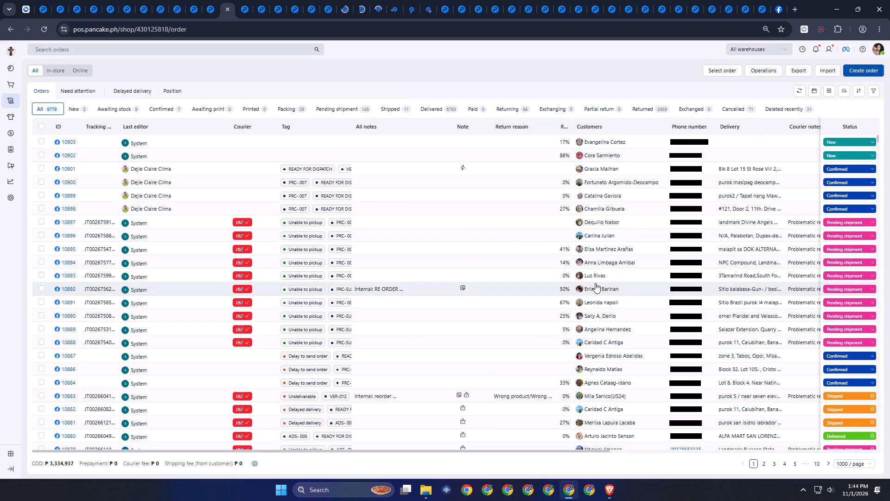
{"action": "key", "text": "ctrl+Tab"}
{"action": "key", "text": "ctrl+Tab"}
{"action": "key", "text": "ctrl+Tab"}
{"action": "right_click", "coordinate": [620, 160], "text": "ctrl"}
{"action": "key", "text": "ctrl+Tab"}
{"action": "key", "text": "ctrl+Tab"}
{"action": "key", "text": "ctrl+Tab"}
{"action": "key", "text": "ctrl+shift+Tab"}
{"action": "key", "text": "ctrl+shift+Tab"}
{"action": "key", "text": "ctrl+shift+Tab"}
{"action": "left_click", "coordinate": [0, 288], "text": "ctrl+shift"}
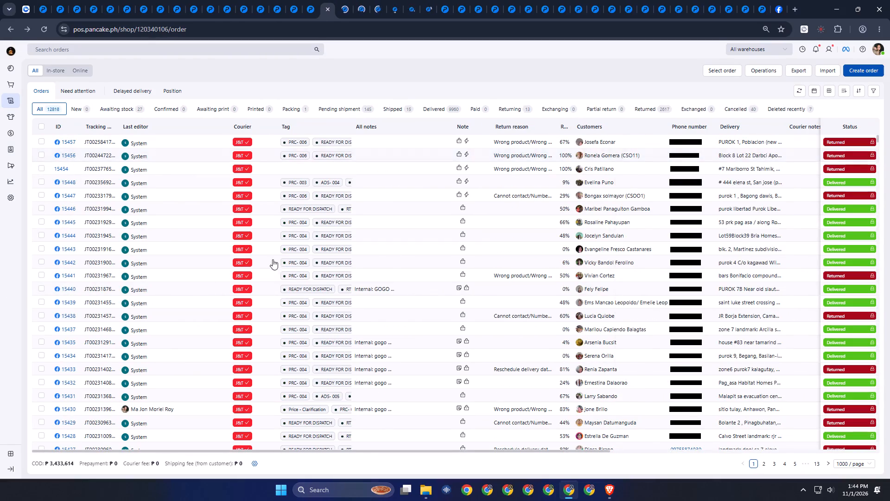
{"action": "key", "text": "ctrl+shift+Tab"}
{"action": "key", "text": "ctrl+shift+Tab"}
{"action": "key", "text": "ctrl+shift+Tab"}
{"action": "key", "text": "ctrl+Tab"}
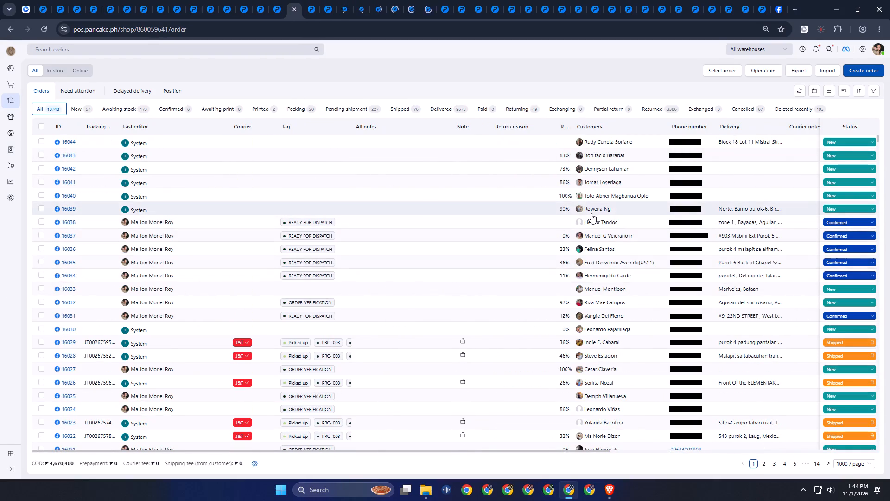
{"action": "left_click", "coordinate": [592, 213]}
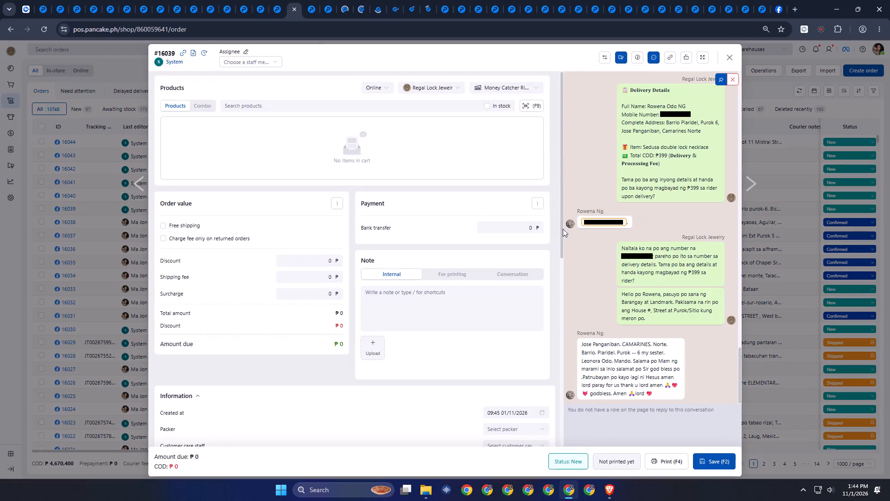
{"action": "scroll", "coordinate": [445, 337], "scroll_direction": "down", "scroll_amount": 10}
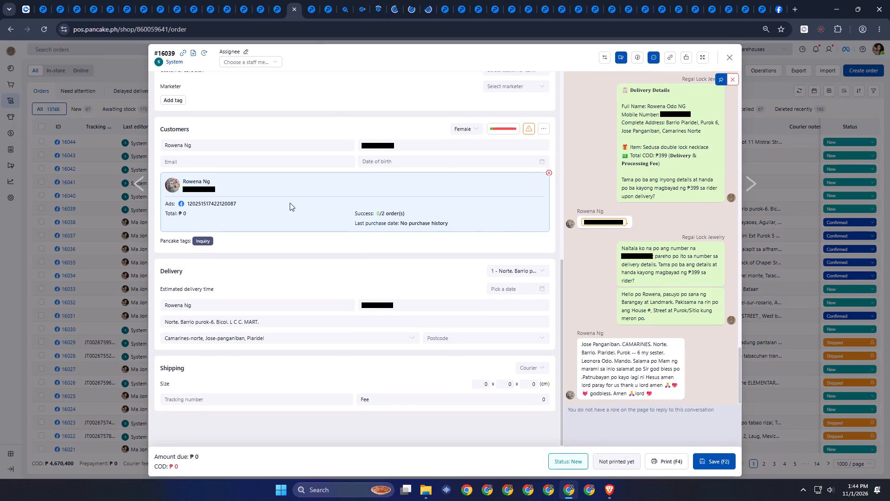
{"action": "left_click", "coordinate": [175, 104]}
{"action": "left_click", "coordinate": [183, 114]}
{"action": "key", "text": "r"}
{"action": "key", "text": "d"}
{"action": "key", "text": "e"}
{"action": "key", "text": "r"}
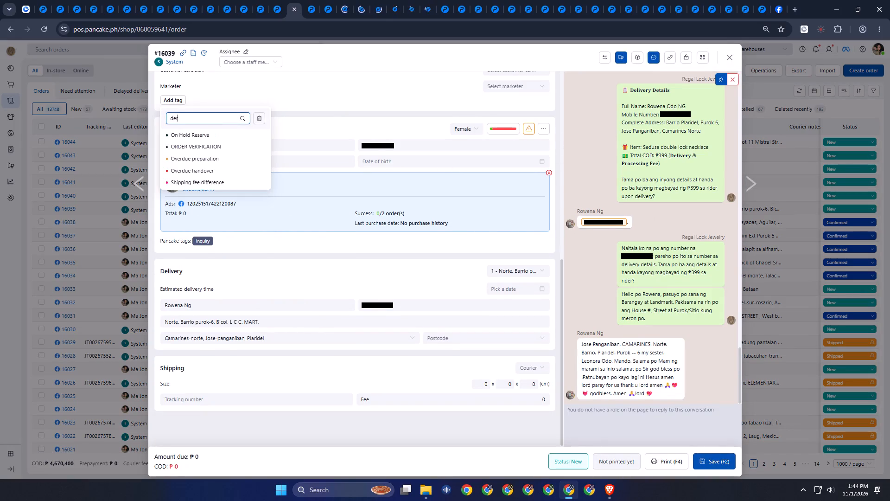
{"action": "left_click", "coordinate": [207, 149]}
{"action": "left_click", "coordinate": [309, 110]}
{"action": "key", "text": "F2"}
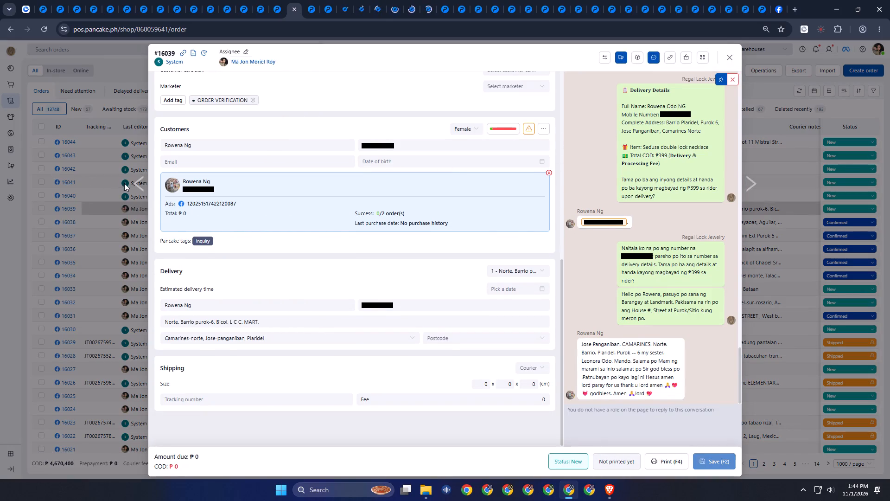
{"action": "left_click", "coordinate": [128, 184]}
{"action": "left_click", "coordinate": [619, 195]}
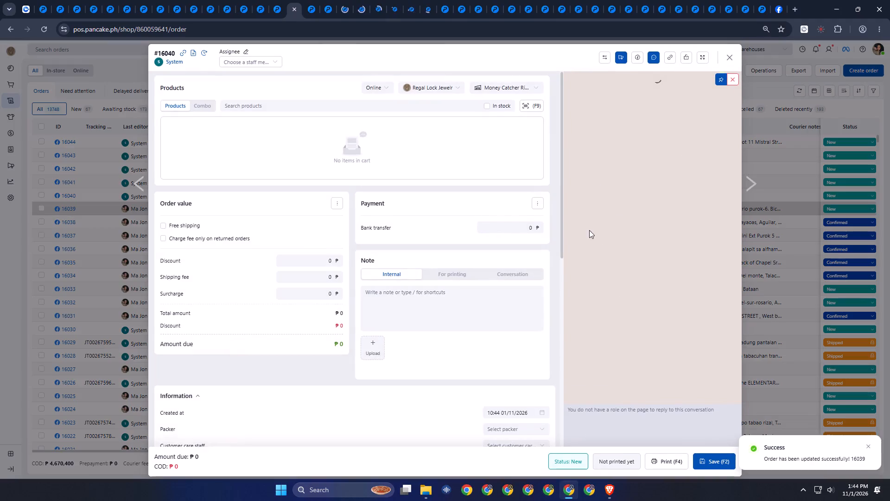
{"action": "scroll", "coordinate": [327, 370], "scroll_direction": "down", "scroll_amount": 7}
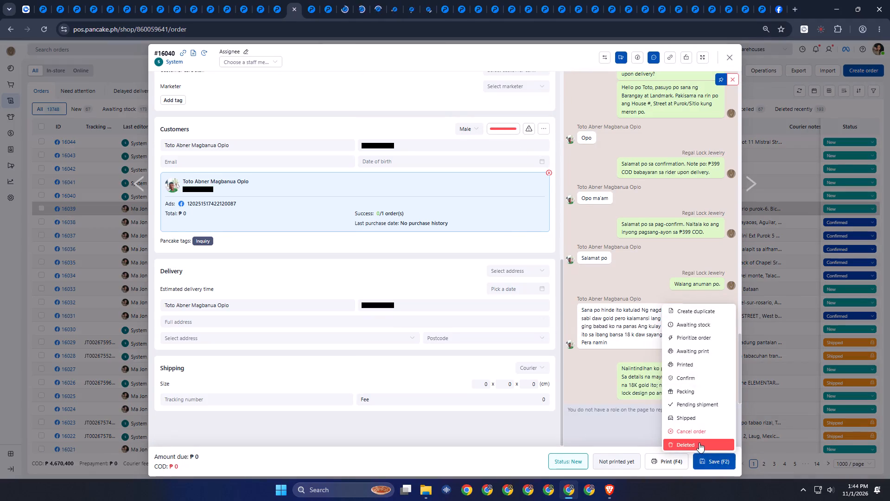
{"action": "left_click", "coordinate": [702, 433]}
{"action": "left_click", "coordinate": [513, 120]}
{"action": "left_click", "coordinate": [499, 115]}
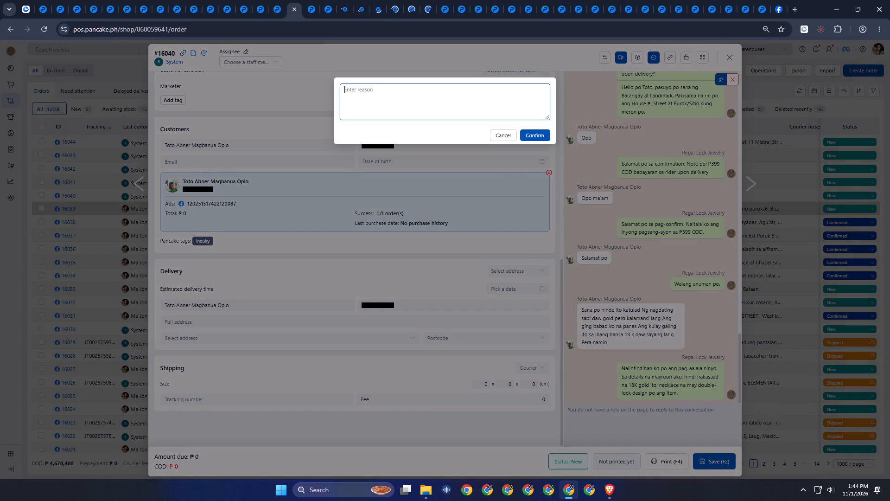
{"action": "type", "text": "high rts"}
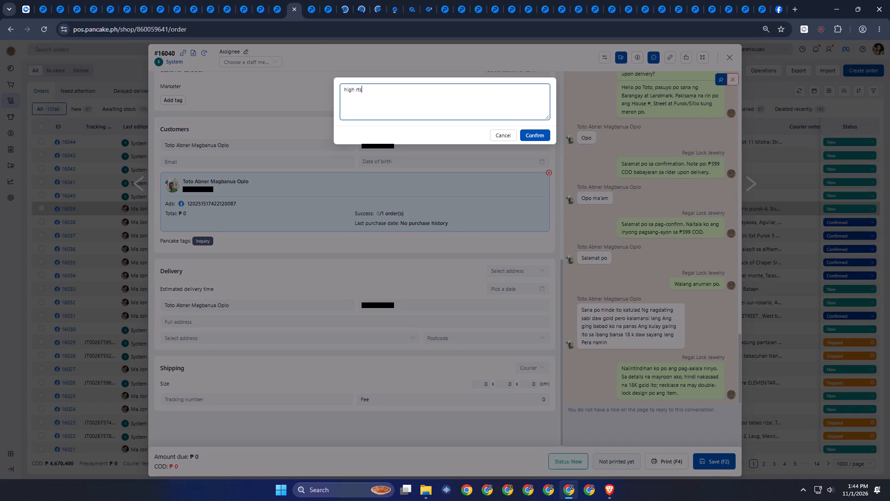
{"action": "left_click", "coordinate": [530, 136]}
{"action": "left_click", "coordinate": [598, 323]}
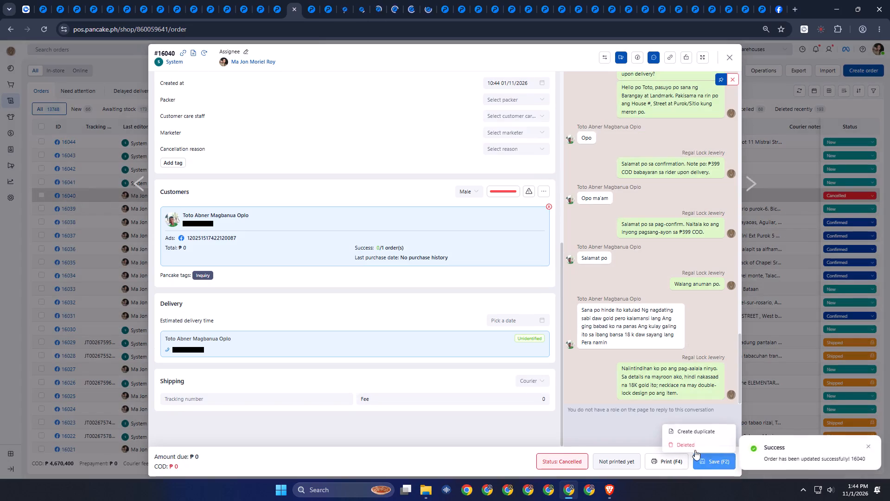
Delete the cancelled order 16040, entering "1" as the reason.
{"action": "left_click", "coordinate": [693, 443]}
{"action": "left_click", "coordinate": [509, 120]}
{"action": "left_click", "coordinate": [469, 109]}
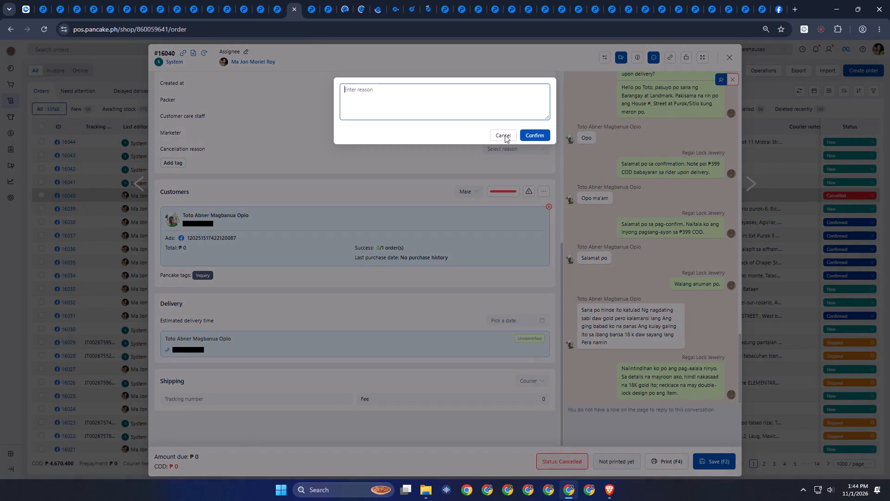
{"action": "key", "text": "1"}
{"action": "left_click", "coordinate": [534, 138]}
{"action": "left_click", "coordinate": [615, 224]}
{"action": "left_click", "coordinate": [138, 184]}
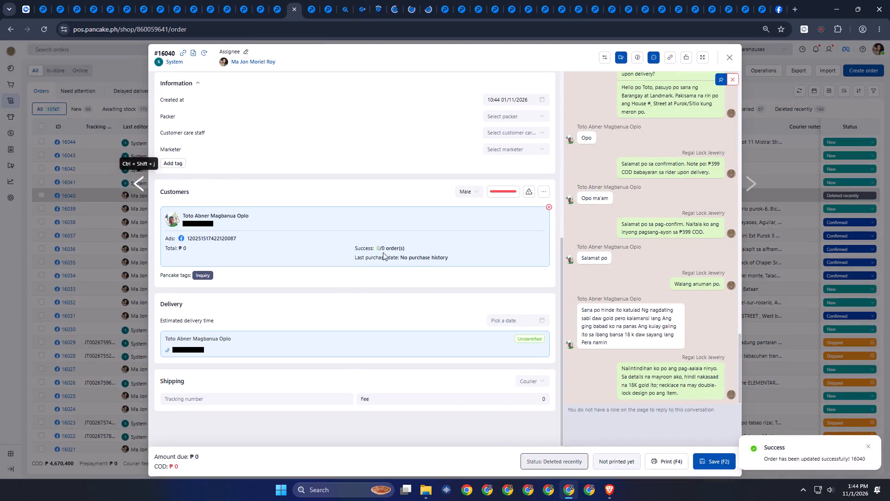
{"action": "scroll", "coordinate": [646, 285], "scroll_direction": "up", "scroll_amount": 2}
{"action": "scroll", "coordinate": [322, 366], "scroll_direction": "down", "scroll_amount": 7}
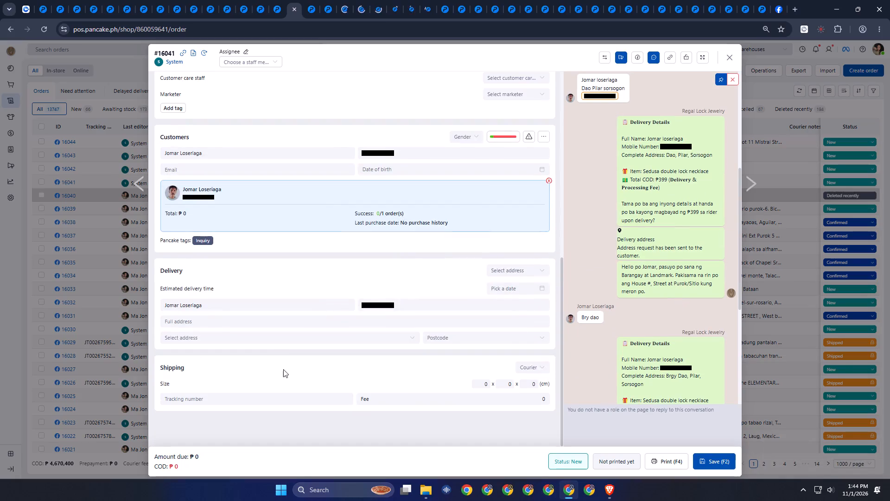
{"action": "left_click", "coordinate": [171, 112]}
{"action": "left_click", "coordinate": [187, 122]}
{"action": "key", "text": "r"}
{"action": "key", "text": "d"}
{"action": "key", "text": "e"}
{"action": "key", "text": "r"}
{"action": "left_click", "coordinate": [191, 140]}
{"action": "left_click", "coordinate": [229, 103]}
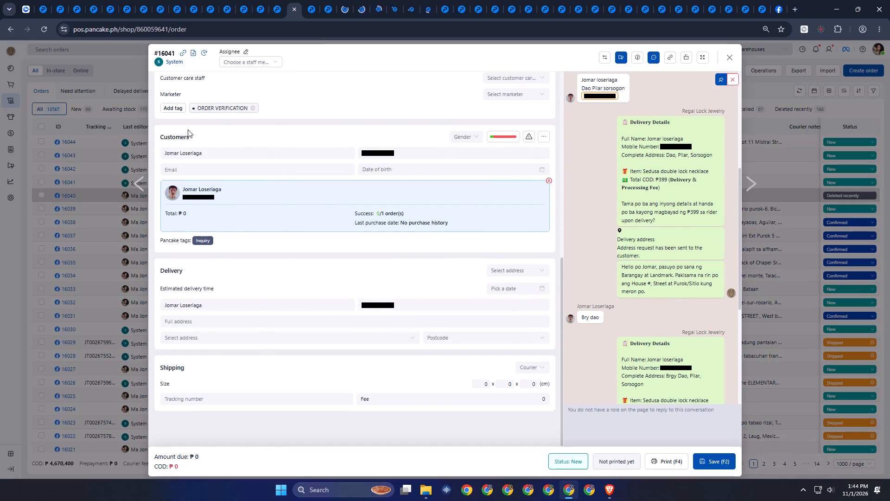
{"action": "key", "text": "F2"}
{"action": "left_click", "coordinate": [137, 187]}
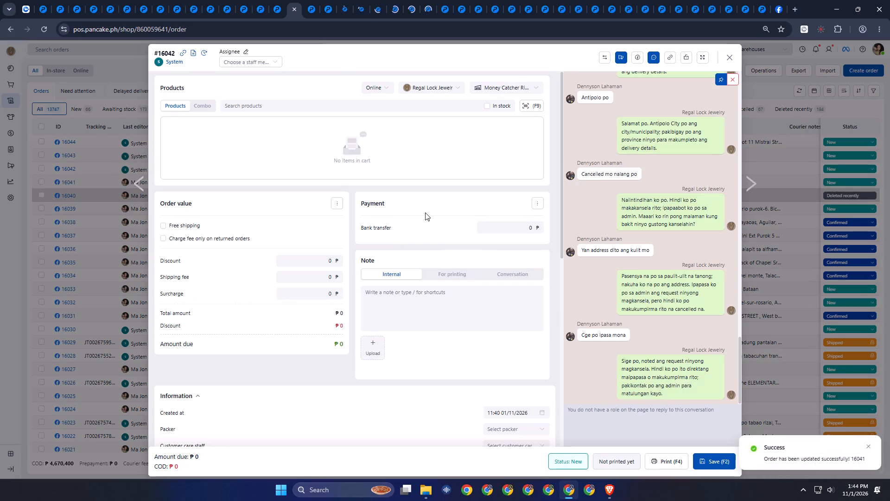
{"action": "scroll", "coordinate": [425, 212], "scroll_direction": "down", "scroll_amount": 6}
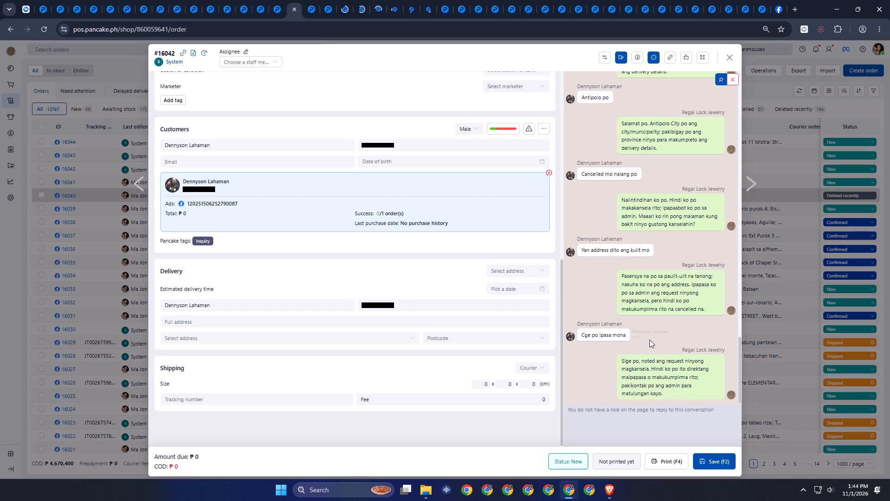
{"action": "scroll", "coordinate": [640, 334], "scroll_direction": "up", "scroll_amount": 3}
{"action": "scroll", "coordinate": [172, 366], "scroll_direction": "down", "scroll_amount": 8}
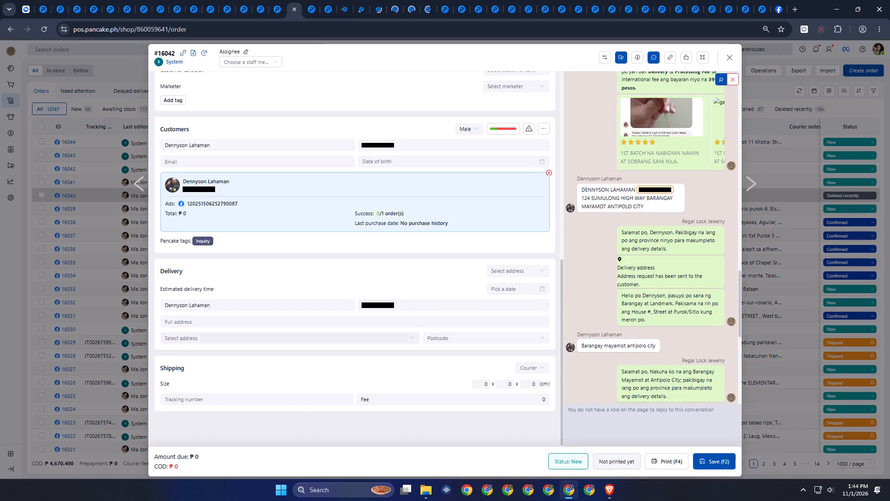
{"action": "left_click", "coordinate": [190, 339]}
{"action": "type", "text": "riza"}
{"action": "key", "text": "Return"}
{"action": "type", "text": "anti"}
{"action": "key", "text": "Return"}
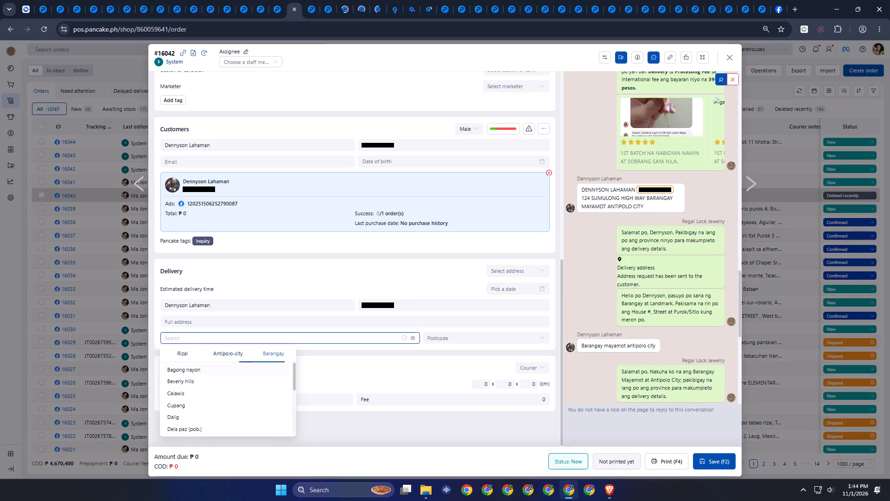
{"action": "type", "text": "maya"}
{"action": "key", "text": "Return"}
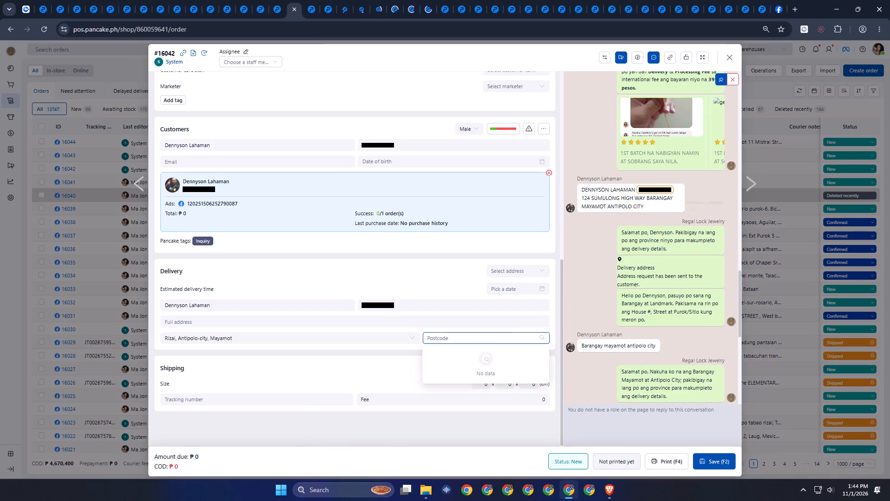
{"action": "left_click_drag", "start_coordinate": [578, 197], "coordinate": [646, 200]}
{"action": "key", "text": "ctrl+c"}
{"action": "key", "text": "ctrl+c"}
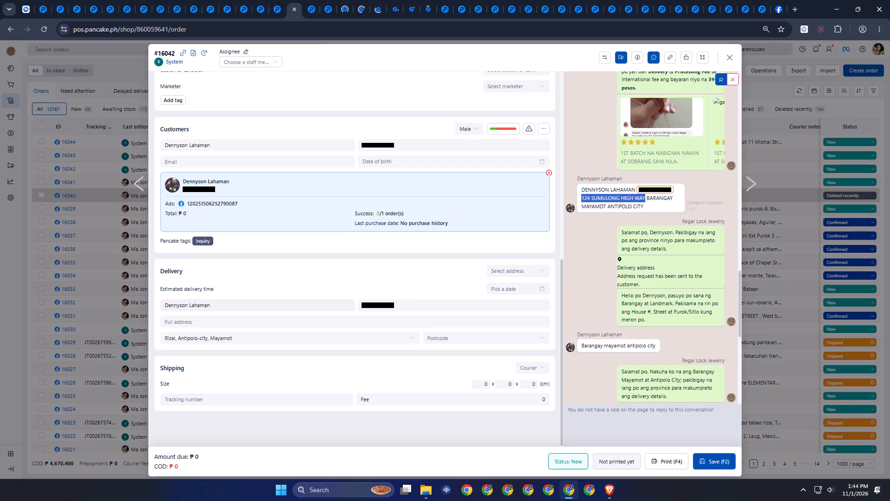
{"action": "key", "text": "ctrl+c"}
{"action": "left_click", "coordinate": [248, 325]}
{"action": "key", "text": "ctrl+v"}
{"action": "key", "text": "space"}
Add the READY FOR DISPATCH tag to order 16042.
{"action": "left_click", "coordinate": [178, 101]}
{"action": "left_click", "coordinate": [187, 118]}
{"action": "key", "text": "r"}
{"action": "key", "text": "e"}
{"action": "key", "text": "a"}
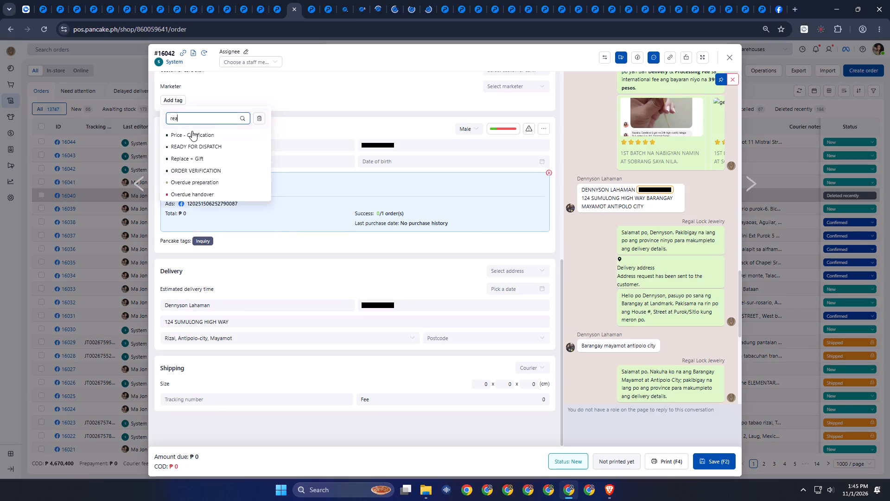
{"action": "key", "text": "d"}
{"action": "left_click", "coordinate": [192, 131]}
Add the product "1 Pc. Sedusa Double Lock Necklace with Flat chain bracelet" to order 16042.
{"action": "scroll", "coordinate": [371, 216], "scroll_direction": "up", "scroll_amount": 6}
{"action": "left_click", "coordinate": [401, 103]}
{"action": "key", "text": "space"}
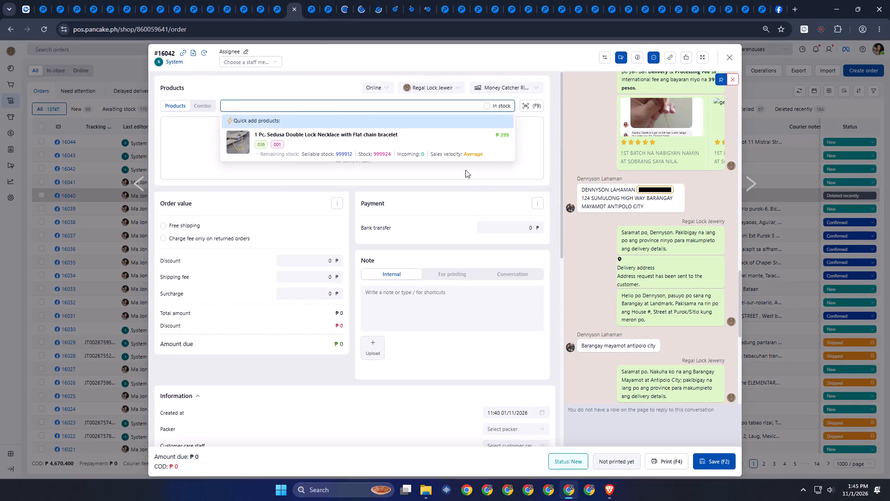
{"action": "left_click", "coordinate": [459, 145]}
{"action": "left_click", "coordinate": [628, 280]}
Save order 16042 with the Confirmed status.
{"action": "scroll", "coordinate": [392, 346], "scroll_direction": "down", "scroll_amount": 6}
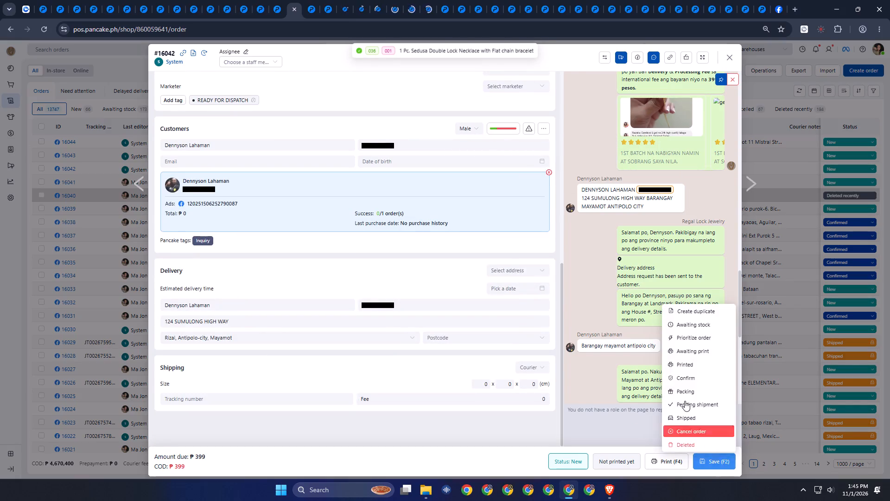
{"action": "left_click", "coordinate": [682, 380]}
{"action": "left_click", "coordinate": [602, 334]}
{"action": "scroll", "coordinate": [148, 238], "scroll_direction": "up", "scroll_amount": 4}
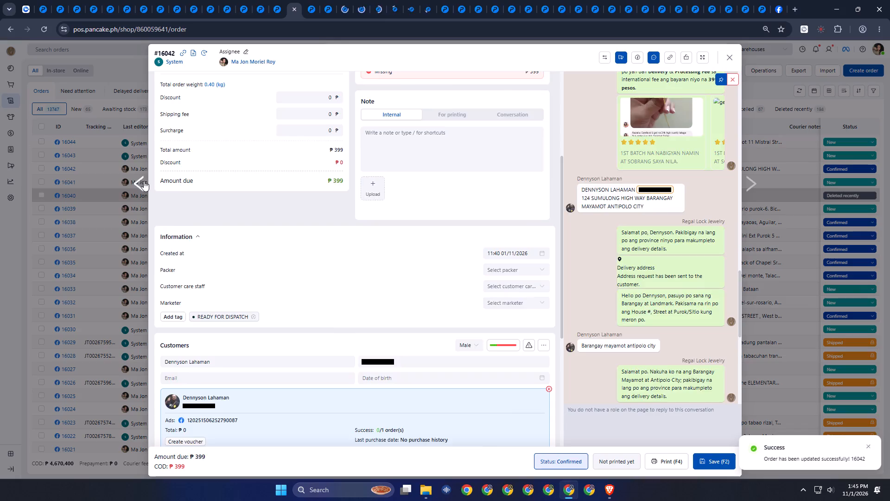
{"action": "left_click", "coordinate": [144, 181]}
{"action": "scroll", "coordinate": [273, 414], "scroll_direction": "down", "scroll_amount": 8}
{"action": "left_click", "coordinate": [242, 345]}
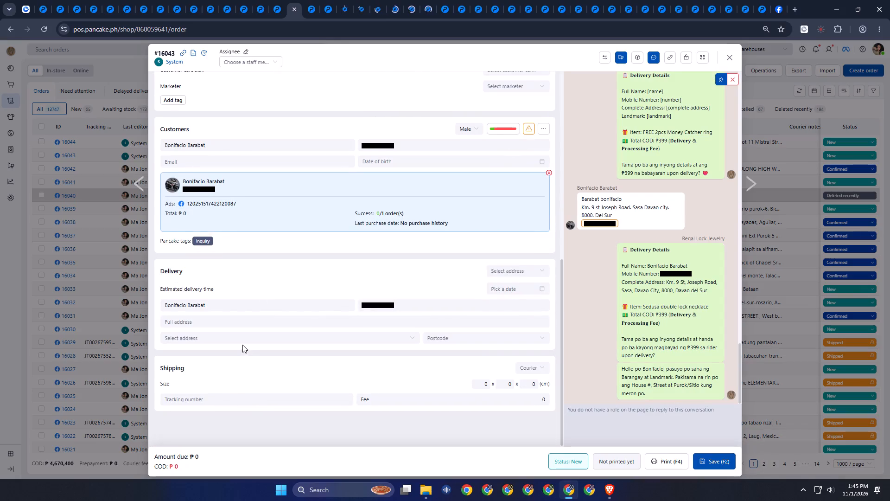
{"action": "left_click", "coordinate": [243, 341]}
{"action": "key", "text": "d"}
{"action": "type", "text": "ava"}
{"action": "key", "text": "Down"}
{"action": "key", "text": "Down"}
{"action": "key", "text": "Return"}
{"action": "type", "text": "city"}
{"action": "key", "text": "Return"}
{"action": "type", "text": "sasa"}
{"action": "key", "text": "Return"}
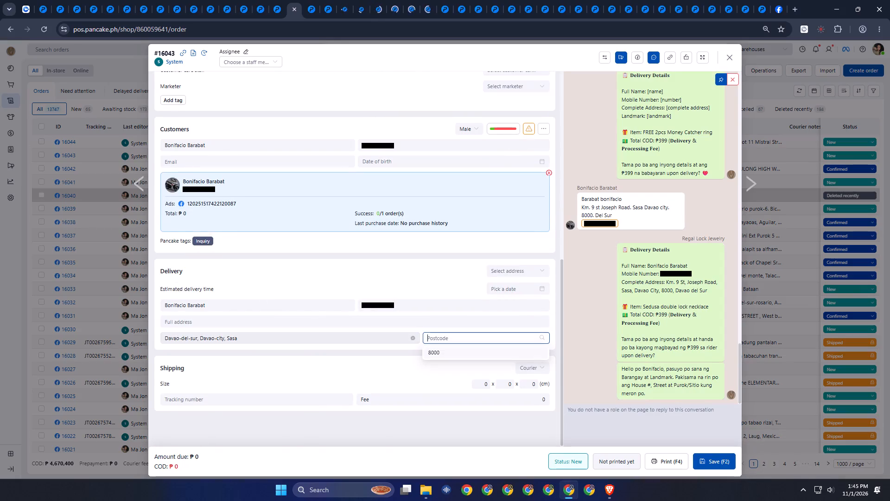
{"action": "left_click_drag", "start_coordinate": [571, 208], "coordinate": [622, 205]}
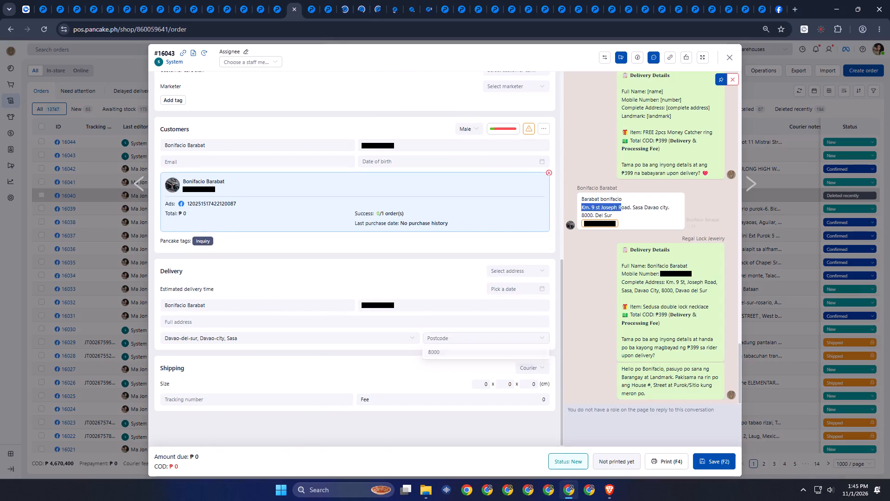
{"action": "left_click_drag", "start_coordinate": [622, 205], "coordinate": [628, 206]}
{"action": "key", "text": "ctrl+c"}
{"action": "key", "text": "ctrl+c"}
{"action": "key", "text": "ctrl+c"}
{"action": "left_click", "coordinate": [185, 318]}
{"action": "key", "text": "ctrl+v"}
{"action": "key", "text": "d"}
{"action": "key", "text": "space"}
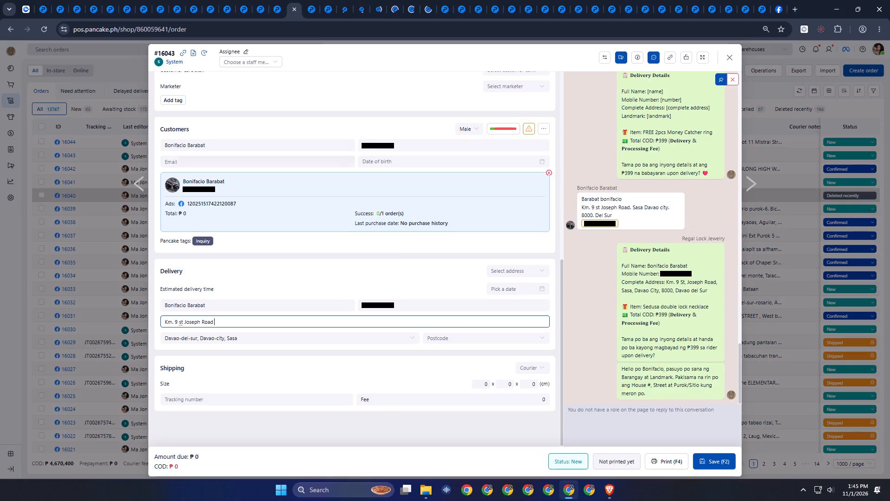
{"action": "left_click", "coordinate": [169, 101]}
{"action": "left_click", "coordinate": [197, 117]}
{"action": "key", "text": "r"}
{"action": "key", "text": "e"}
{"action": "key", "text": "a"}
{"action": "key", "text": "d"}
{"action": "left_click", "coordinate": [199, 139]}
{"action": "scroll", "coordinate": [455, 178], "scroll_direction": "up", "scroll_amount": 4}
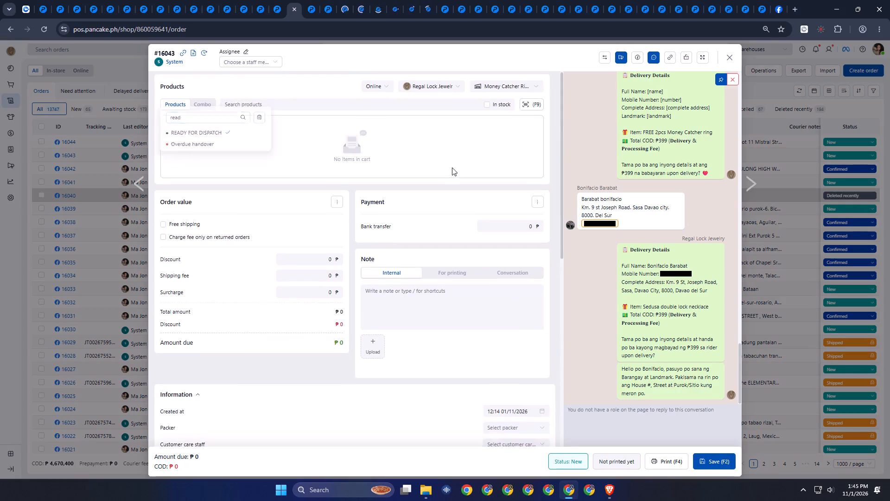
{"action": "scroll", "coordinate": [452, 167], "scroll_direction": "up", "scroll_amount": 2}
{"action": "left_click", "coordinate": [388, 106]}
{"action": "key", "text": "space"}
{"action": "left_click", "coordinate": [401, 151]}
{"action": "left_click", "coordinate": [601, 324]}
Save order 16043 with the Confirmed status and move on to order 16044.
{"action": "scroll", "coordinate": [360, 328], "scroll_direction": "down", "scroll_amount": 5}
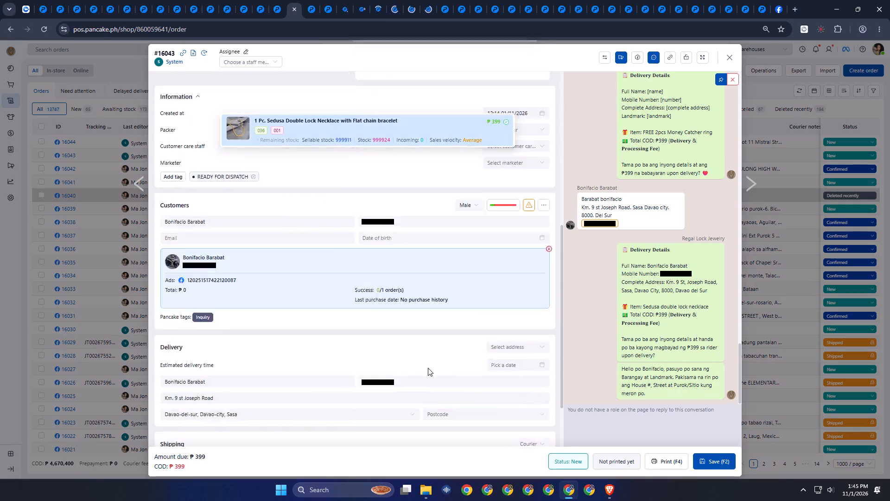
{"action": "left_click", "coordinate": [691, 381]}
{"action": "left_click", "coordinate": [568, 379]}
{"action": "scroll", "coordinate": [191, 319], "scroll_direction": "up", "scroll_amount": 2}
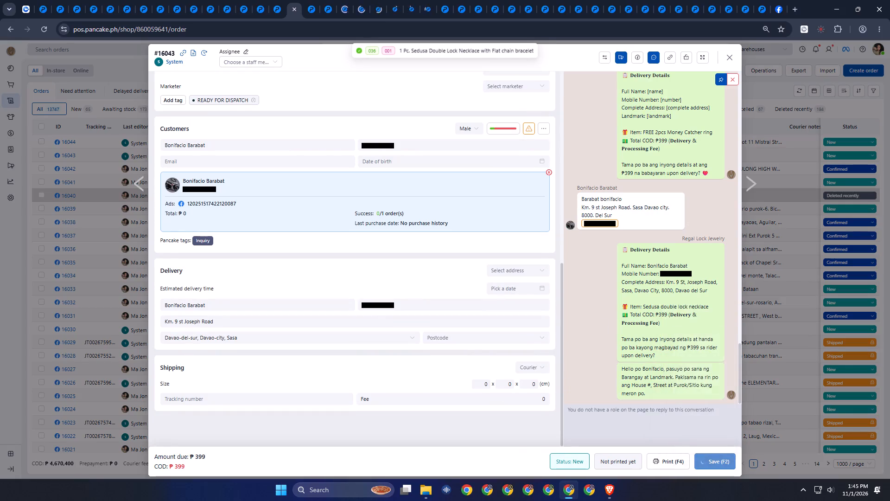
{"action": "scroll", "coordinate": [184, 305], "scroll_direction": "up", "scroll_amount": 2}
{"action": "left_click", "coordinate": [142, 180]}
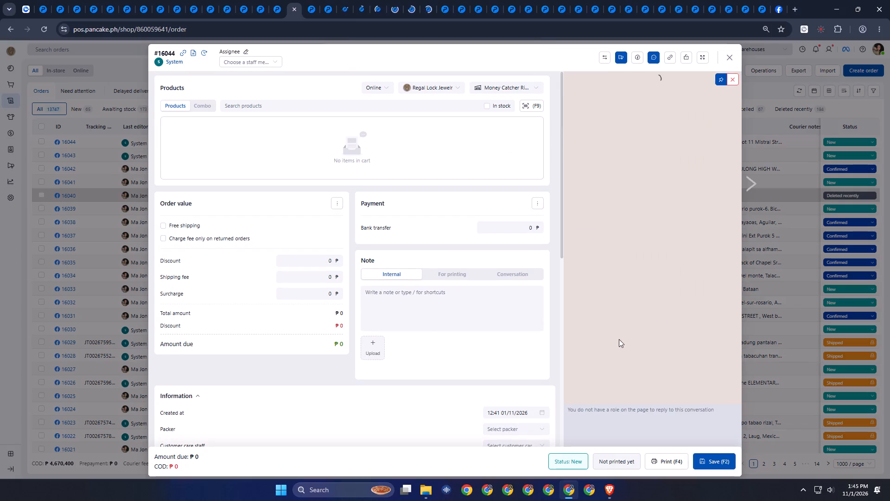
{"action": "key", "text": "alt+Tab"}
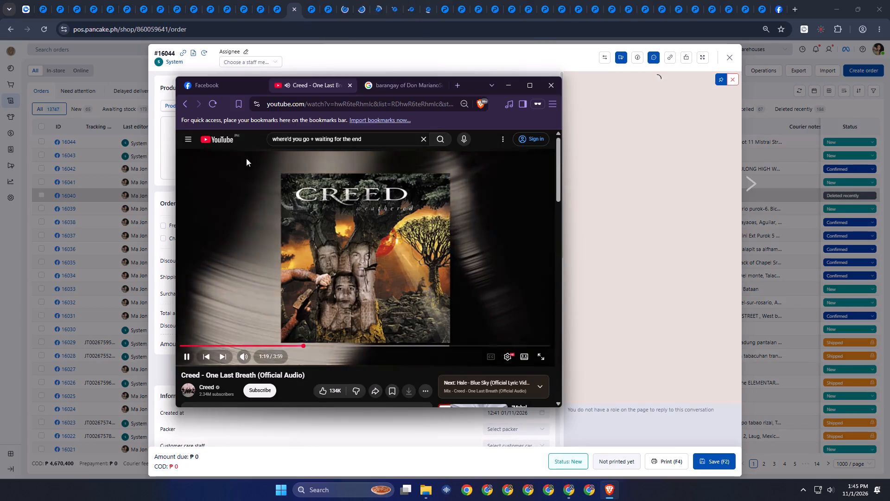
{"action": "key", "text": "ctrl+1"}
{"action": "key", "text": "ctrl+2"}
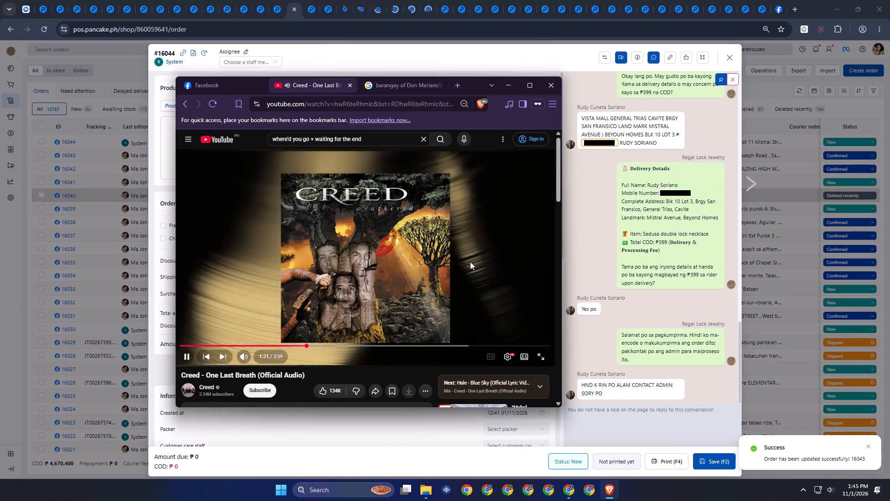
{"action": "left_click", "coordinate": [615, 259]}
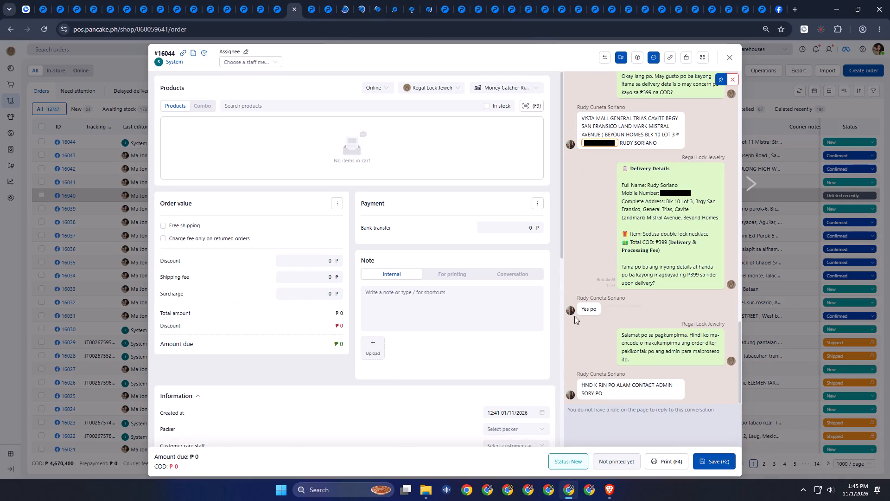
Add the READY FOR DISPATCH tag to order 16044.
{"action": "scroll", "coordinate": [356, 350], "scroll_direction": "down", "scroll_amount": 11}
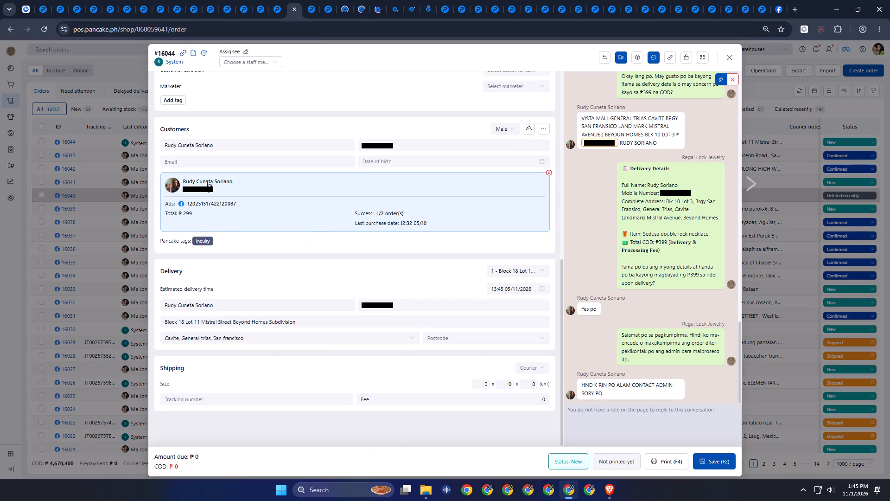
{"action": "left_click", "coordinate": [178, 102]}
{"action": "left_click", "coordinate": [181, 104]}
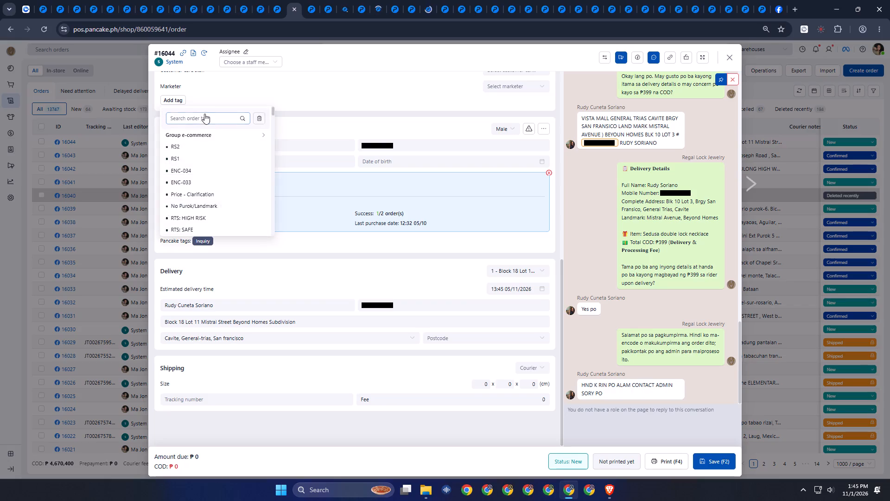
{"action": "left_click", "coordinate": [204, 117]}
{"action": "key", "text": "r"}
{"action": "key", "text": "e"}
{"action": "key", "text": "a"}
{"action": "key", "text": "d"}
{"action": "left_click", "coordinate": [208, 132]}
{"action": "scroll", "coordinate": [410, 218], "scroll_direction": "up", "scroll_amount": 9}
{"action": "left_click", "coordinate": [386, 108]}
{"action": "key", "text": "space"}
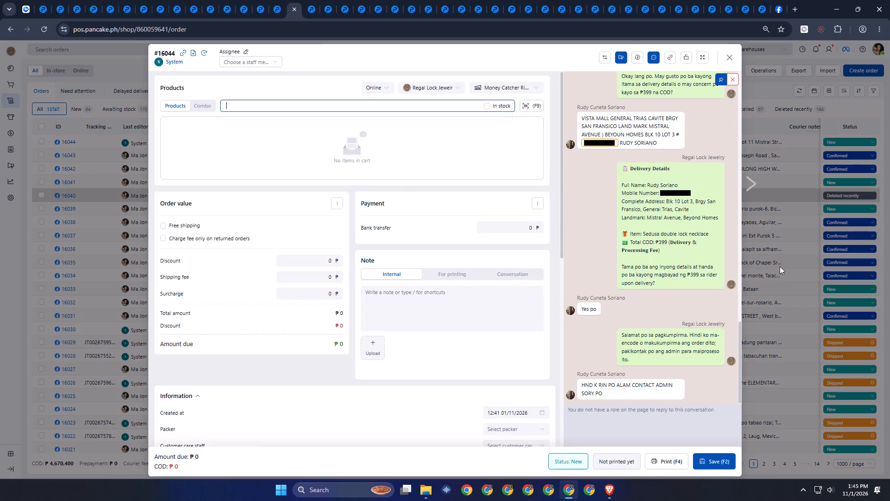
{"action": "left_click", "coordinate": [482, 147]}
{"action": "scroll", "coordinate": [663, 307], "scroll_direction": "up", "scroll_amount": 1}
{"action": "left_click", "coordinate": [662, 308]}
{"action": "scroll", "coordinate": [600, 294], "scroll_direction": "up", "scroll_amount": 1}
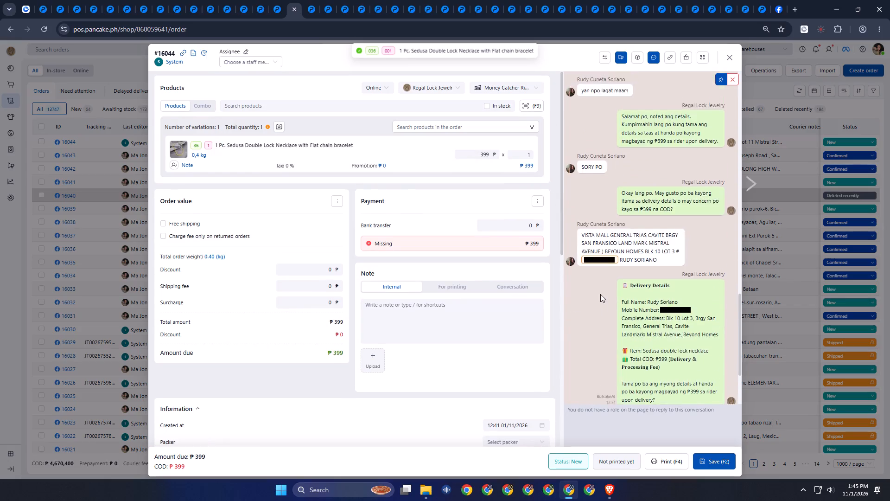
{"action": "scroll", "coordinate": [608, 301], "scroll_direction": "up", "scroll_amount": 5}
{"action": "left_click", "coordinate": [606, 301]}
{"action": "scroll", "coordinate": [487, 292], "scroll_direction": "down", "scroll_amount": 3}
{"action": "scroll", "coordinate": [693, 293], "scroll_direction": "up", "scroll_amount": 8}
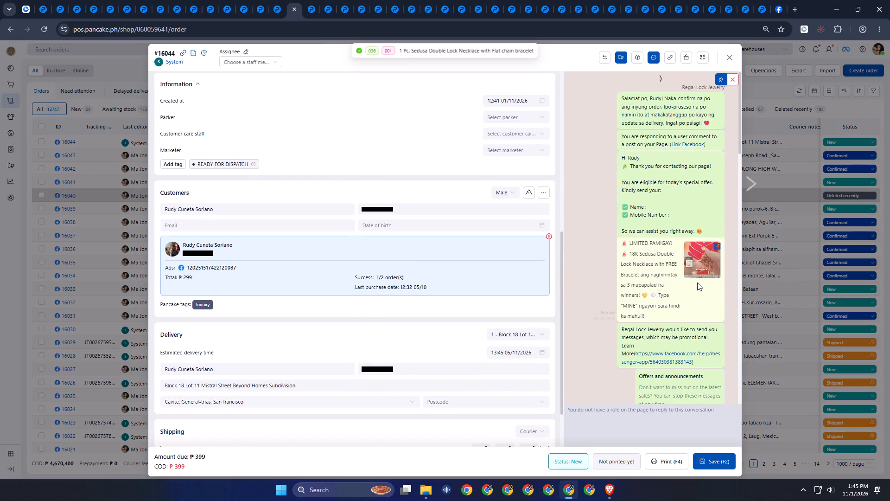
{"action": "scroll", "coordinate": [697, 283], "scroll_direction": "up", "scroll_amount": 3}
{"action": "scroll", "coordinate": [663, 286], "scroll_direction": "down", "scroll_amount": 14}
{"action": "scroll", "coordinate": [402, 362], "scroll_direction": "up", "scroll_amount": 8}
{"action": "scroll", "coordinate": [405, 354], "scroll_direction": "down", "scroll_amount": 9}
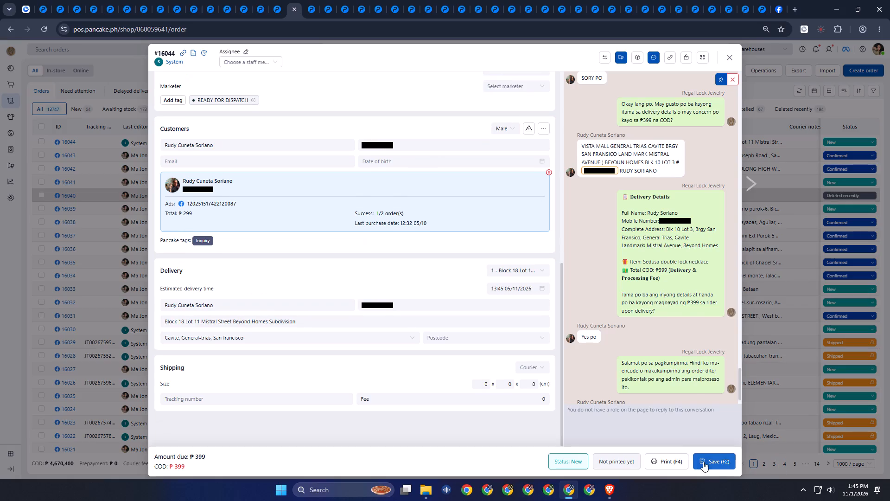
Save order 16044 with the Confirmed status and return to the order list.
{"action": "left_click", "coordinate": [704, 379]}
{"action": "left_click", "coordinate": [621, 348]}
{"action": "left_click", "coordinate": [0, 352]}
{"action": "scroll", "coordinate": [282, 279], "scroll_direction": "up", "scroll_amount": 5}
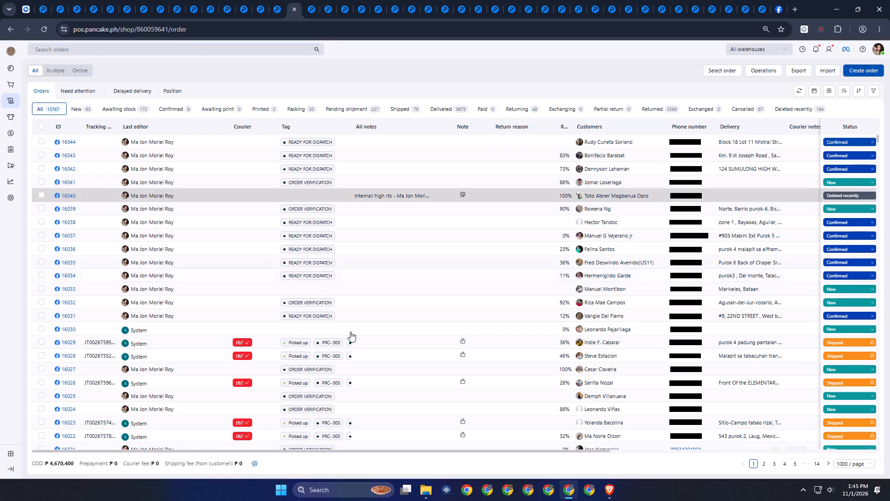
{"action": "scroll", "coordinate": [350, 332], "scroll_direction": "up", "scroll_amount": 5}
{"action": "key", "text": "Escape"}
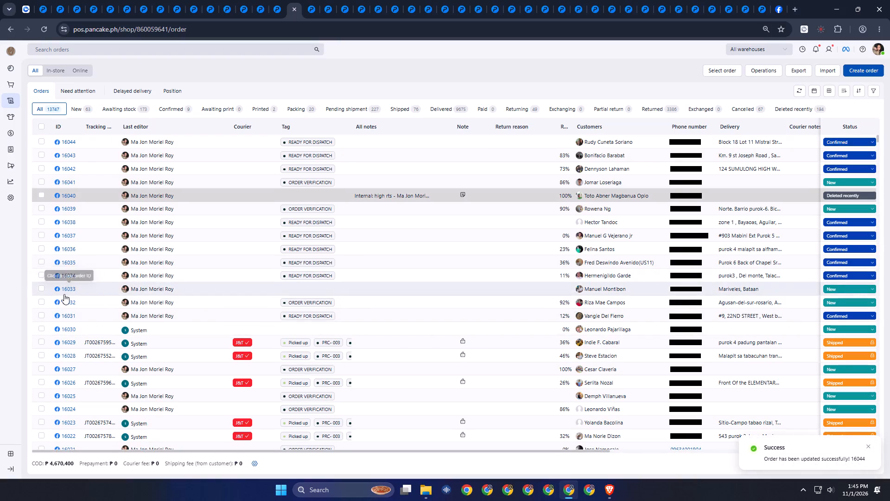
Select orders 16034 to 16039 and 16042 to 16044 in the order list.
{"action": "left_click", "coordinate": [39, 287]}
{"action": "left_click", "coordinate": [41, 285]}
{"action": "left_click", "coordinate": [43, 277]}
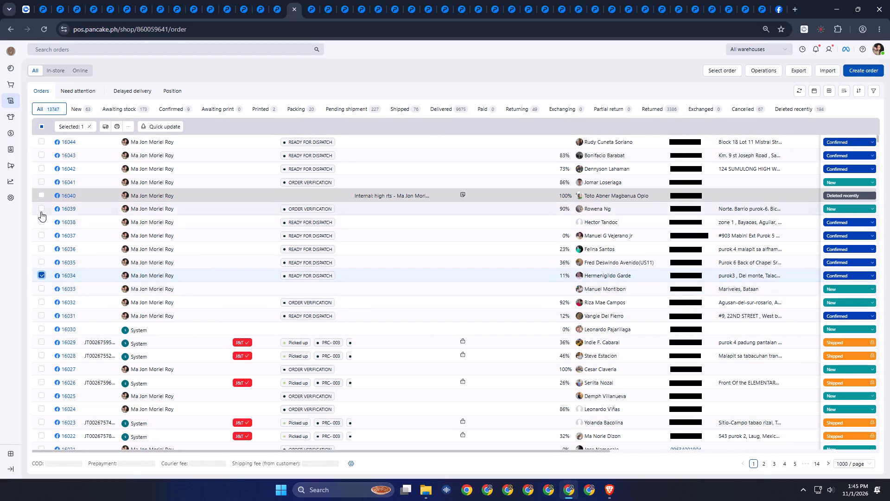
{"action": "left_click", "coordinate": [41, 210], "text": "shift"}
{"action": "left_click", "coordinate": [0, 270], "text": "shift"}
{"action": "key", "text": "ctrl+Escape"}
{"action": "left_click", "coordinate": [0, 288]}
{"action": "key", "text": "Escape"}
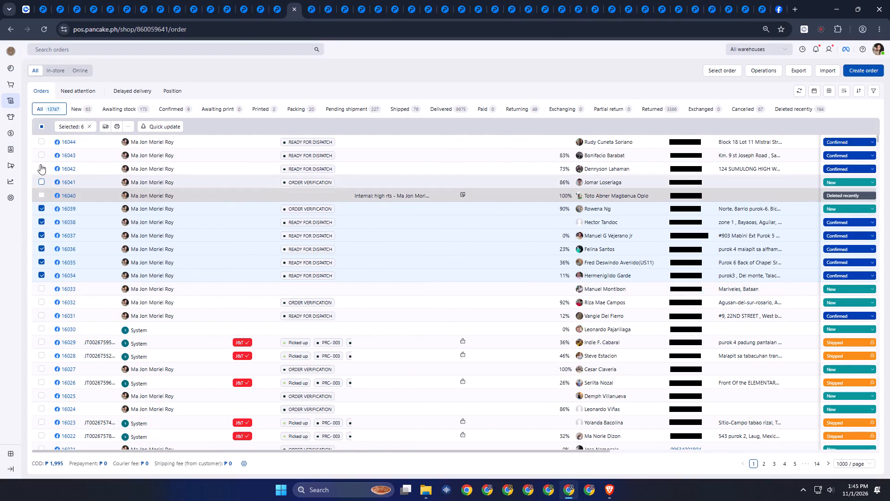
{"action": "left_click", "coordinate": [40, 167]}
{"action": "left_click", "coordinate": [41, 140], "text": "shift"}
{"action": "left_click", "coordinate": [10, 250]}
{"action": "key", "text": "Escape"}
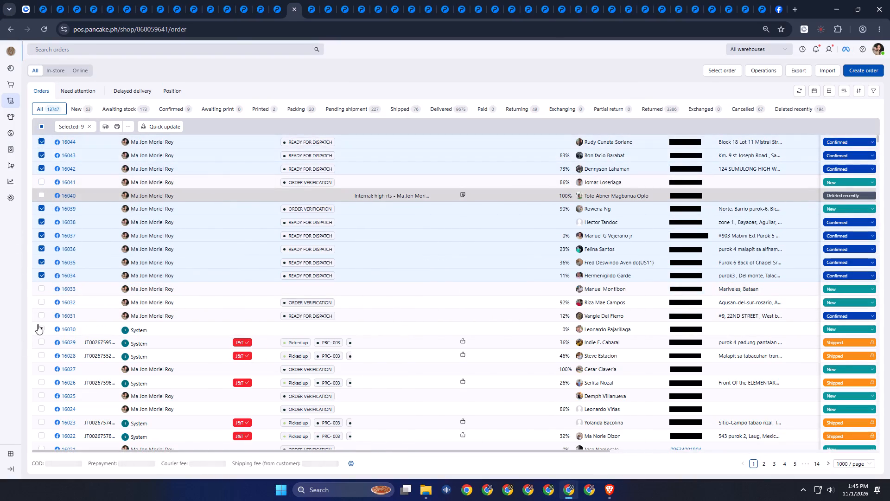
Add order 16031 to the selected orders, keeping order 16032 out of the selection.
{"action": "left_click_drag", "start_coordinate": [13, 347], "coordinate": [18, 346]}
{"action": "left_click", "coordinate": [44, 302]}
{"action": "left_click", "coordinate": [33, 313]}
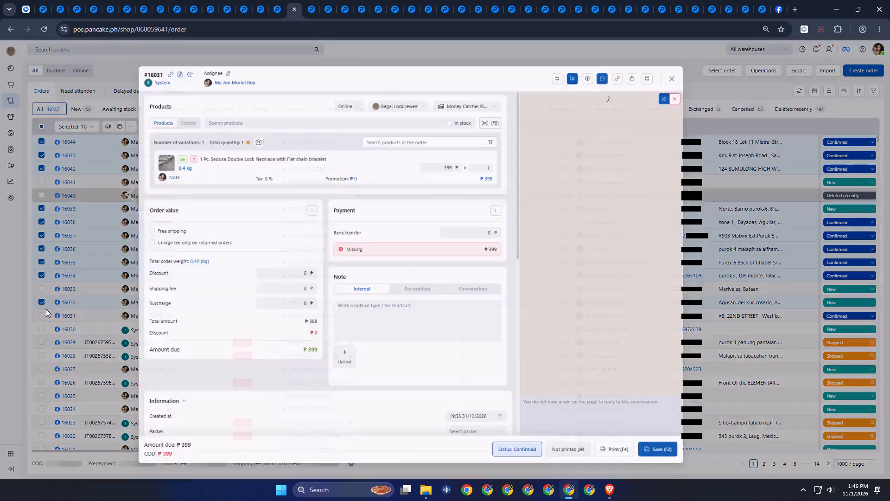
{"action": "key", "text": "Escape"}
{"action": "left_click", "coordinate": [43, 300]}
{"action": "left_click", "coordinate": [41, 313]}
{"action": "left_click", "coordinate": [16, 330]}
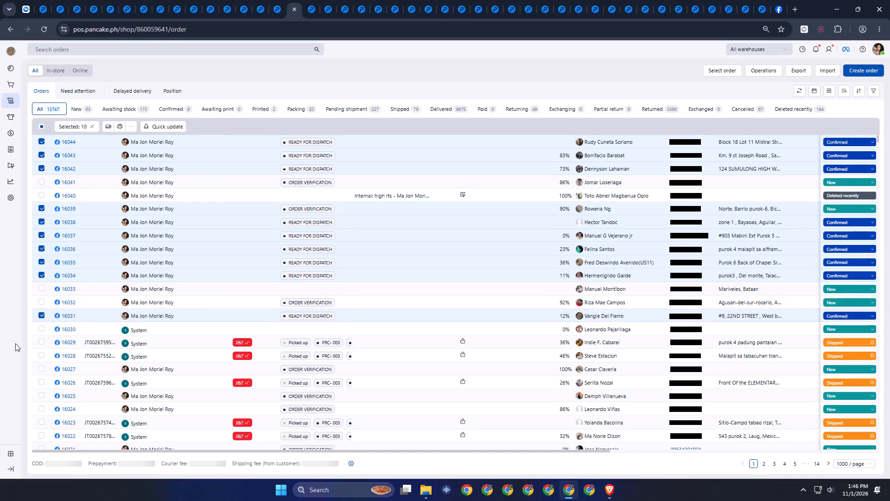
Bulk-add the tag PRC- 003 to the selected orders, excluding order 16039 from the update.
{"action": "left_click", "coordinate": [156, 128]}
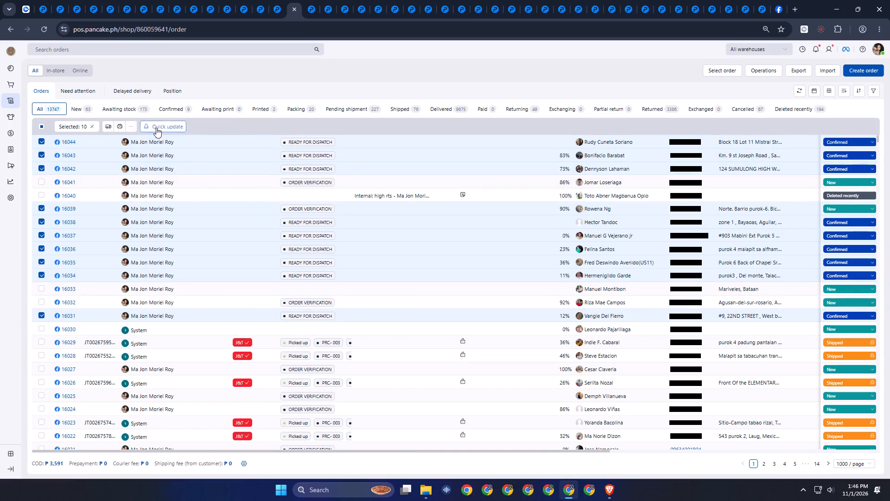
{"action": "left_click", "coordinate": [157, 152]}
{"action": "left_click", "coordinate": [159, 141]}
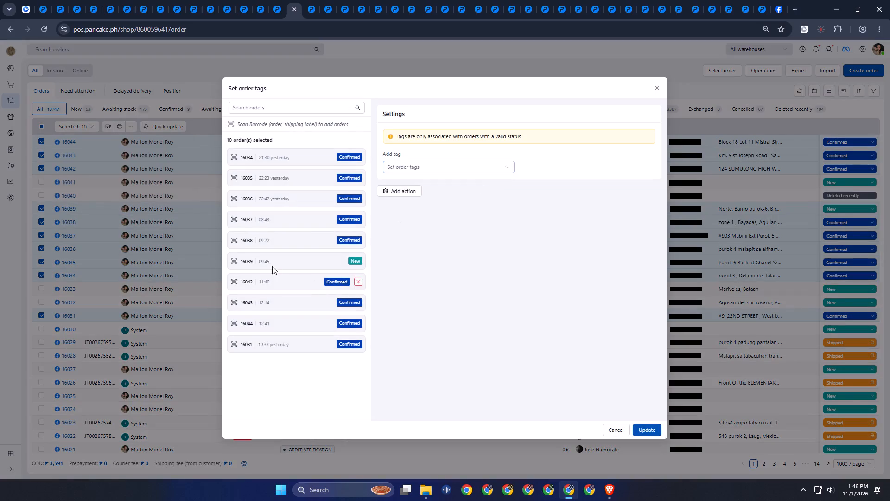
{"action": "left_click", "coordinate": [357, 259]}
{"action": "left_click", "coordinate": [418, 168]}
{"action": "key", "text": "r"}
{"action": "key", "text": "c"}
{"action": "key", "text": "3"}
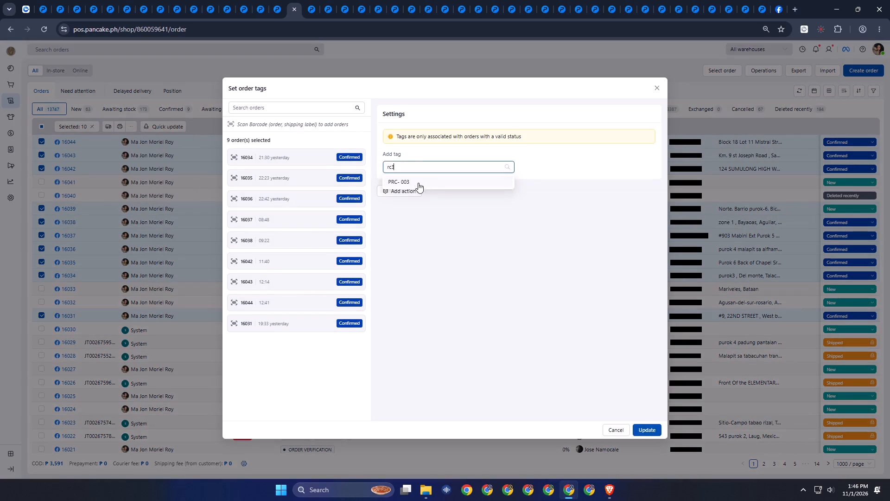
{"action": "left_click", "coordinate": [419, 186]}
{"action": "left_click", "coordinate": [655, 429]}
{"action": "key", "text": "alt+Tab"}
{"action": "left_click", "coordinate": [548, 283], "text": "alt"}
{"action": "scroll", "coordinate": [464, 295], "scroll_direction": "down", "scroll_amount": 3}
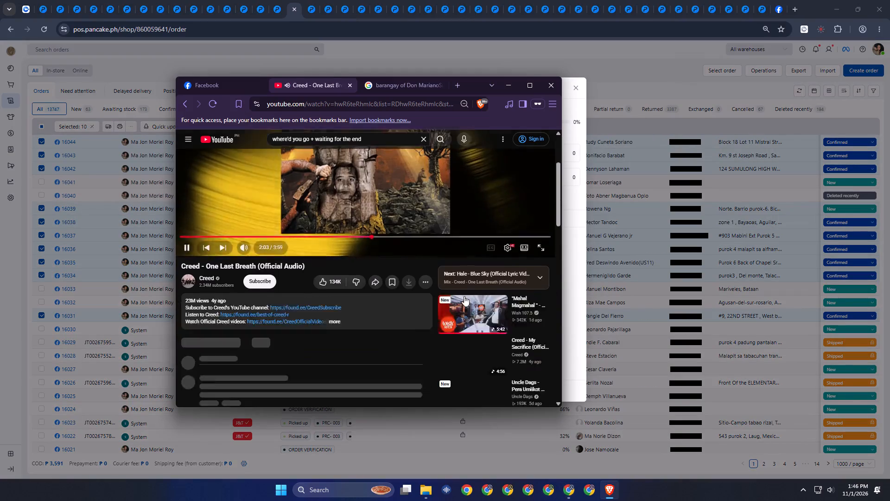
Search YouTube for "where'd you go + waiting for the end" and play the matching video.
{"action": "scroll", "coordinate": [511, 342], "scroll_direction": "up", "scroll_amount": 1}
{"action": "scroll", "coordinate": [524, 353], "scroll_direction": "down", "scroll_amount": 1}
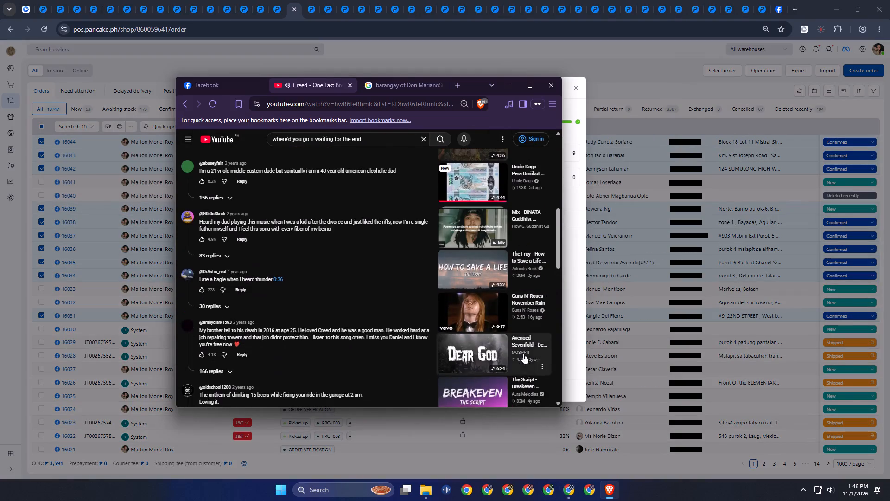
{"action": "scroll", "coordinate": [524, 353], "scroll_direction": "down", "scroll_amount": 2}
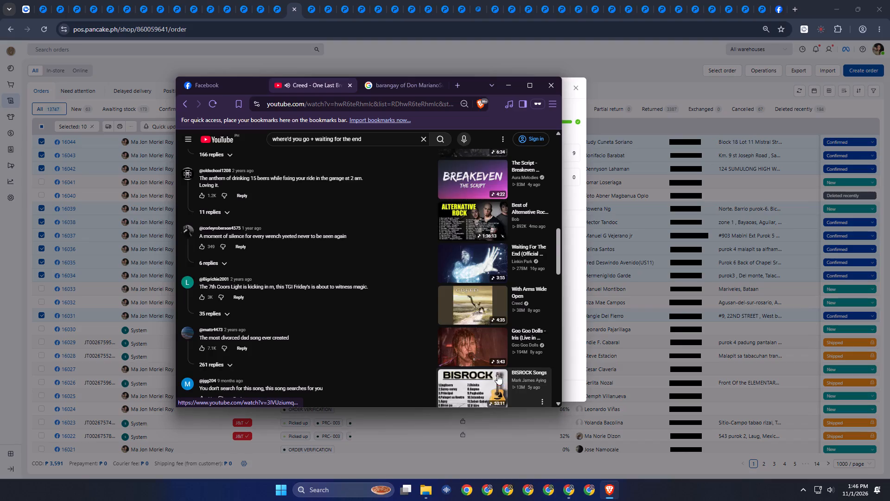
{"action": "scroll", "coordinate": [494, 367], "scroll_direction": "down", "scroll_amount": 2}
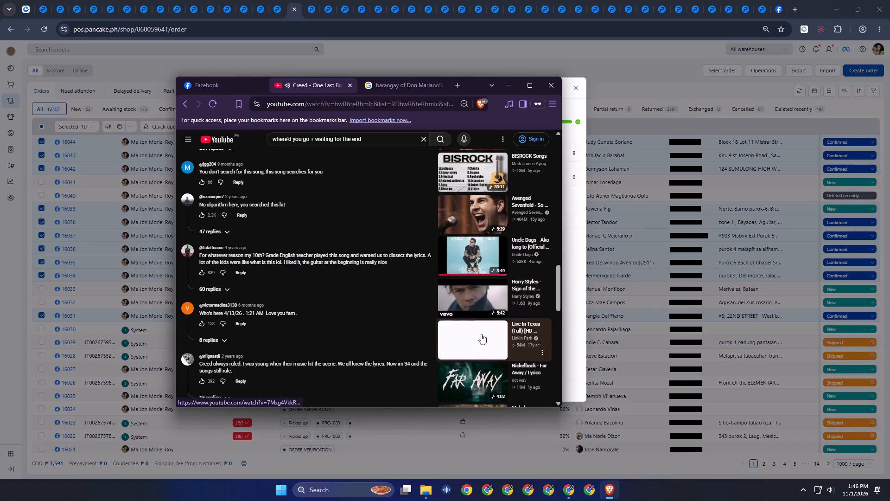
{"action": "left_click", "coordinate": [342, 141]}
{"action": "key", "text": "Return"}
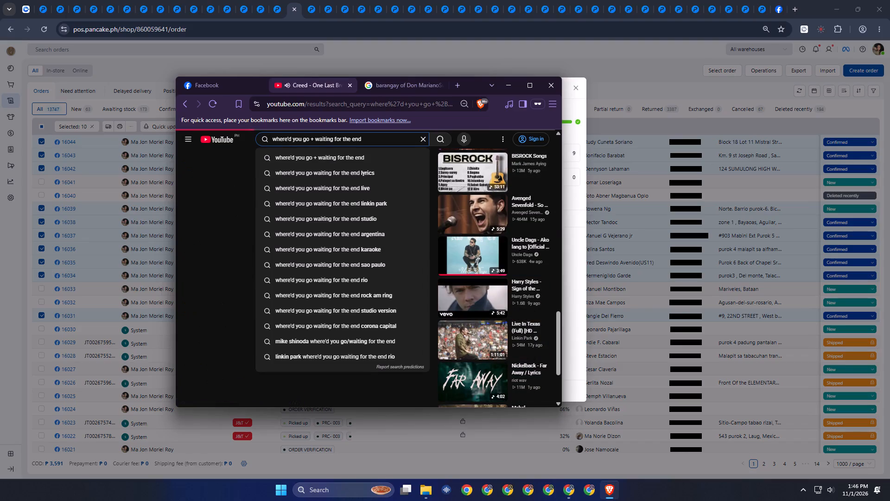
{"action": "key", "text": "ctrl+1"}
{"action": "left_click", "coordinate": [510, 140]}
{"action": "left_click", "coordinate": [510, 140]}
{"action": "key", "text": "ctrl+2"}
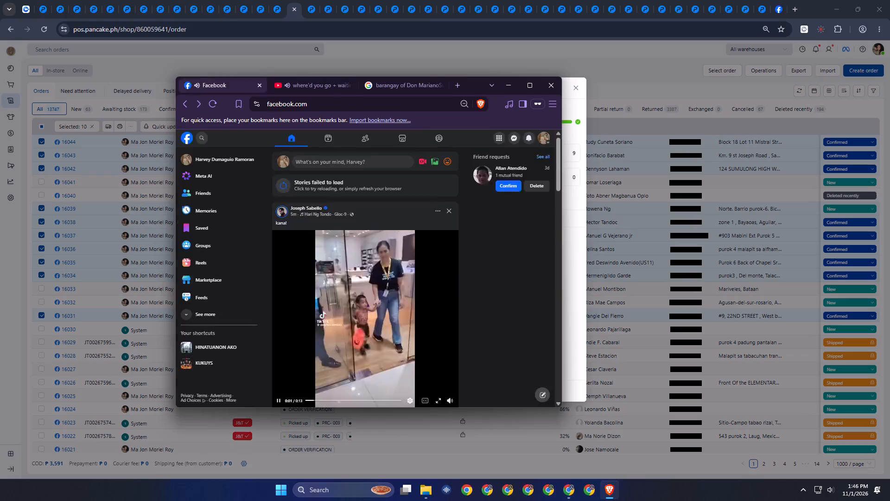
{"action": "left_click", "coordinate": [340, 228]}
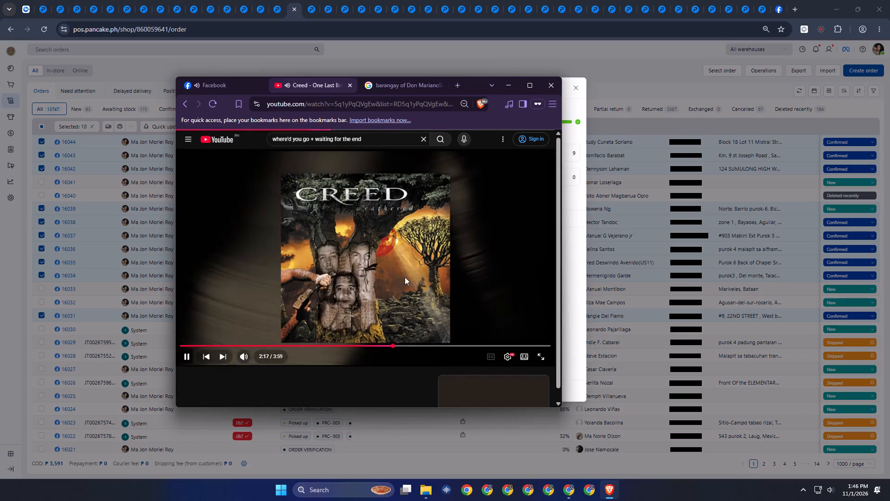
Look through the posts in the Facebook news feed and reload the page.
{"action": "key", "text": "ctrl+1"}
{"action": "scroll", "coordinate": [481, 320], "scroll_direction": "down", "scroll_amount": 3}
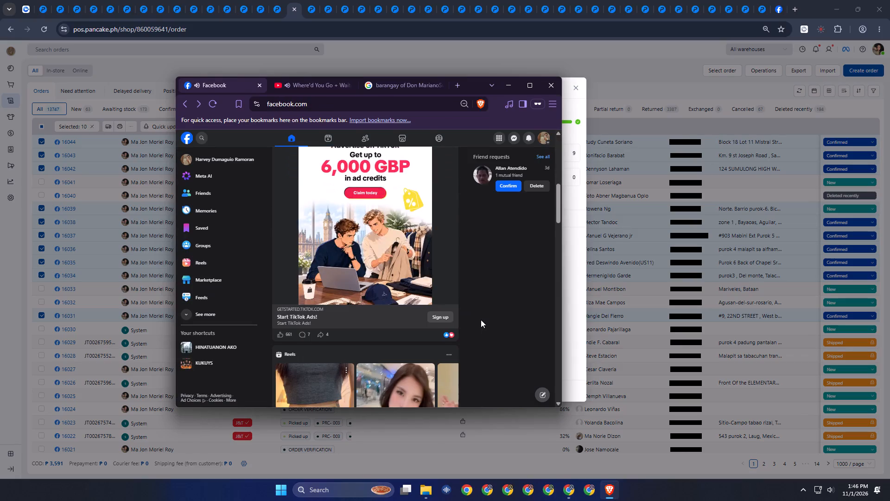
{"action": "scroll", "coordinate": [481, 321], "scroll_direction": "down", "scroll_amount": 3}
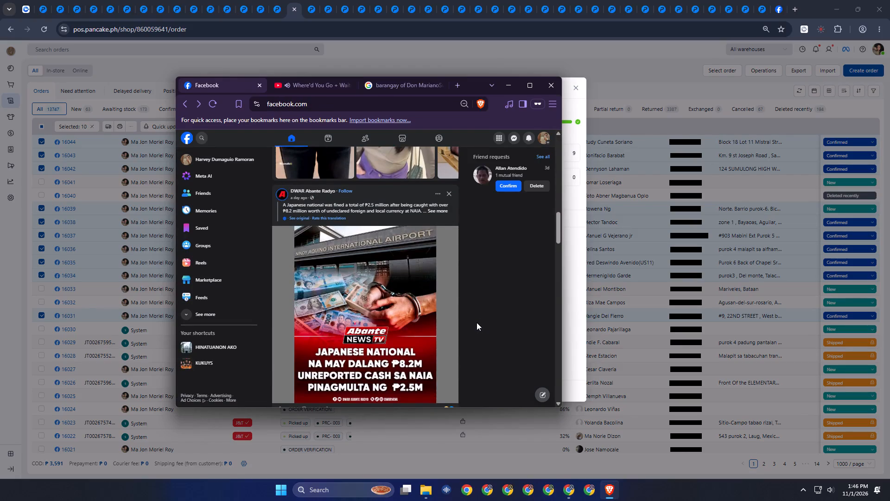
{"action": "scroll", "coordinate": [476, 322], "scroll_direction": "down", "scroll_amount": 2}
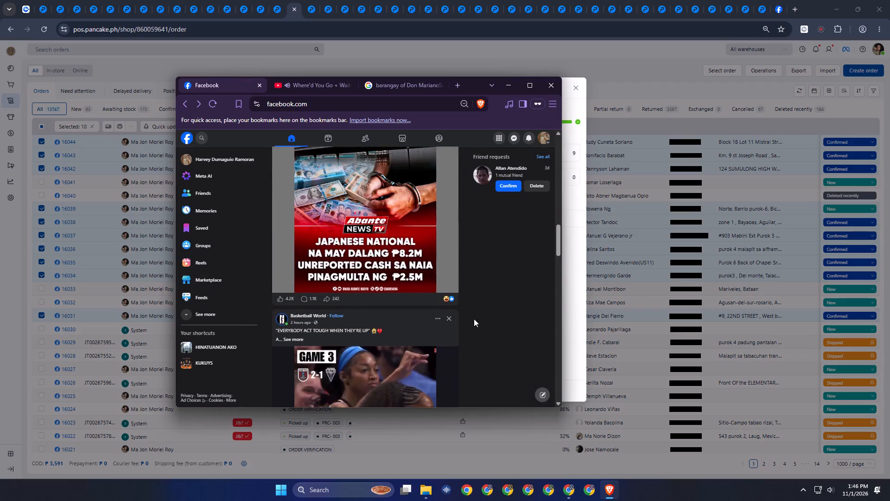
{"action": "scroll", "coordinate": [474, 319], "scroll_direction": "down", "scroll_amount": 1}
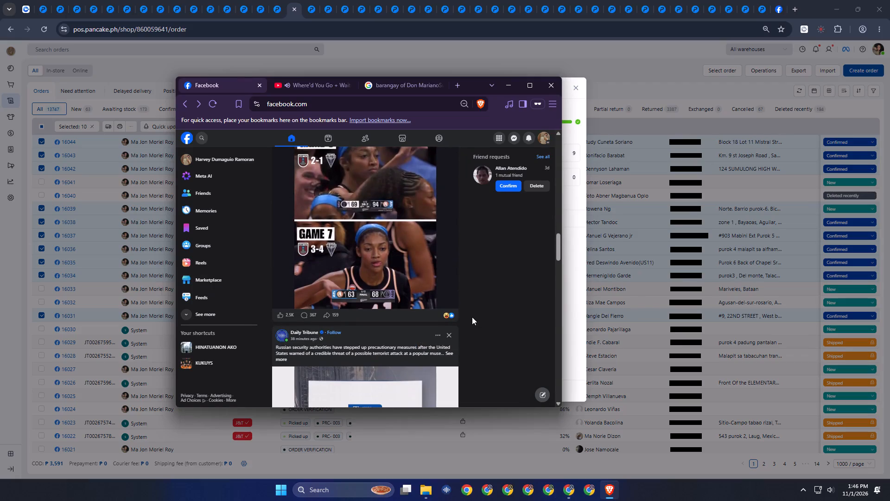
{"action": "key", "text": "ctrl+r"}
{"action": "key", "text": "alt+Tab"}
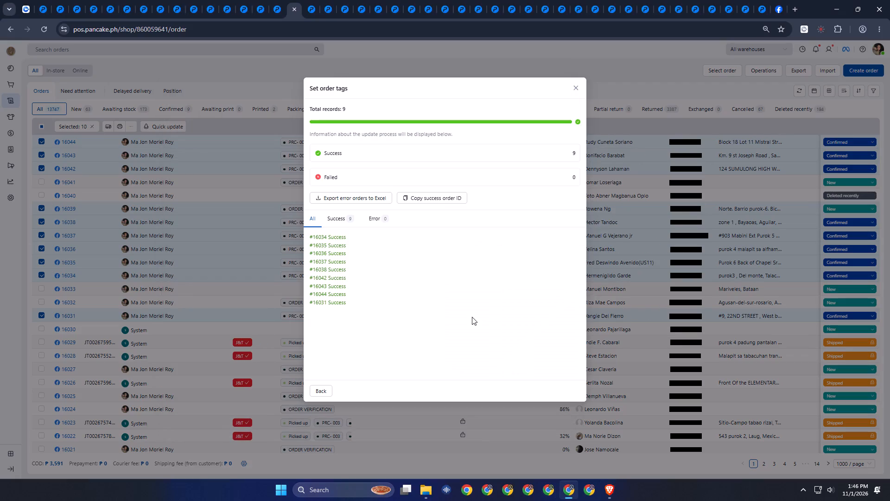
{"action": "key", "text": "Escape"}
{"action": "key", "text": "ctrl+Tab"}
{"action": "key", "text": "ctrl+Tab"}
{"action": "key", "text": "ctrl+Tab"}
{"action": "key", "text": "ctrl+Tab"}
{"action": "key", "text": "ctrl+Tab"}
{"action": "key", "text": "ctrl+Tab"}
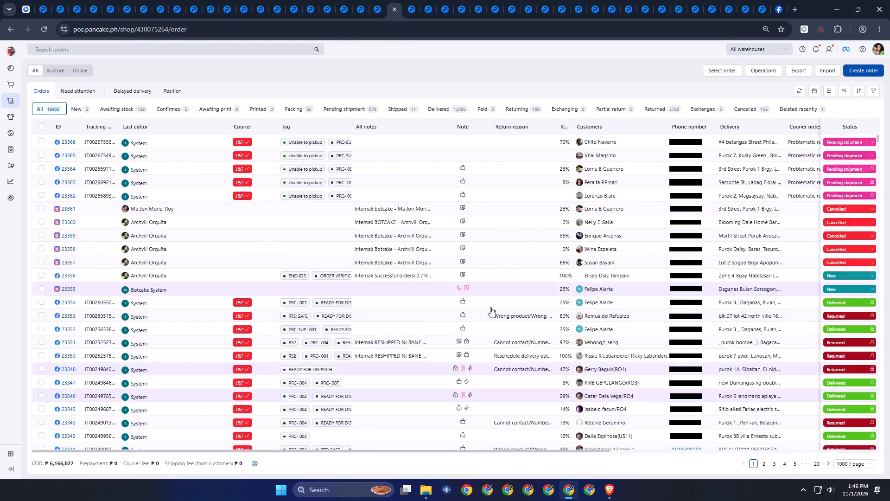
{"action": "key", "text": "ctrl+Tab"}
{"action": "key", "text": "ctrl+shift+Tab"}
{"action": "key", "text": "ctrl+shift+Tab"}
{"action": "left_click", "coordinate": [579, 277]}
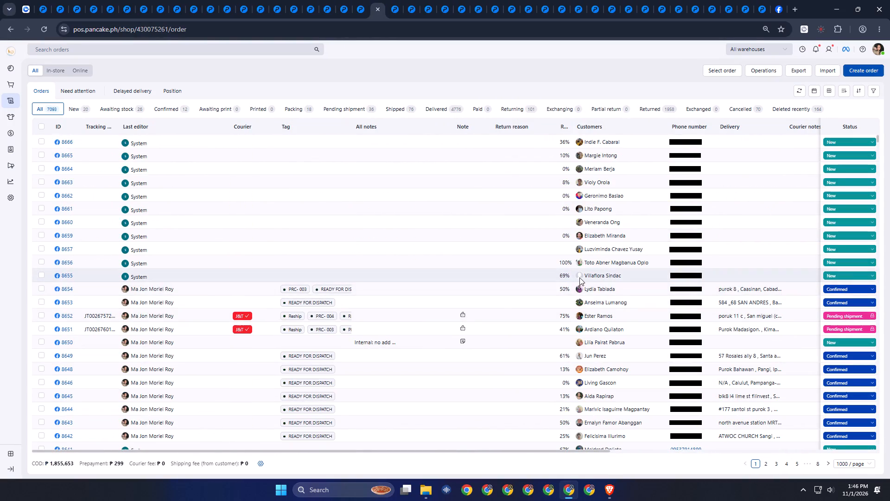
{"action": "scroll", "coordinate": [324, 377], "scroll_direction": "down", "scroll_amount": 8}
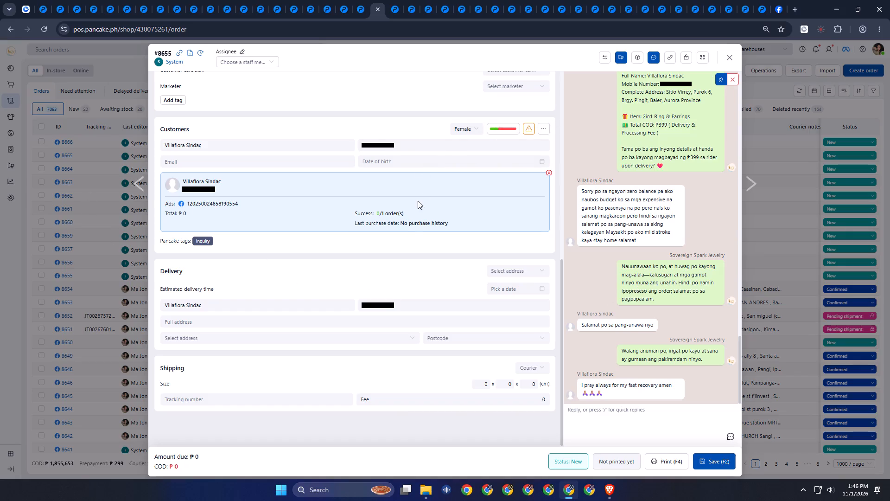
{"action": "left_click", "coordinate": [177, 101]}
{"action": "left_click", "coordinate": [183, 118]}
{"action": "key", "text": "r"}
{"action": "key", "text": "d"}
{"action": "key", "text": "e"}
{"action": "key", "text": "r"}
{"action": "left_click", "coordinate": [189, 134]}
{"action": "left_click", "coordinate": [333, 95]}
{"action": "key", "text": "F2"}
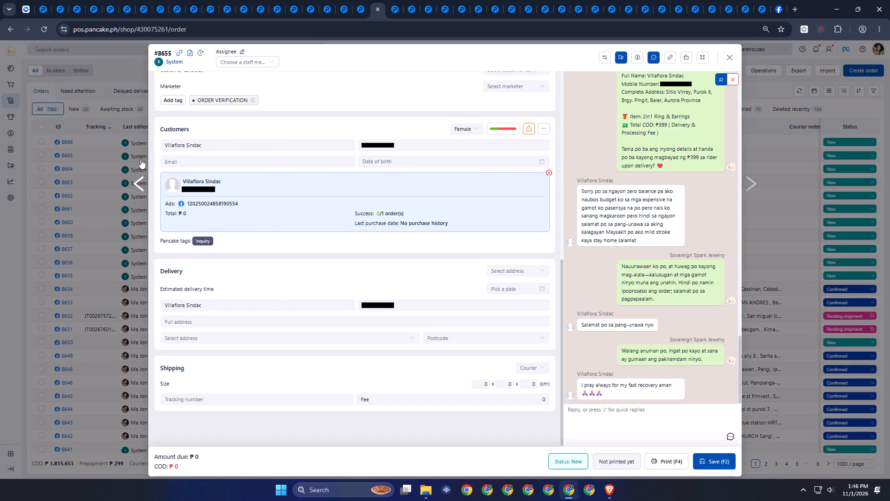
{"action": "left_click", "coordinate": [141, 175]}
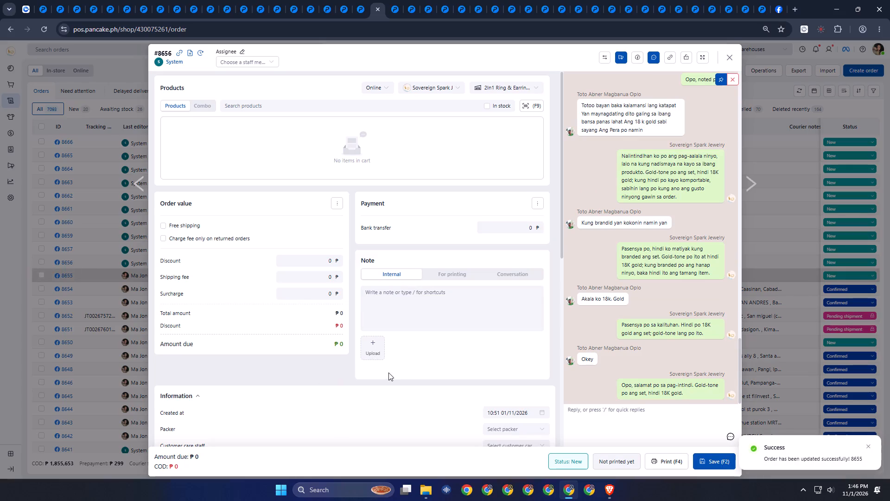
{"action": "scroll", "coordinate": [641, 357], "scroll_direction": "up", "scroll_amount": 1}
{"action": "scroll", "coordinate": [642, 358], "scroll_direction": "down", "scroll_amount": 3}
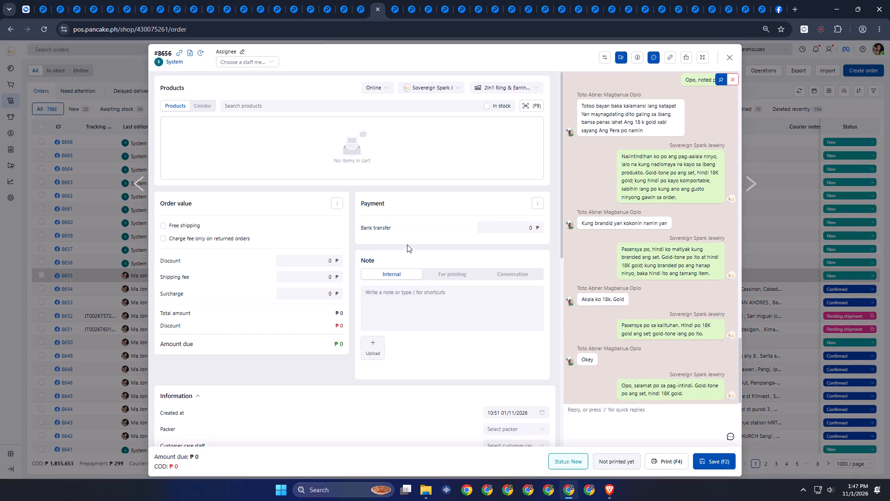
{"action": "scroll", "coordinate": [225, 256], "scroll_direction": "down", "scroll_amount": 5}
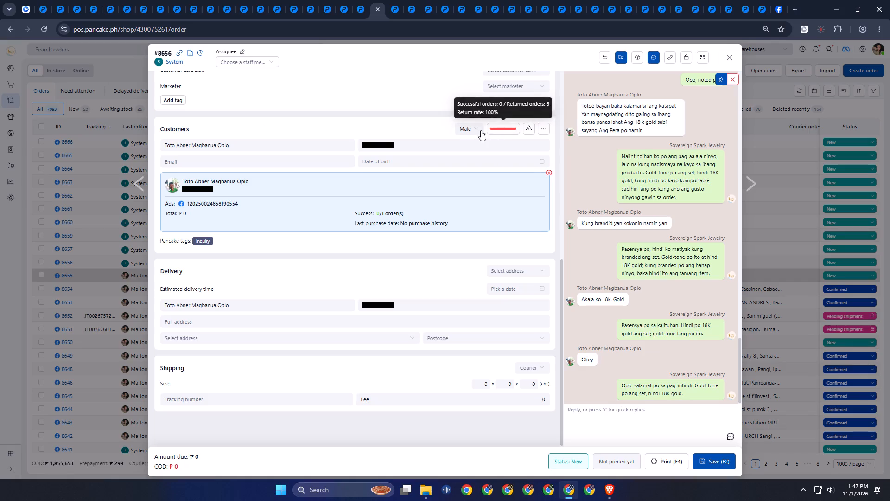
{"action": "left_click", "coordinate": [702, 433]}
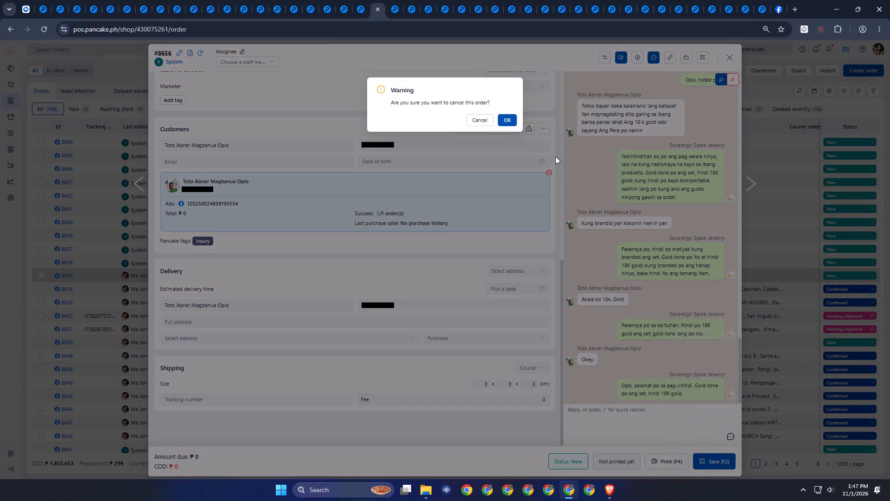
{"action": "left_click", "coordinate": [508, 123]}
{"action": "left_click", "coordinate": [493, 116]}
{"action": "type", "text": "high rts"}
{"action": "left_click", "coordinate": [534, 139]}
{"action": "left_click", "coordinate": [653, 309]}
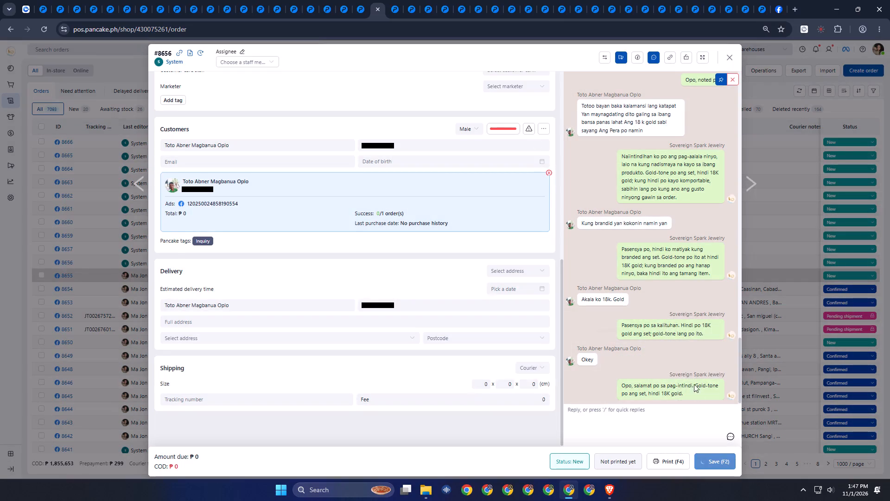
{"action": "left_click", "coordinate": [702, 444]}
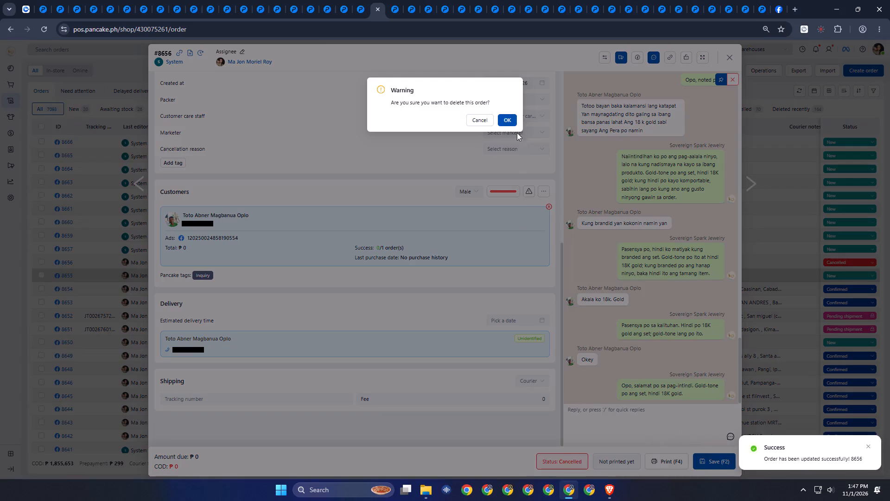
{"action": "left_click", "coordinate": [505, 118]}
{"action": "left_click", "coordinate": [434, 116]}
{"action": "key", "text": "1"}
{"action": "left_click", "coordinate": [528, 132]}
{"action": "left_click", "coordinate": [626, 239]}
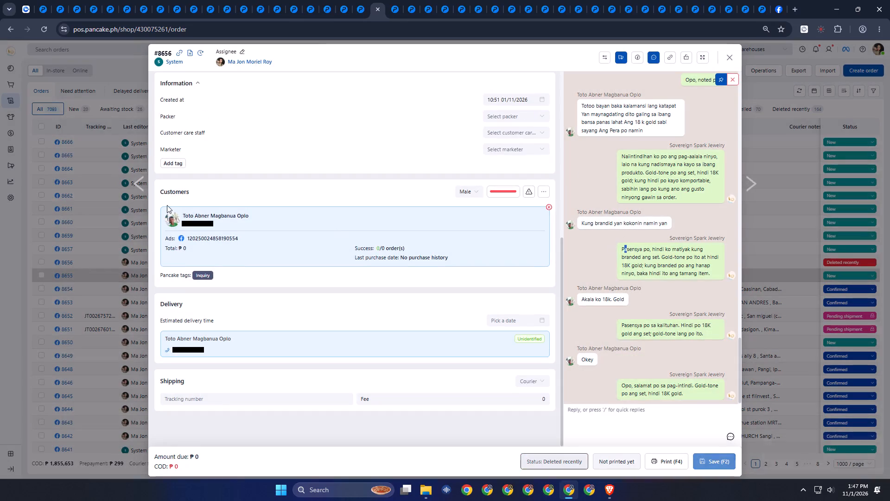
Move on to order 8657 in the Sovereign Spark Jewelry shop.
{"action": "left_click", "coordinate": [140, 192]}
Switch to the Brave browser and search Google for "ano ang all souls day tagalog".
{"action": "key", "text": "alt+Tab"}
{"action": "left_click", "coordinate": [390, 88]}
{"action": "left_click_drag", "start_coordinate": [349, 156], "coordinate": [342, 156]}
{"action": "key", "text": "ctrl+a"}
{"action": "key", "text": "BackSpace"}
{"action": "key", "text": "BackSpace"}
{"action": "key", "text": "BackSpace"}
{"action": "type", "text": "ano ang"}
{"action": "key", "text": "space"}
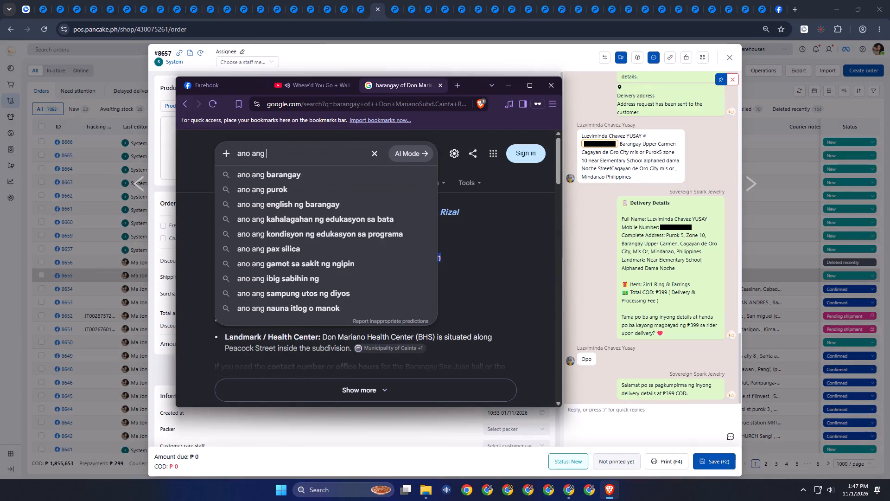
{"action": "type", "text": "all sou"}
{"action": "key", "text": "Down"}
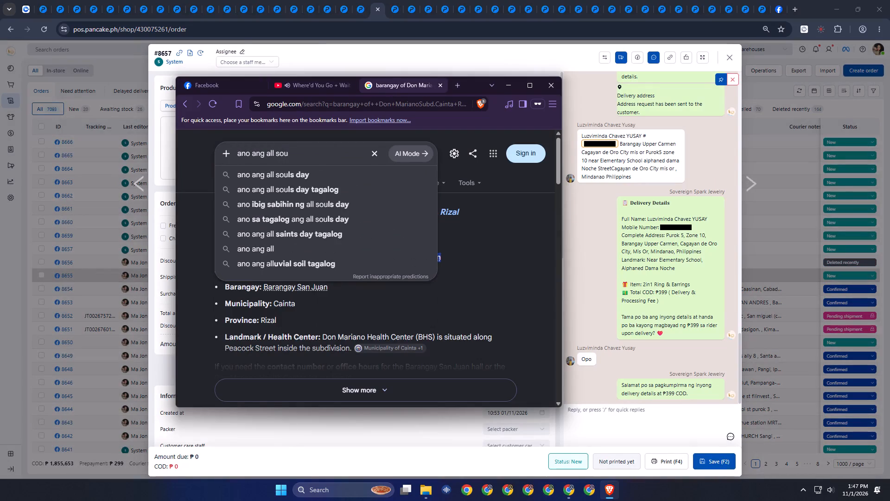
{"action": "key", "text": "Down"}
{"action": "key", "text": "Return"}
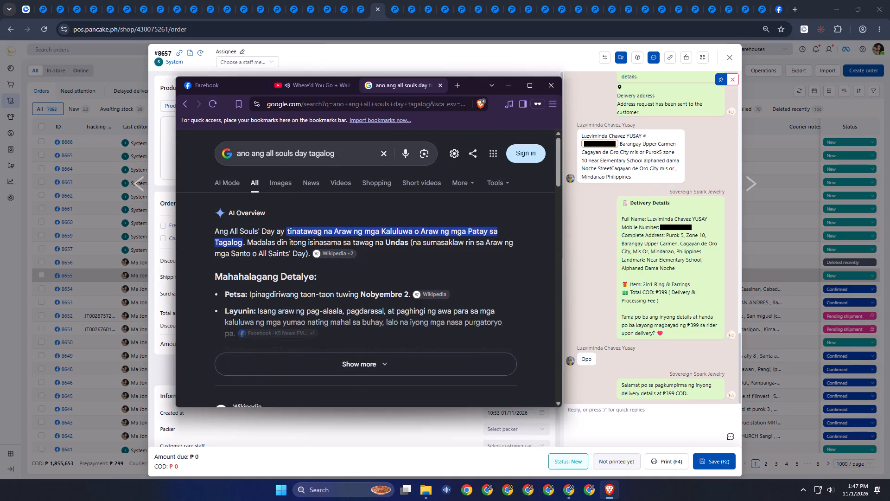
Search for "ano ang all saints day tagalog" instead, read the expanded overview and results, and return to order 8657 in Chrome.
{"action": "left_click_drag", "start_coordinate": [292, 155], "coordinate": [280, 150]}
{"action": "left_click_drag", "start_coordinate": [280, 150], "coordinate": [276, 154]}
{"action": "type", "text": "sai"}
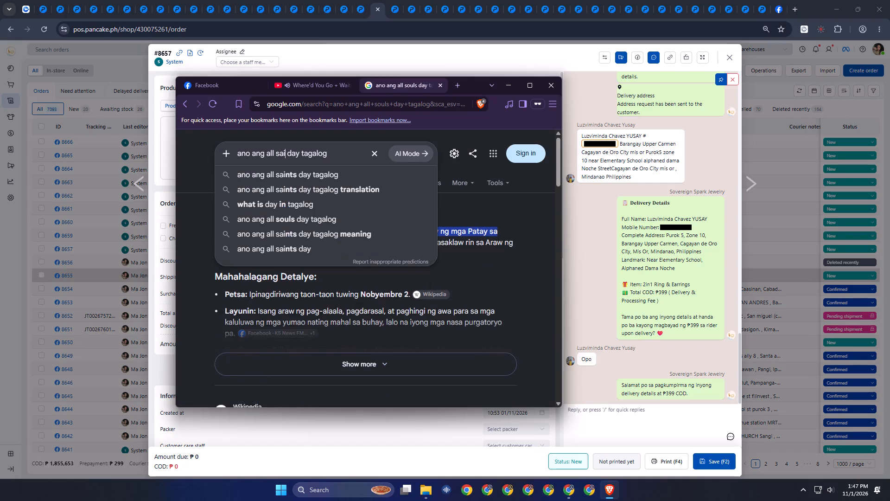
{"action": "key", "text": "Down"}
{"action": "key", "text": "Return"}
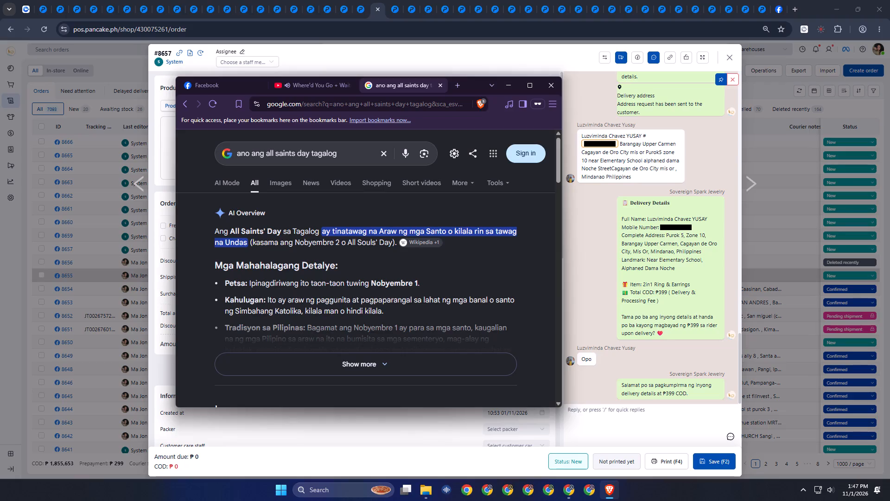
{"action": "left_click", "coordinate": [433, 363]}
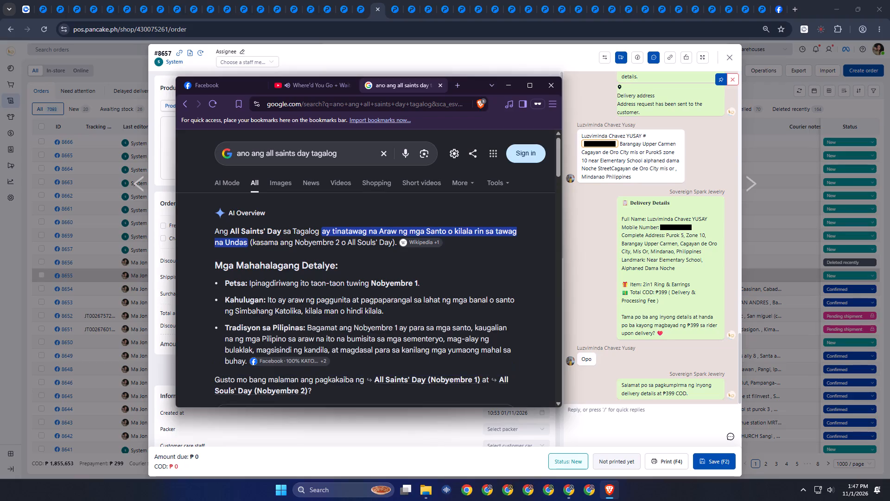
{"action": "scroll", "coordinate": [426, 311], "scroll_direction": "down", "scroll_amount": 8}
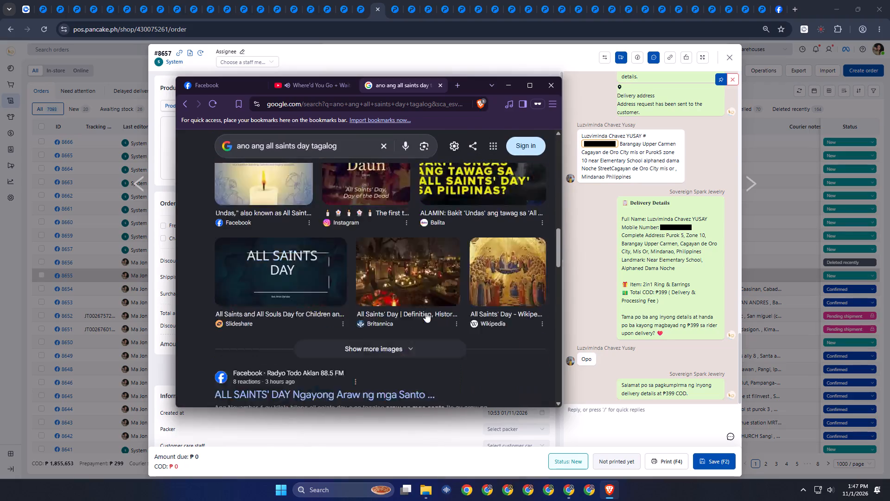
{"action": "left_click", "coordinate": [684, 281]}
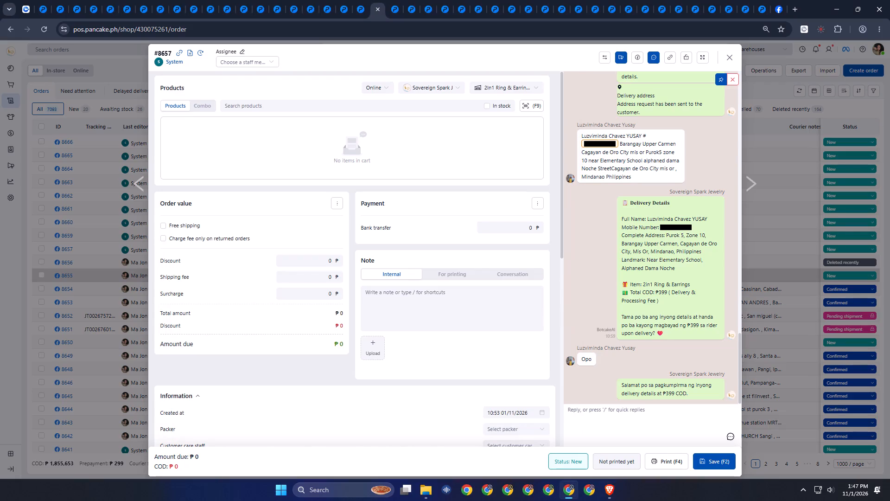
{"action": "scroll", "coordinate": [367, 233], "scroll_direction": "down", "scroll_amount": 5}
{"action": "left_click", "coordinate": [229, 340]}
{"action": "key", "text": "BackSpace"}
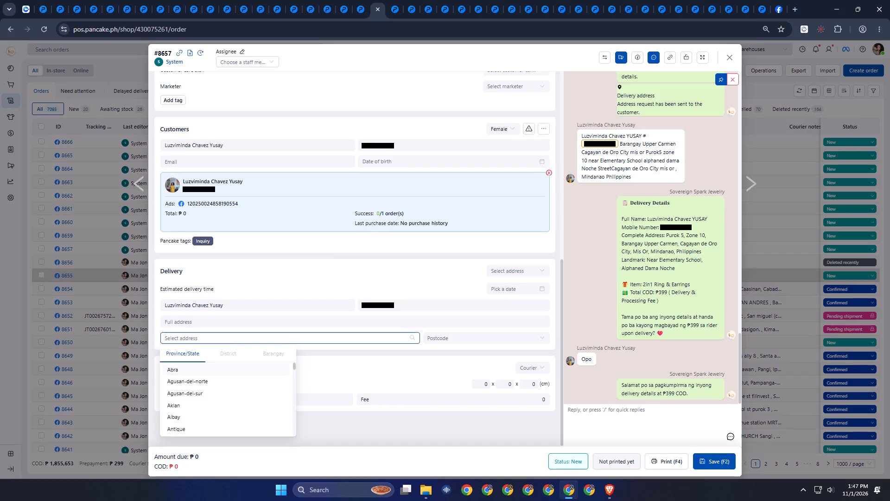
{"action": "key", "text": "BackSpace"}
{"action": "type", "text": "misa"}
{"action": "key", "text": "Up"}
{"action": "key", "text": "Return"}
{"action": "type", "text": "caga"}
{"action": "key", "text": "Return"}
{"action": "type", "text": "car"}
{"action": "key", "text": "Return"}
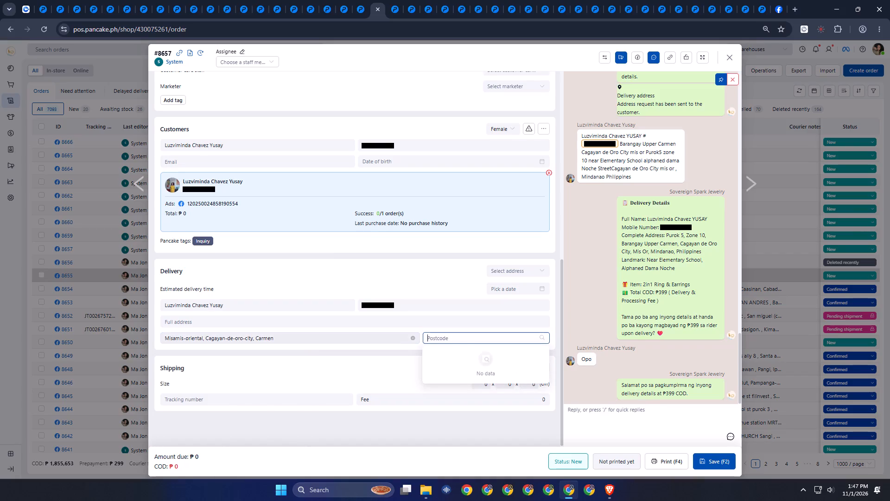
{"action": "left_click", "coordinate": [253, 327]}
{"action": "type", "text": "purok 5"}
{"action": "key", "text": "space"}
{"action": "left_click", "coordinate": [184, 100]}
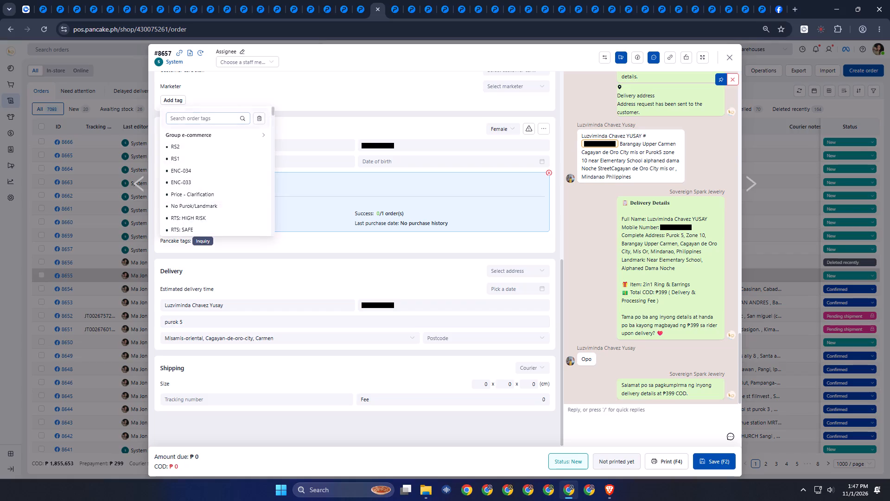
{"action": "left_click", "coordinate": [200, 120]}
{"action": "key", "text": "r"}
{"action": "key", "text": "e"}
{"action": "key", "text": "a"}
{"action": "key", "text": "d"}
{"action": "left_click", "coordinate": [241, 134]}
Switch to the Brave browser and search Google for "may undas ba ang inc".
{"action": "key", "text": "alt+Tab"}
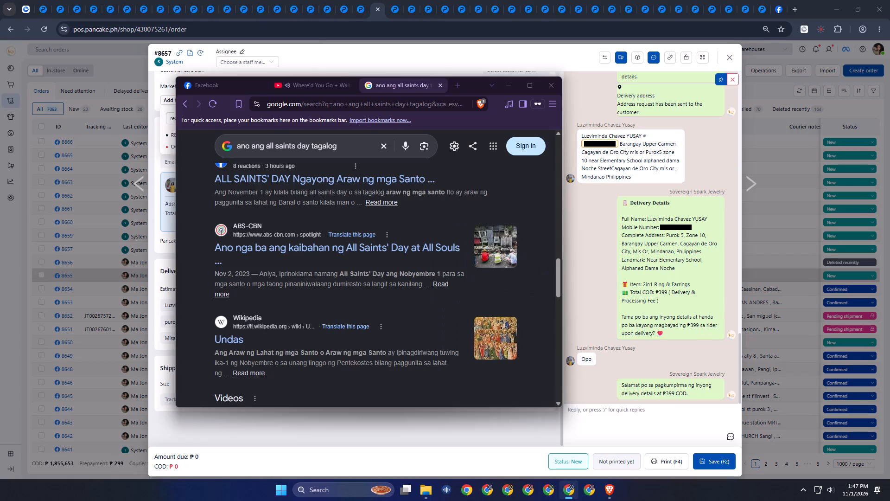
{"action": "left_click", "coordinate": [321, 149]}
{"action": "key", "text": "ctrl+a"}
{"action": "key", "text": "BackSpace"}
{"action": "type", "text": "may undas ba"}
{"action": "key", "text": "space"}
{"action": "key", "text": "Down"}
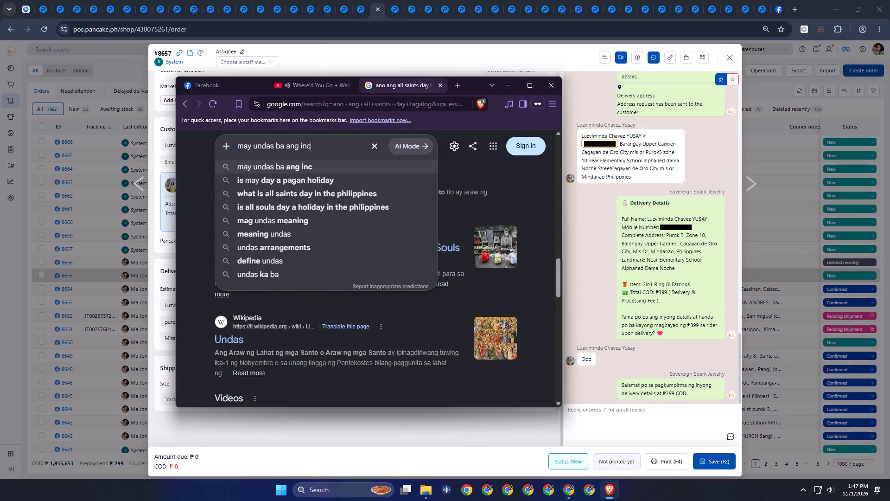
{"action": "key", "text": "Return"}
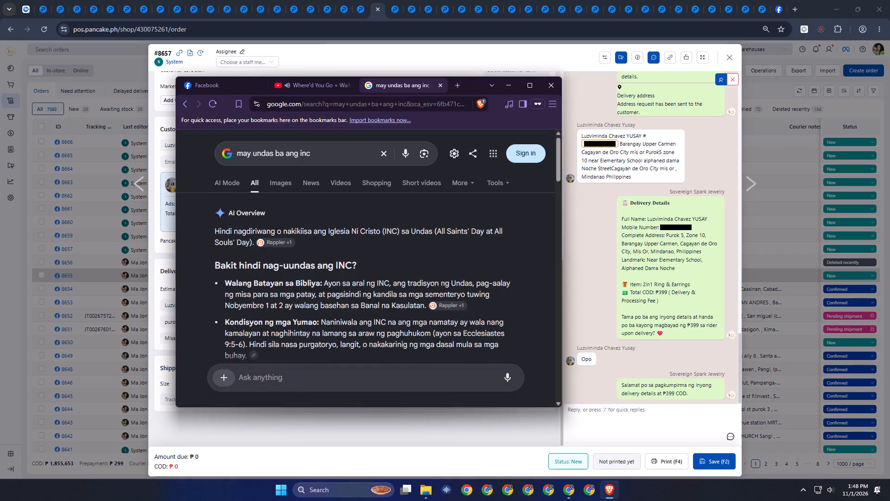
Open the HAHAHAHAHA group chat on Facebook, send the message "junjun 0.50 yahayy" and close the chat.
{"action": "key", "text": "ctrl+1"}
{"action": "left_click", "coordinate": [518, 138]}
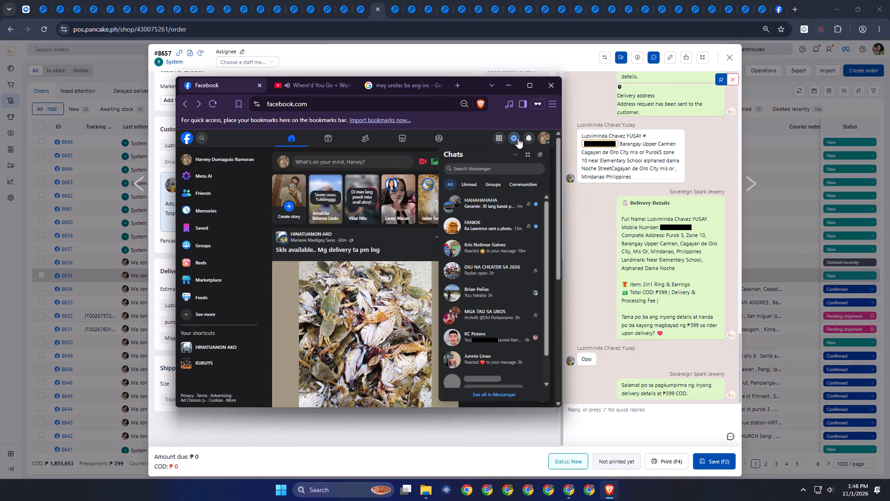
{"action": "left_click", "coordinate": [502, 200]}
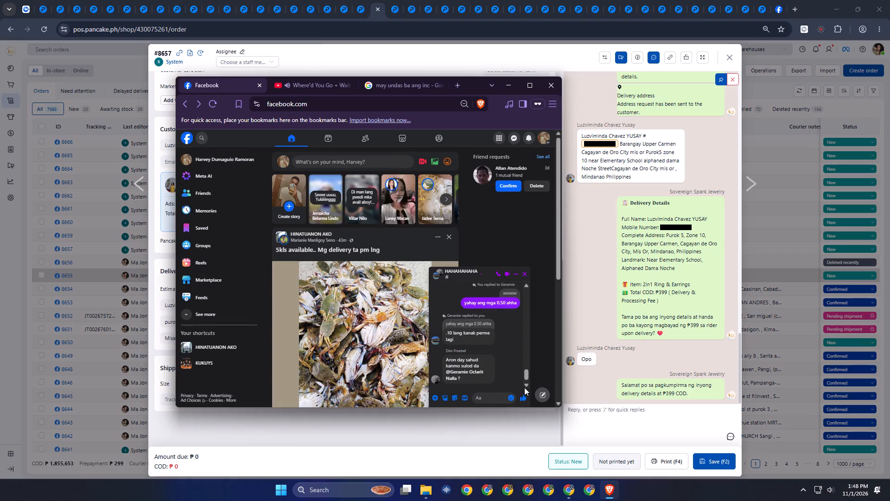
{"action": "scroll", "coordinate": [366, 338], "scroll_direction": "down", "scroll_amount": 3}
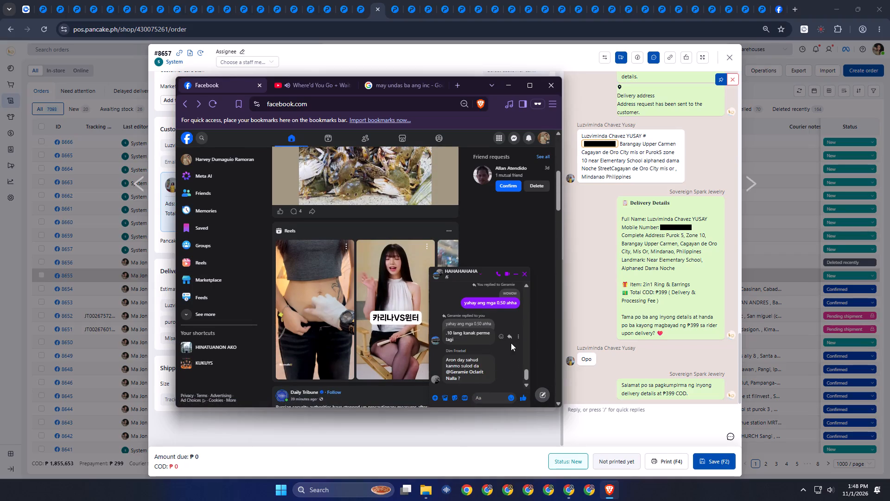
{"action": "left_click", "coordinate": [497, 398]}
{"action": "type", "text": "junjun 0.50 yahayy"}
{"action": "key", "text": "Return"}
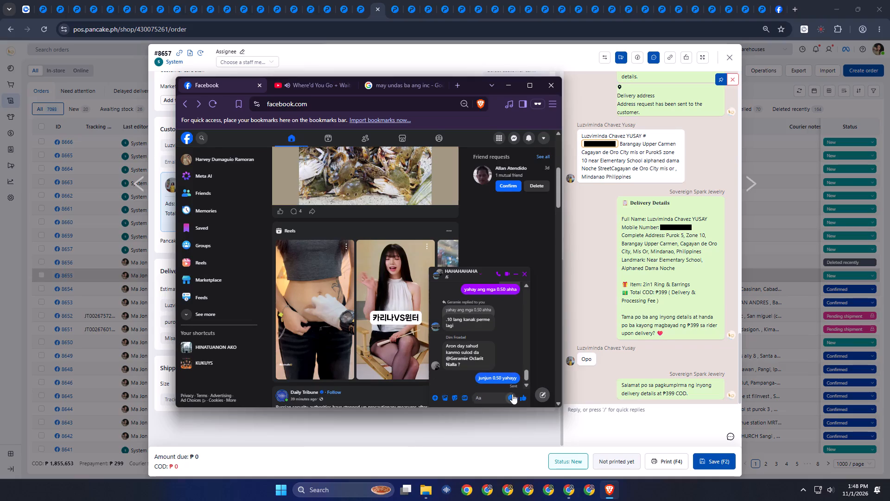
{"action": "left_click", "coordinate": [521, 273]}
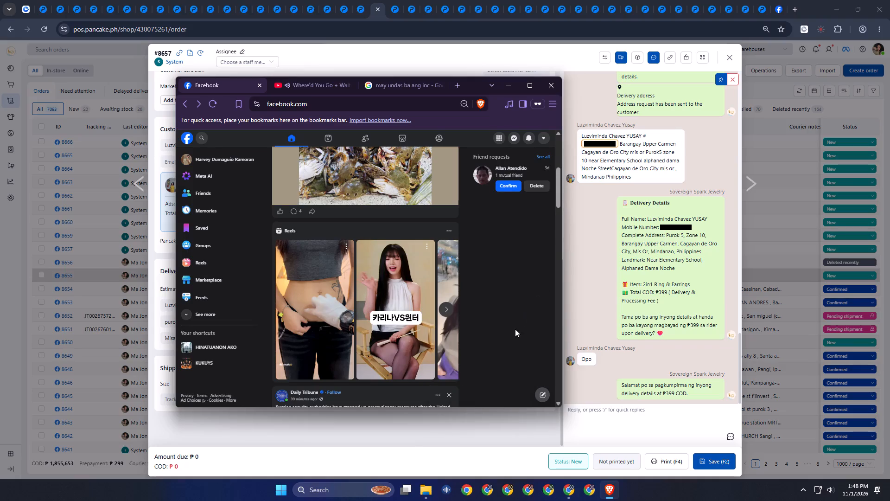
{"action": "scroll", "coordinate": [494, 334], "scroll_direction": "down", "scroll_amount": 3}
Return to order 8657 in Chrome and add the product 2In1 Ring & Earrings | Complete.
{"action": "key", "text": "alt+Tab"}
{"action": "key", "text": "alt+Tab"}
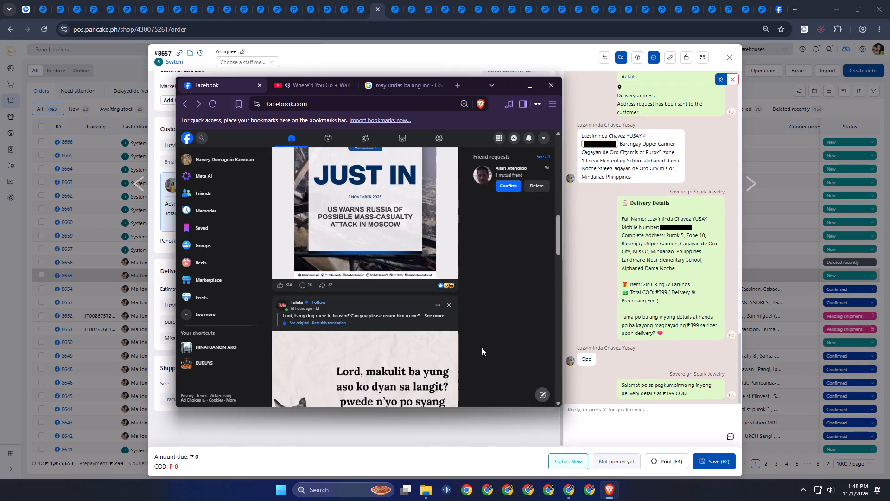
{"action": "key", "text": "alt+Tab"}
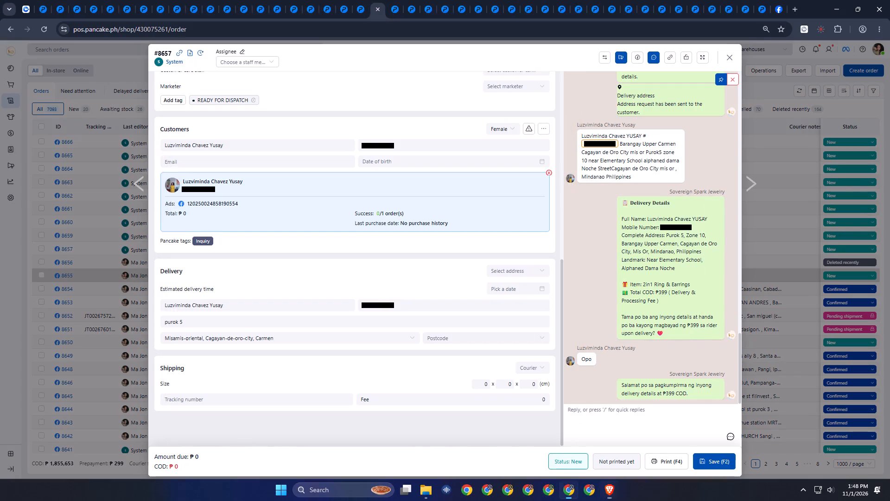
{"action": "left_click", "coordinate": [602, 332]}
{"action": "scroll", "coordinate": [451, 226], "scroll_direction": "up", "scroll_amount": 4}
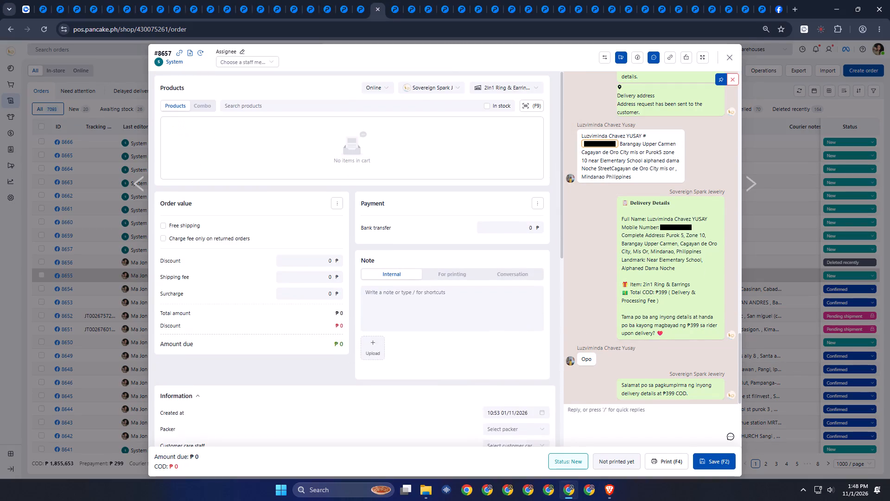
{"action": "left_click", "coordinate": [419, 103]}
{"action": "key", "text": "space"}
{"action": "left_click", "coordinate": [407, 139]}
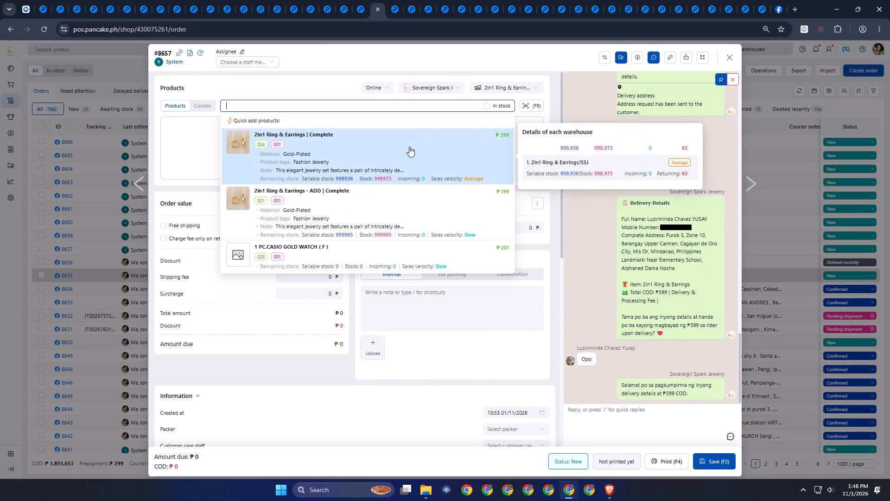
{"action": "left_click", "coordinate": [629, 360]}
{"action": "left_click", "coordinate": [718, 462]}
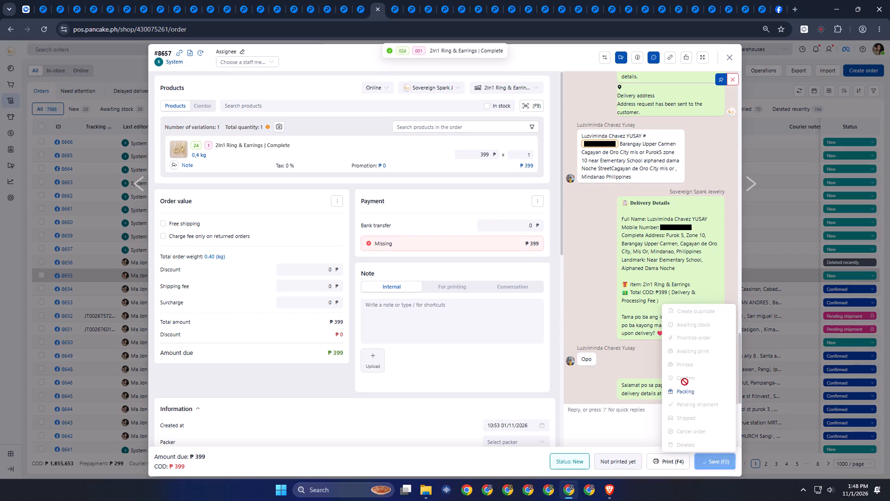
{"action": "left_click", "coordinate": [696, 383]}
{"action": "scroll", "coordinate": [212, 291], "scroll_direction": "up", "scroll_amount": 4}
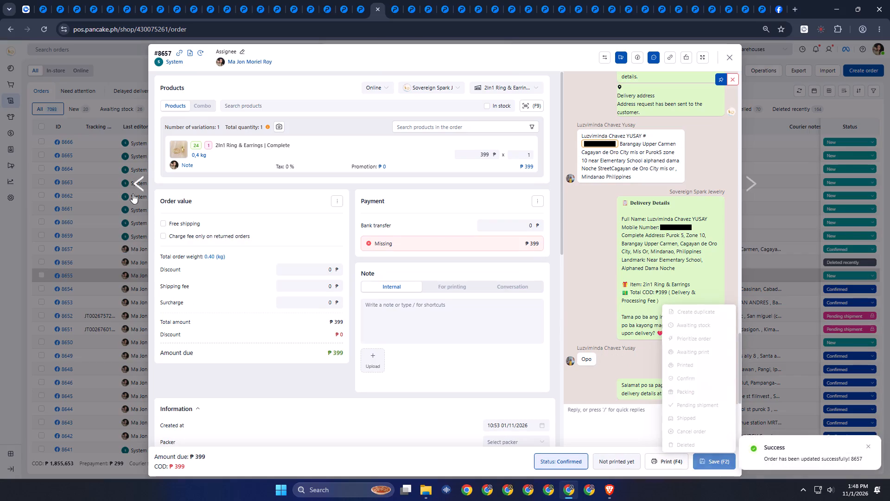
{"action": "left_click", "coordinate": [136, 173]}
{"action": "scroll", "coordinate": [681, 320], "scroll_direction": "up", "scroll_amount": 3}
{"action": "scroll", "coordinate": [371, 350], "scroll_direction": "down", "scroll_amount": 7}
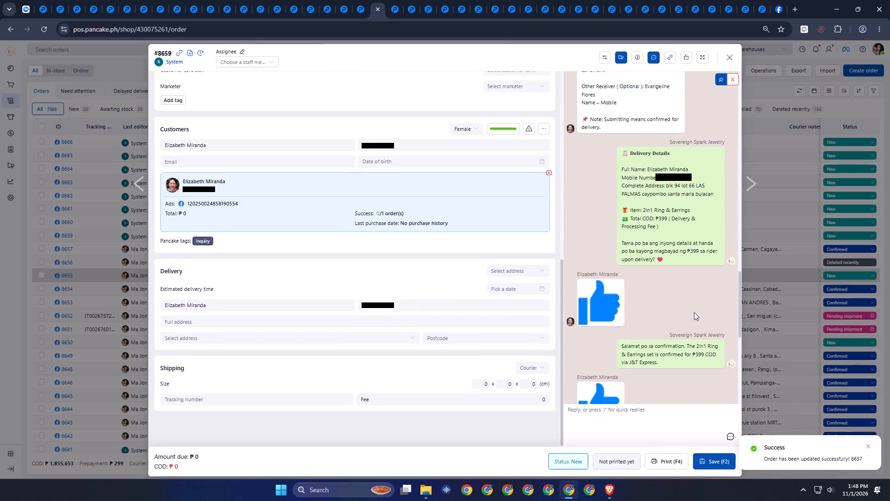
{"action": "scroll", "coordinate": [694, 312], "scroll_direction": "up", "scroll_amount": 1}
{"action": "scroll", "coordinate": [453, 341], "scroll_direction": "down", "scroll_amount": 10}
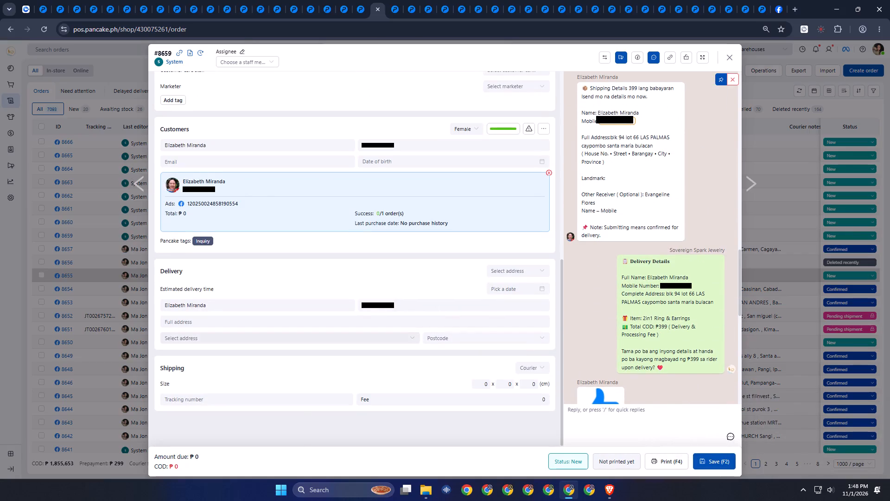
{"action": "left_click", "coordinate": [272, 342]}
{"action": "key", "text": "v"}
{"action": "key", "text": "BackSpace"}
{"action": "key", "text": "BackSpace"}
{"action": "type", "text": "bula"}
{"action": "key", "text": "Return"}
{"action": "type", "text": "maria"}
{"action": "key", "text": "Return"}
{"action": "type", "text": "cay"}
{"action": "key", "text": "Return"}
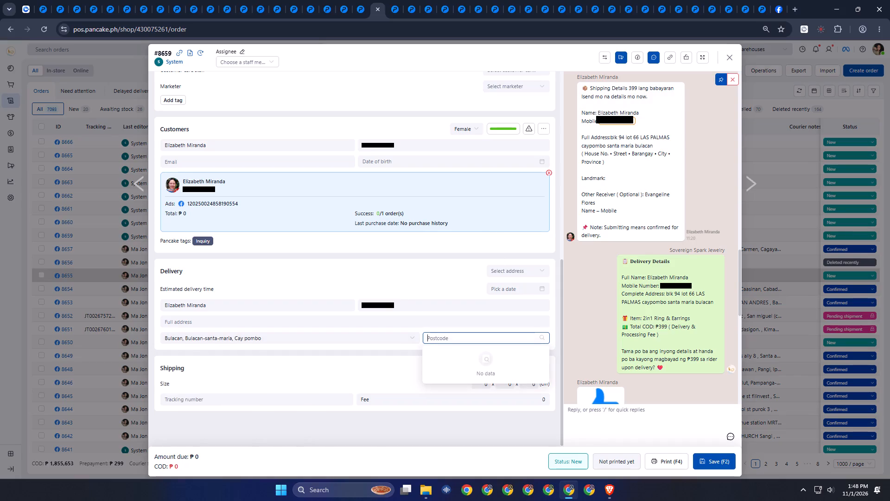
{"action": "left_click_drag", "start_coordinate": [618, 136], "coordinate": [672, 140]}
{"action": "key", "text": "ctrl+c"}
{"action": "key", "text": "ctrl+c"}
{"action": "key", "text": "ctrl+c"}
{"action": "key", "text": "ctrl+c"}
{"action": "left_click", "coordinate": [343, 322]}
{"action": "key", "text": "ctrl+v"}
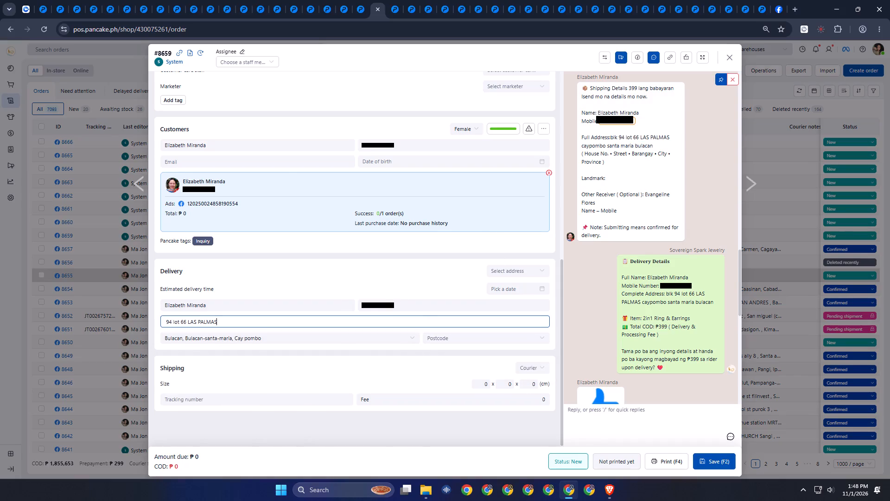
{"action": "key", "text": "ctrl+space"}
Add the READY FOR DISPATCH tag to order 8659.
{"action": "left_click", "coordinate": [176, 103]}
{"action": "left_click", "coordinate": [194, 118]}
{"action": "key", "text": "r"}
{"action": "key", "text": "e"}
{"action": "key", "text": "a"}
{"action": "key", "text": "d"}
{"action": "left_click", "coordinate": [205, 133]}
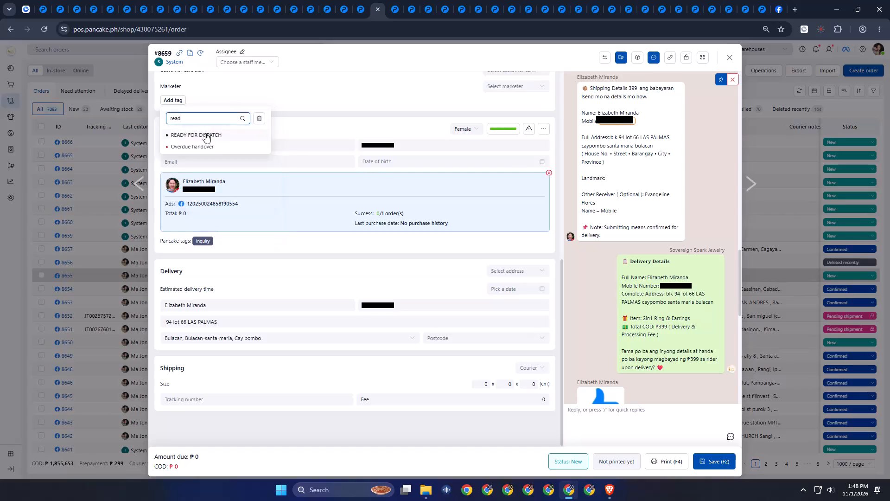
Add the product 2in1 Ring & Earrings | Complete to order 8659 and set the order to Confirmed.
{"action": "scroll", "coordinate": [443, 178], "scroll_direction": "up", "scroll_amount": 6}
{"action": "left_click", "coordinate": [427, 104]}
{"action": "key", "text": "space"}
{"action": "left_click", "coordinate": [411, 157]}
{"action": "left_click_drag", "start_coordinate": [638, 386], "coordinate": [641, 395]}
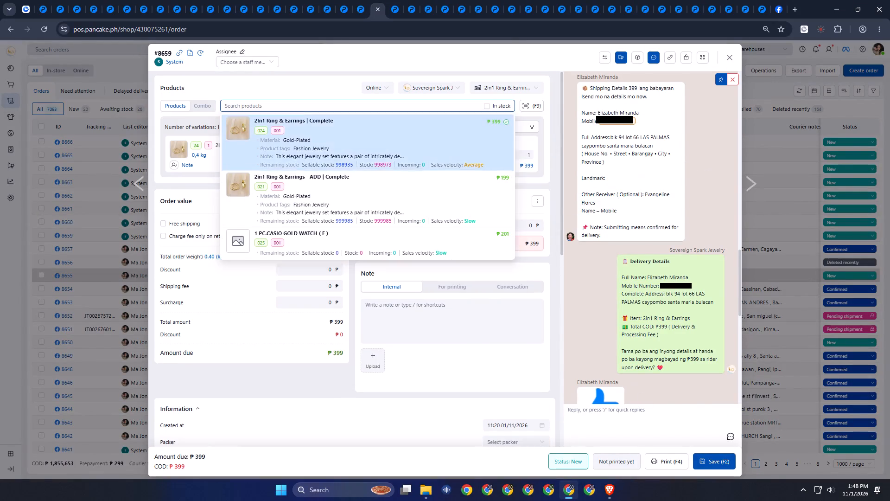
{"action": "left_click", "coordinate": [691, 383]}
{"action": "scroll", "coordinate": [147, 320], "scroll_direction": "up", "scroll_amount": 5}
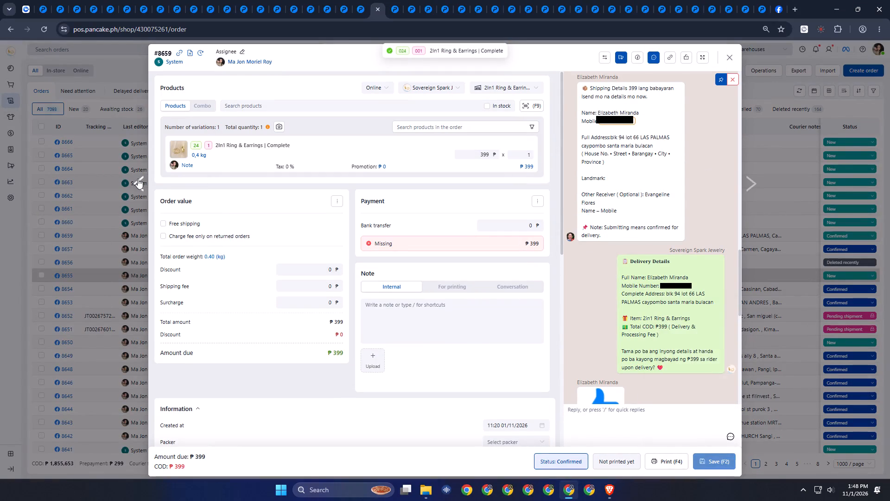
{"action": "left_click", "coordinate": [139, 178]}
{"action": "scroll", "coordinate": [645, 323], "scroll_direction": "up", "scroll_amount": 3}
{"action": "scroll", "coordinate": [263, 327], "scroll_direction": "down", "scroll_amount": 3}
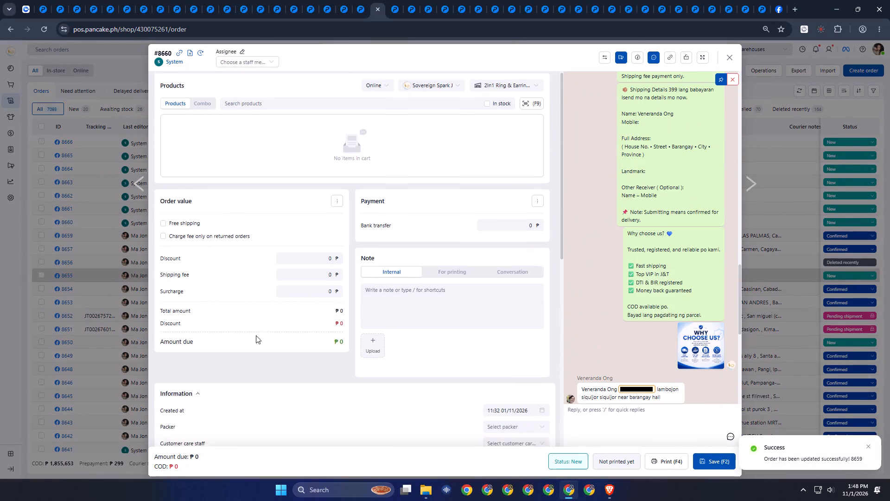
{"action": "scroll", "coordinate": [256, 335], "scroll_direction": "down", "scroll_amount": 6}
{"action": "scroll", "coordinate": [639, 288], "scroll_direction": "down", "scroll_amount": 6}
{"action": "left_click", "coordinate": [227, 335]}
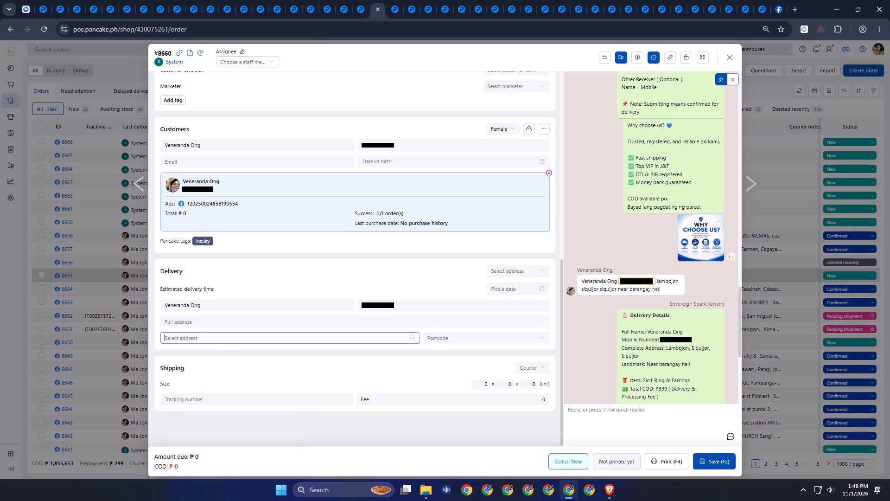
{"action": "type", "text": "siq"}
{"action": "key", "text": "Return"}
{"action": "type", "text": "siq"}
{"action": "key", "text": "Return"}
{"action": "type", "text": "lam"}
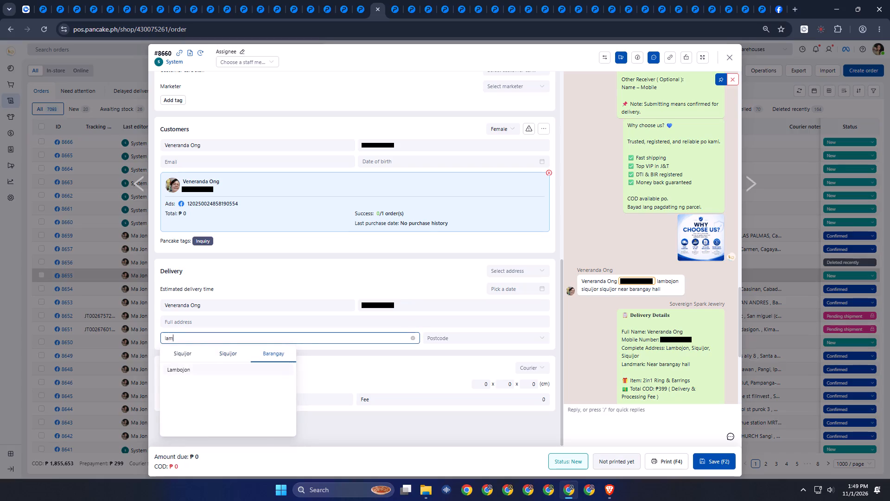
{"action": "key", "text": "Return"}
{"action": "left_click_drag", "start_coordinate": [617, 289], "coordinate": [646, 291]}
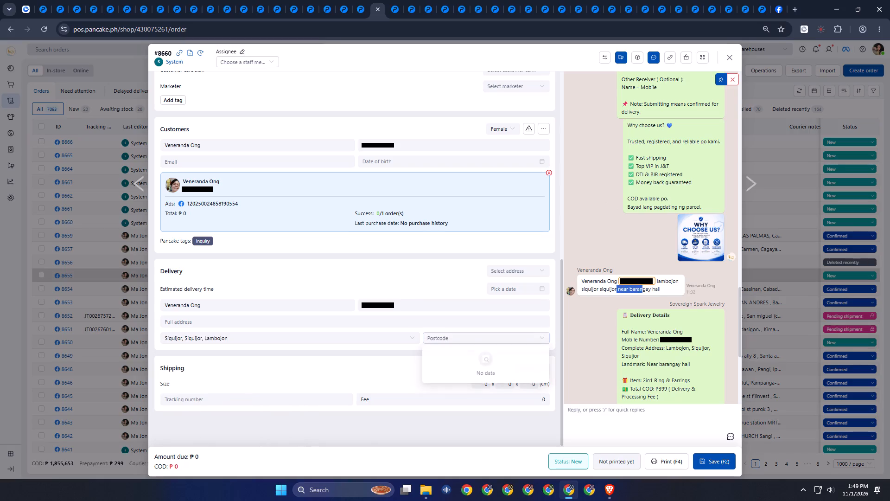
{"action": "left_click_drag", "start_coordinate": [646, 291], "coordinate": [667, 290]}
{"action": "key", "text": "ctrl+c"}
{"action": "key", "text": "ctrl+c"}
{"action": "key", "text": "ctrl+c"}
{"action": "left_click", "coordinate": [473, 322]}
{"action": "key", "text": "ctrl+v"}
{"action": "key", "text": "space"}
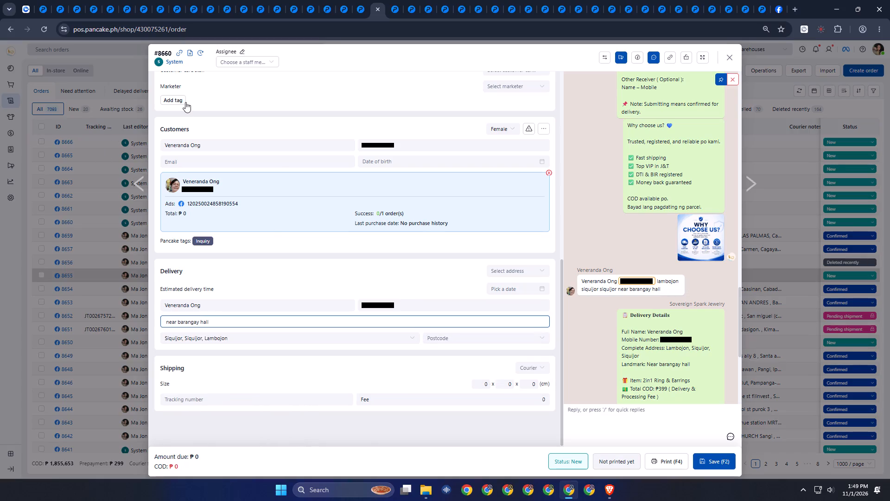
{"action": "left_click", "coordinate": [185, 100]}
{"action": "left_click", "coordinate": [193, 121]}
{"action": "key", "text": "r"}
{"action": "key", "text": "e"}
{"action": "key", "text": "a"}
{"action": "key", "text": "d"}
{"action": "left_click", "coordinate": [193, 129]}
Add 2in1 Ring & Earrings | Complete to order 8660, check the end of the conversation, and set the order to Confirmed.
{"action": "scroll", "coordinate": [369, 173], "scroll_direction": "up", "scroll_amount": 7}
{"action": "left_click", "coordinate": [422, 105]}
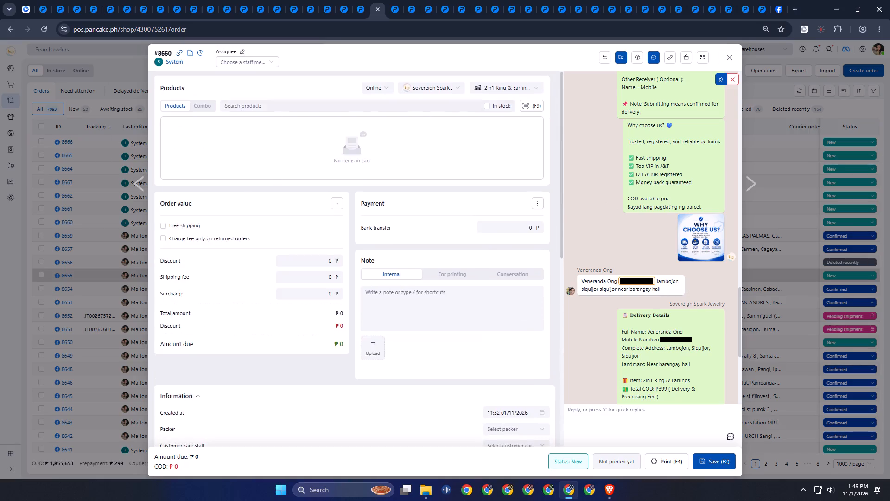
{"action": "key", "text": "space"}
{"action": "left_click", "coordinate": [435, 155]}
{"action": "left_click", "coordinate": [713, 334]}
{"action": "scroll", "coordinate": [666, 348], "scroll_direction": "down", "scroll_amount": 12}
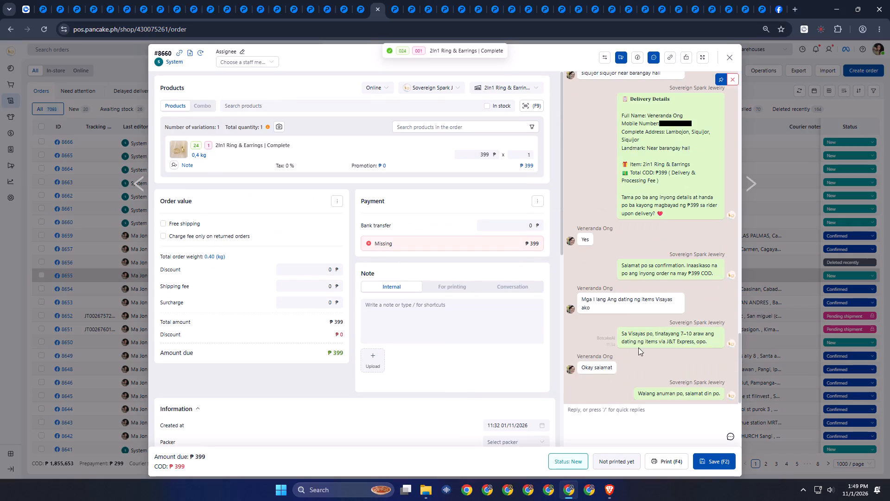
{"action": "left_click", "coordinate": [689, 381]}
{"action": "scroll", "coordinate": [252, 340], "scroll_direction": "down", "scroll_amount": 2}
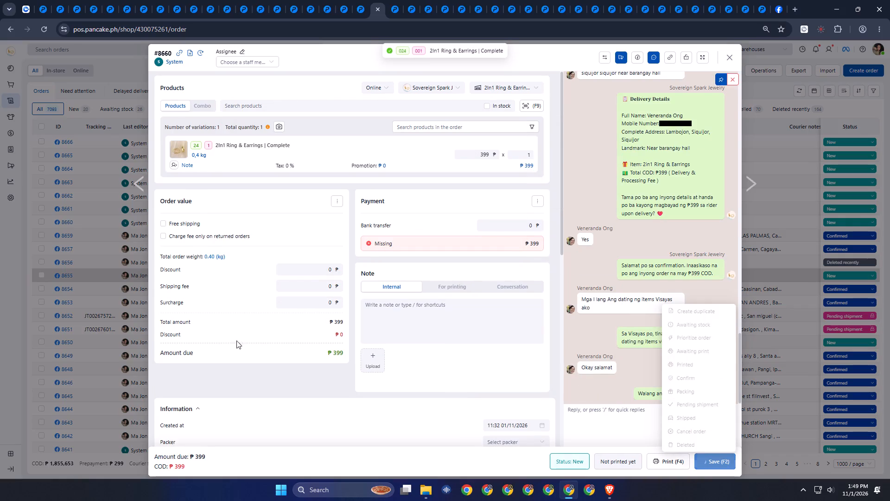
{"action": "scroll", "coordinate": [236, 340], "scroll_direction": "down", "scroll_amount": 3}
{"action": "scroll", "coordinate": [235, 344], "scroll_direction": "up", "scroll_amount": 8}
{"action": "left_click", "coordinate": [140, 165]}
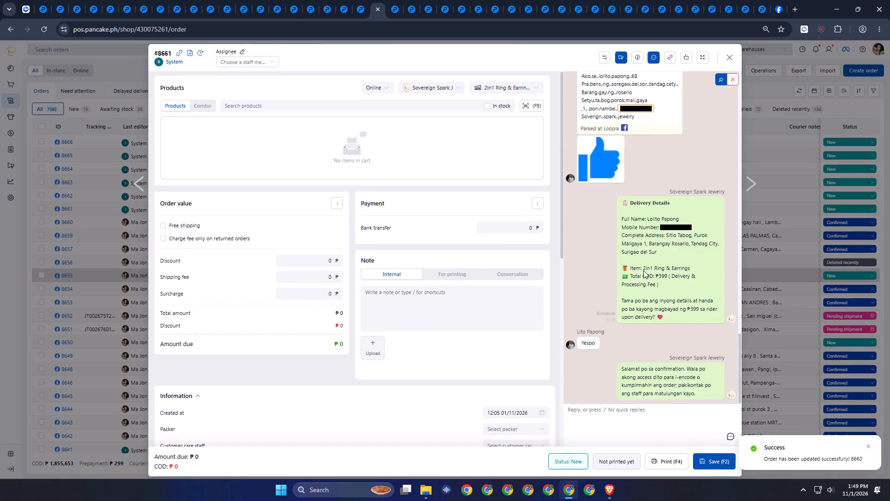
{"action": "scroll", "coordinate": [659, 279], "scroll_direction": "up", "scroll_amount": 2}
{"action": "scroll", "coordinate": [253, 386], "scroll_direction": "down", "scroll_amount": 17}
{"action": "left_click", "coordinate": [219, 340]}
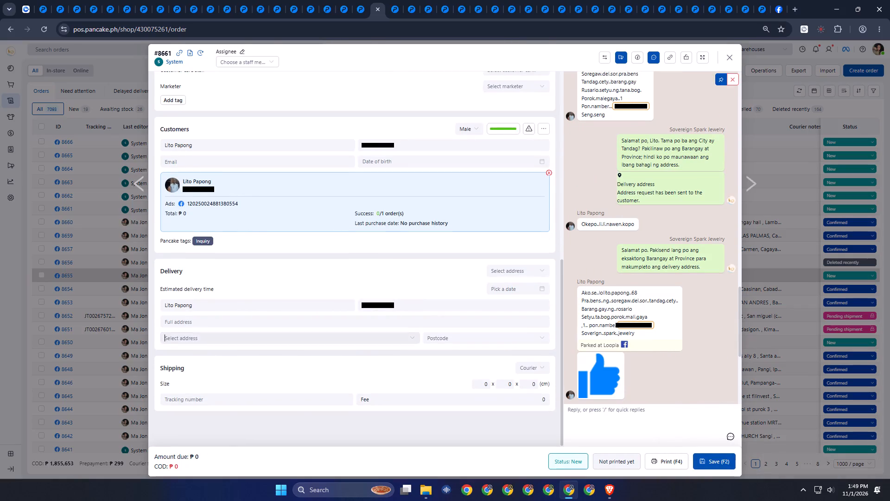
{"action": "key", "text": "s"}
{"action": "key", "text": "BackSpace"}
{"action": "key", "text": "BackSpace"}
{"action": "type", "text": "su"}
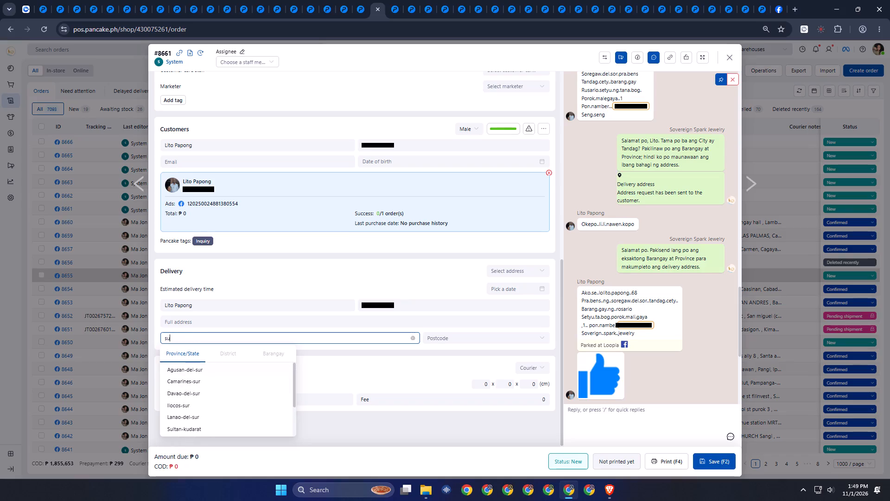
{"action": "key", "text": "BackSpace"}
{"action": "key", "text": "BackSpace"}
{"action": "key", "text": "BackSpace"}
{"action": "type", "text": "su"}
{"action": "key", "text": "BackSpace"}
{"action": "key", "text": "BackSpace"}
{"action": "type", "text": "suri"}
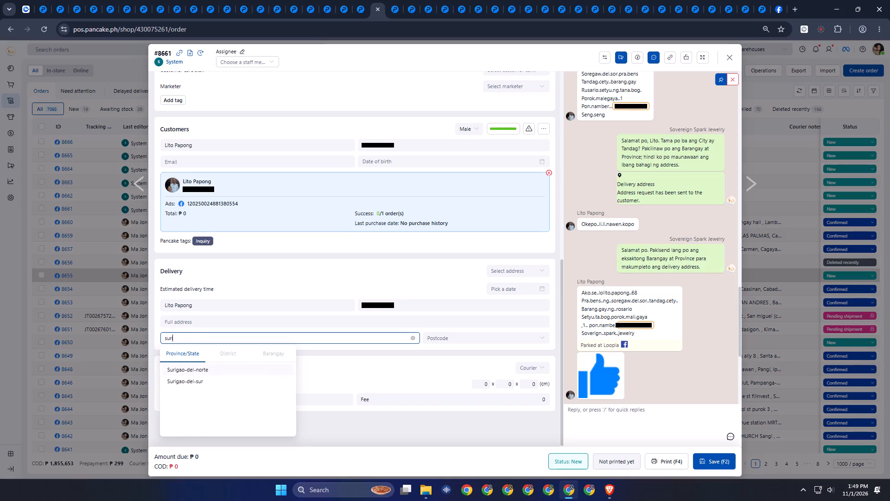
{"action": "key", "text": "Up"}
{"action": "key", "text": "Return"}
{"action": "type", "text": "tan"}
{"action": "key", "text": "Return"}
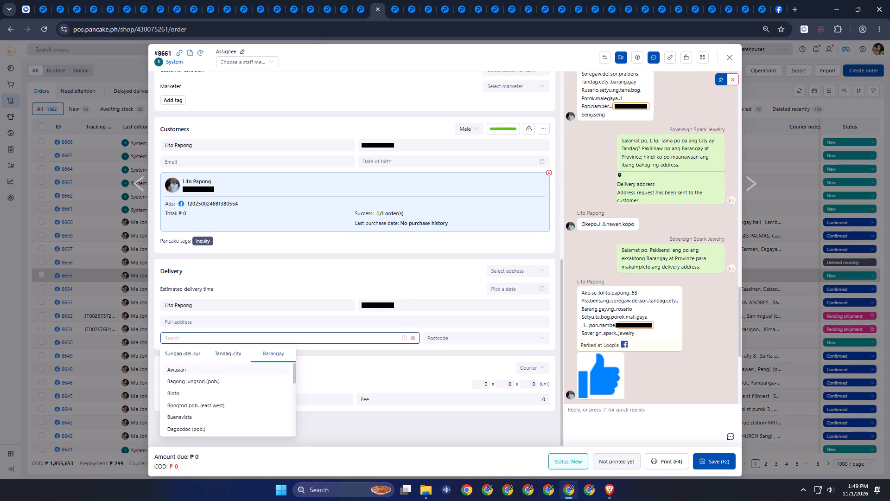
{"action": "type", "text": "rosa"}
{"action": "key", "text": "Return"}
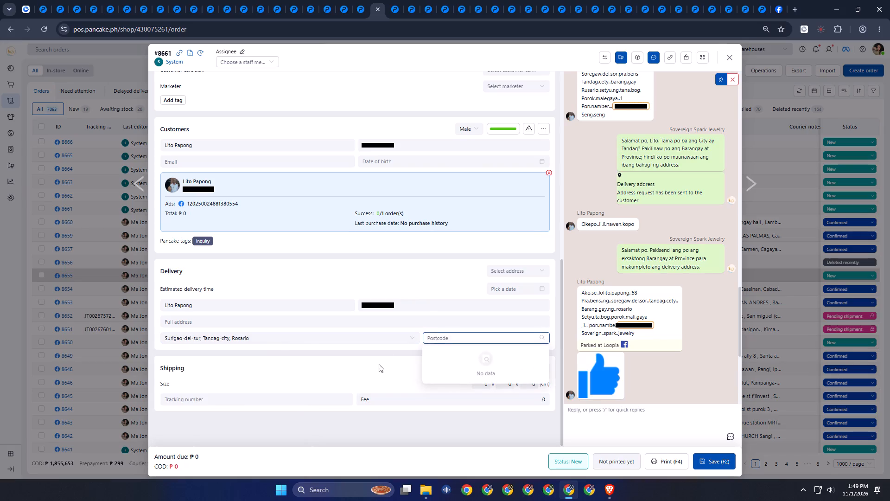
{"action": "left_click", "coordinate": [385, 326]}
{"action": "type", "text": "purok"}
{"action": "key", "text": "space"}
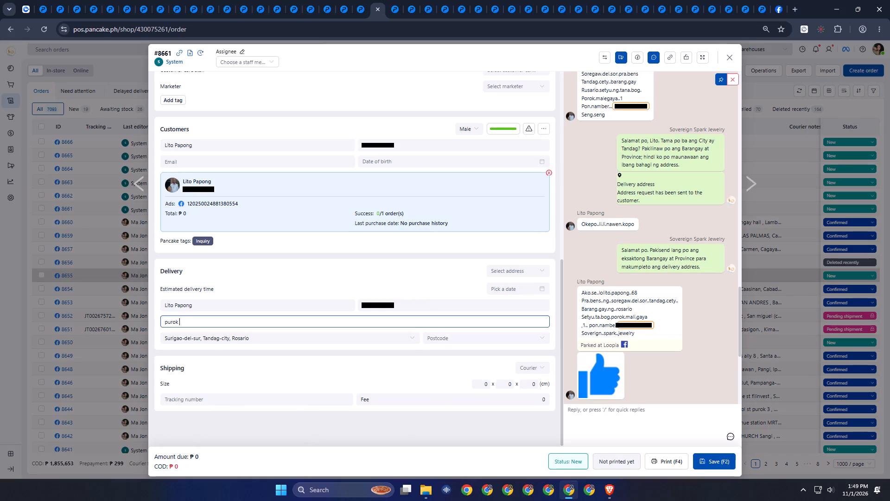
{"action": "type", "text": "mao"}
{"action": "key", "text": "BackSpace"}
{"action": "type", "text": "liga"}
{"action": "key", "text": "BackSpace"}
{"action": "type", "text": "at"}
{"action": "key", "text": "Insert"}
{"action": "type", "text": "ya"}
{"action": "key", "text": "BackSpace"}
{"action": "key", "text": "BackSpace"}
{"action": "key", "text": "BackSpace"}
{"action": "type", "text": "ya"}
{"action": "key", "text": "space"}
{"action": "left_click", "coordinate": [181, 101]}
{"action": "left_click", "coordinate": [211, 119]}
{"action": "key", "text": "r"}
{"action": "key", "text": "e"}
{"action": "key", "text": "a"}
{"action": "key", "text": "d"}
{"action": "left_click", "coordinate": [214, 137]}
{"action": "scroll", "coordinate": [426, 210], "scroll_direction": "up", "scroll_amount": 6}
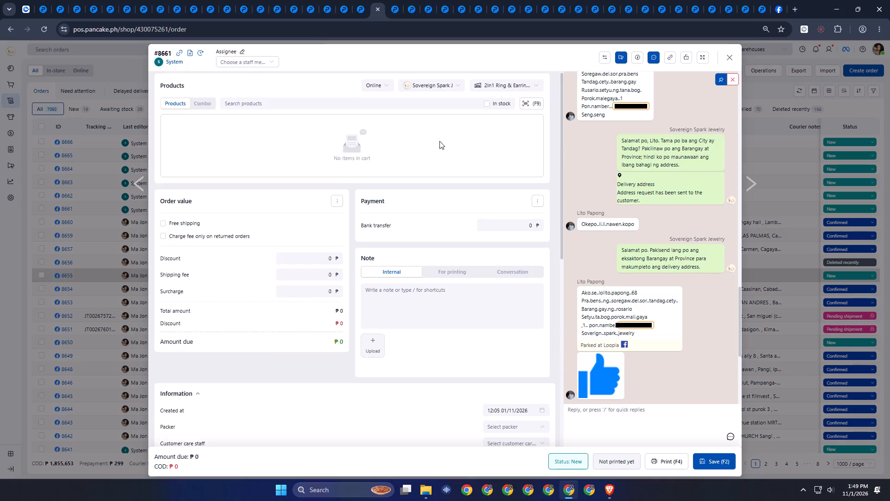
{"action": "left_click", "coordinate": [440, 109]}
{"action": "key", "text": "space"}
{"action": "left_click", "coordinate": [478, 153]}
{"action": "left_click", "coordinate": [640, 334]}
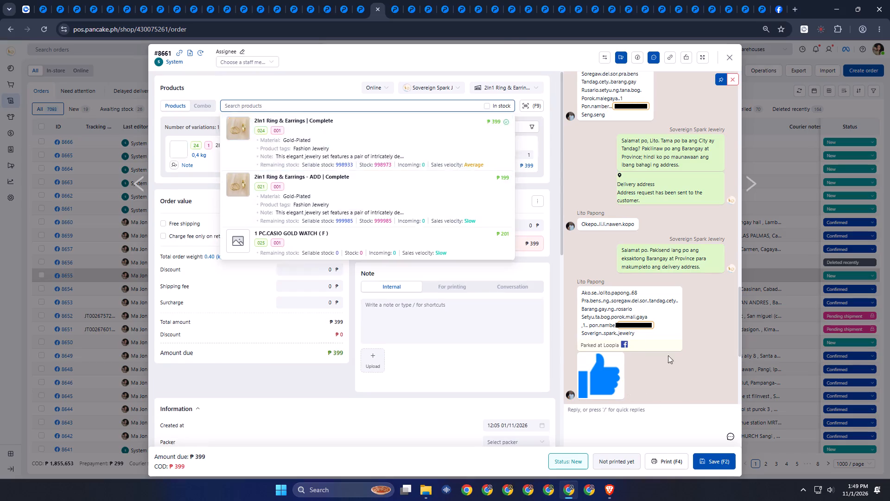
{"action": "left_click", "coordinate": [693, 380]}
Switch to Brave, restart the YouTube video from the beginning, and return to the Facebook page.
{"action": "key", "text": "alt+Tab"}
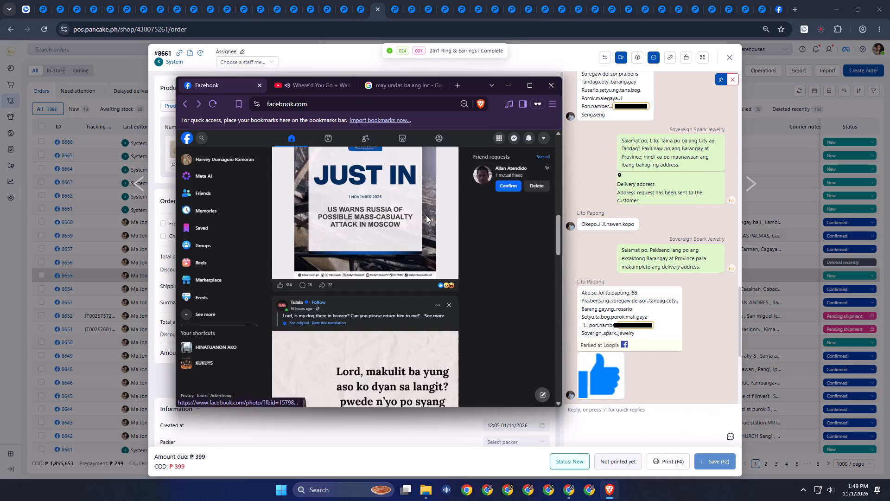
{"action": "key", "text": "ctrl+2"}
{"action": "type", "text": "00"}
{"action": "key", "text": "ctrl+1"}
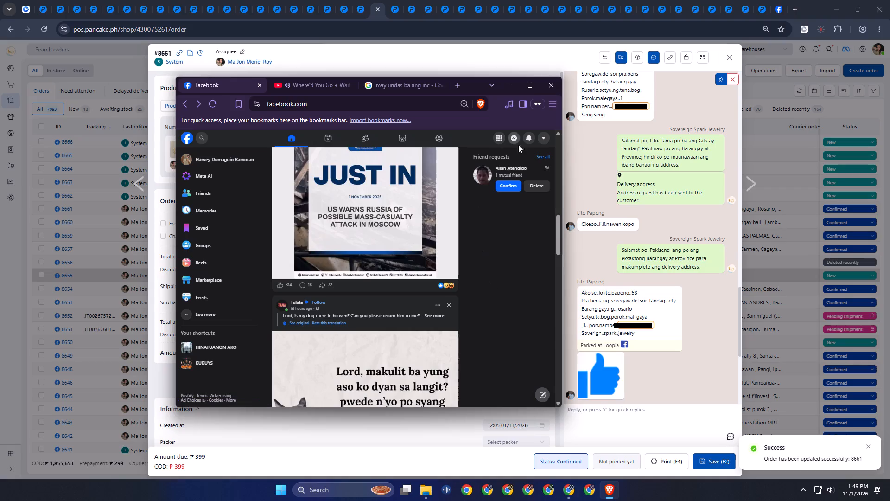
Open the HAHAHAHAHA group chat on Facebook, read its recent messages, close it, and return to order 8661 in Chrome.
{"action": "left_click", "coordinate": [512, 140]}
{"action": "left_click", "coordinate": [496, 198]}
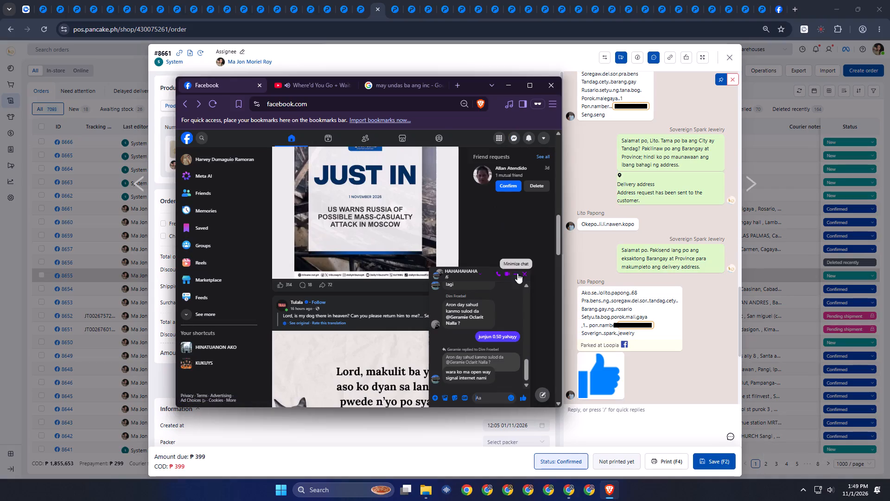
{"action": "scroll", "coordinate": [502, 345], "scroll_direction": "up", "scroll_amount": 1}
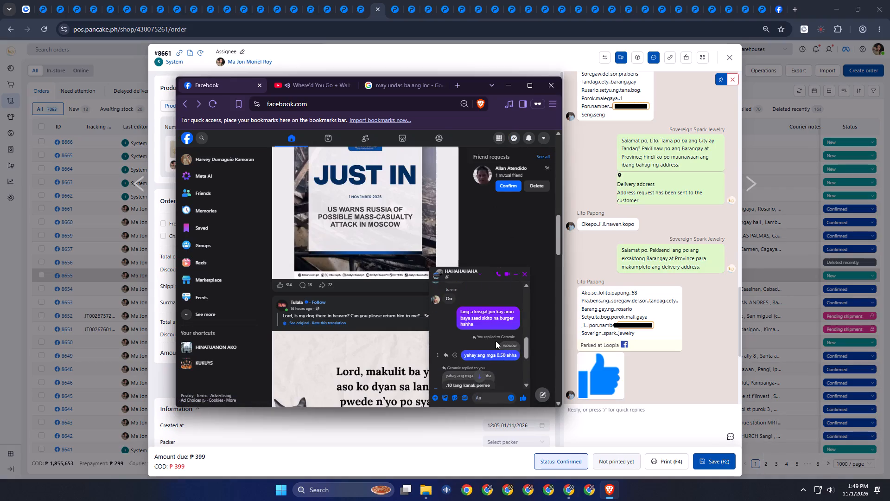
{"action": "scroll", "coordinate": [458, 347], "scroll_direction": "down", "scroll_amount": 2}
{"action": "scroll", "coordinate": [394, 351], "scroll_direction": "down", "scroll_amount": 1}
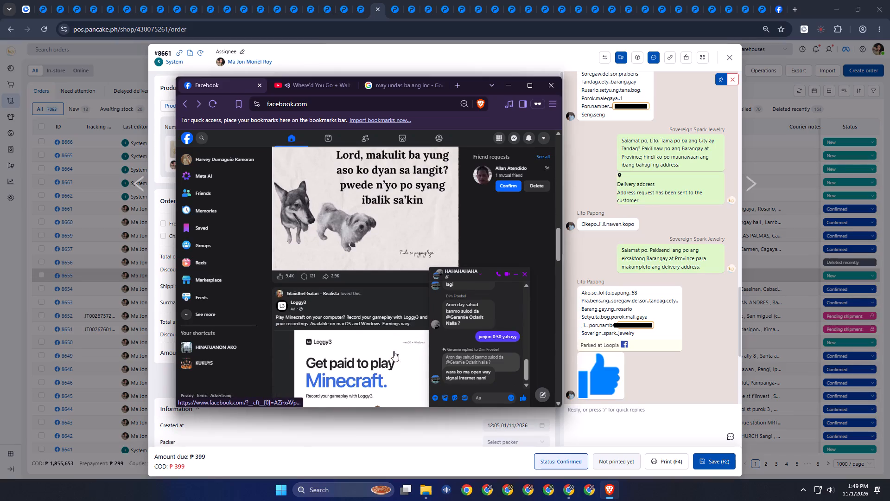
{"action": "scroll", "coordinate": [431, 349], "scroll_direction": "down", "scroll_amount": 2}
{"action": "scroll", "coordinate": [396, 348], "scroll_direction": "up", "scroll_amount": 1}
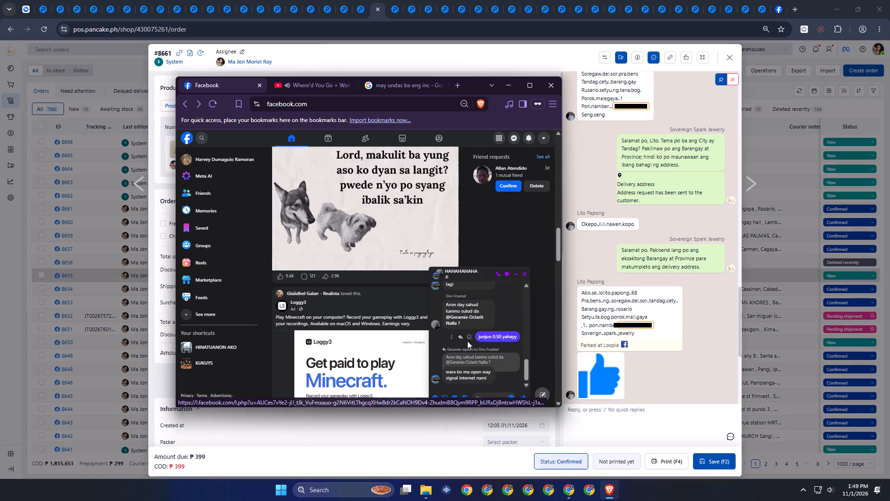
{"action": "scroll", "coordinate": [477, 341], "scroll_direction": "up", "scroll_amount": 2}
{"action": "scroll", "coordinate": [509, 373], "scroll_direction": "down", "scroll_amount": 1}
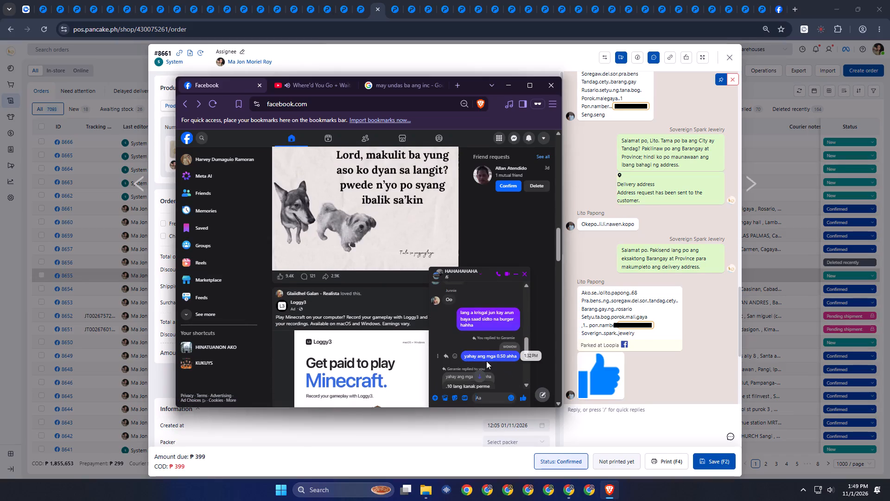
{"action": "scroll", "coordinate": [489, 360], "scroll_direction": "up", "scroll_amount": 3}
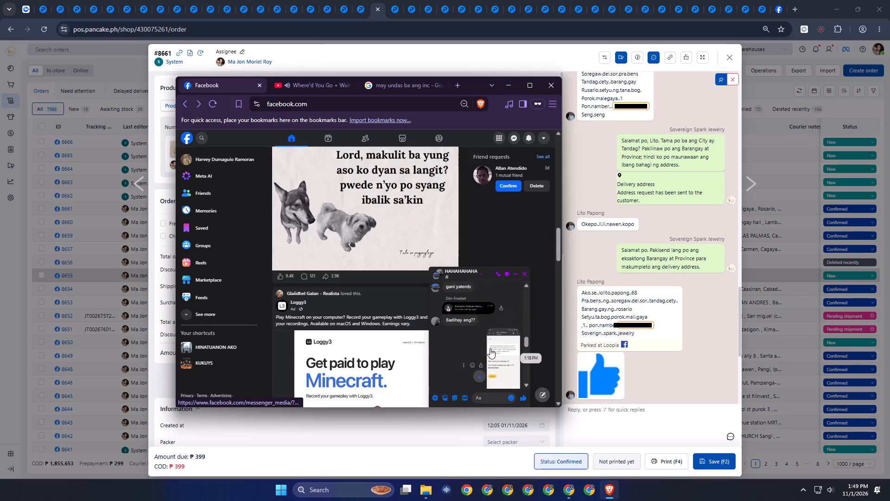
{"action": "scroll", "coordinate": [490, 348], "scroll_direction": "up", "scroll_amount": 1}
{"action": "scroll", "coordinate": [496, 347], "scroll_direction": "down", "scroll_amount": 1}
{"action": "scroll", "coordinate": [497, 347], "scroll_direction": "up", "scroll_amount": 1}
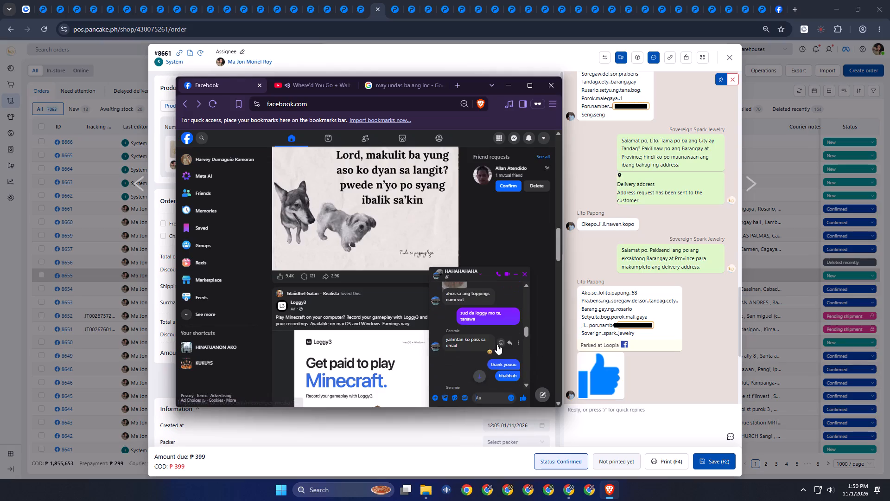
{"action": "scroll", "coordinate": [503, 340], "scroll_direction": "up", "scroll_amount": 1}
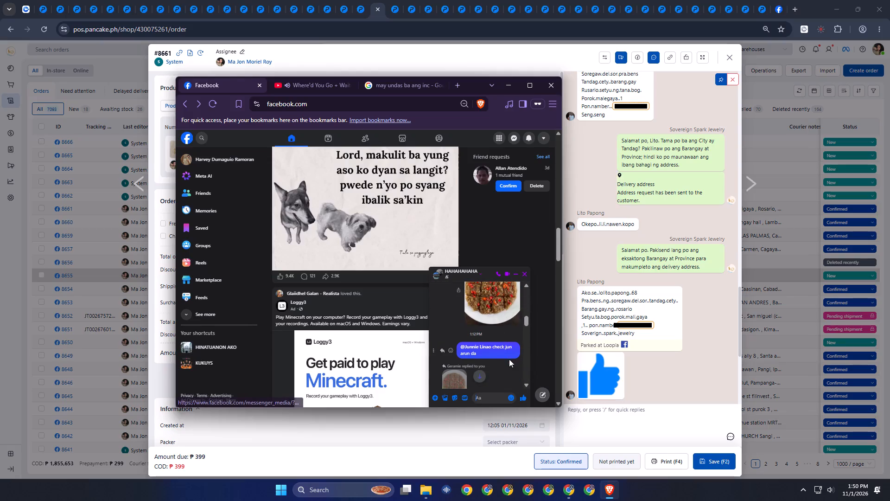
{"action": "scroll", "coordinate": [509, 359], "scroll_direction": "down", "scroll_amount": 4}
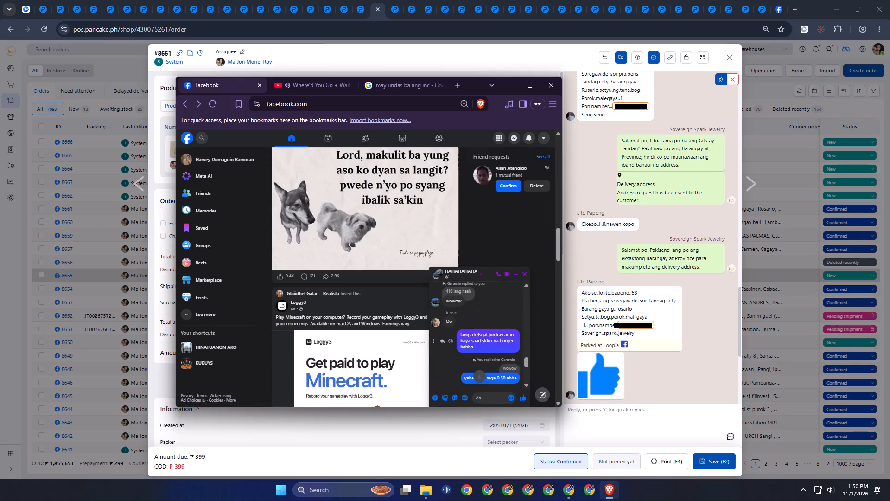
{"action": "scroll", "coordinate": [492, 328], "scroll_direction": "up", "scroll_amount": 1}
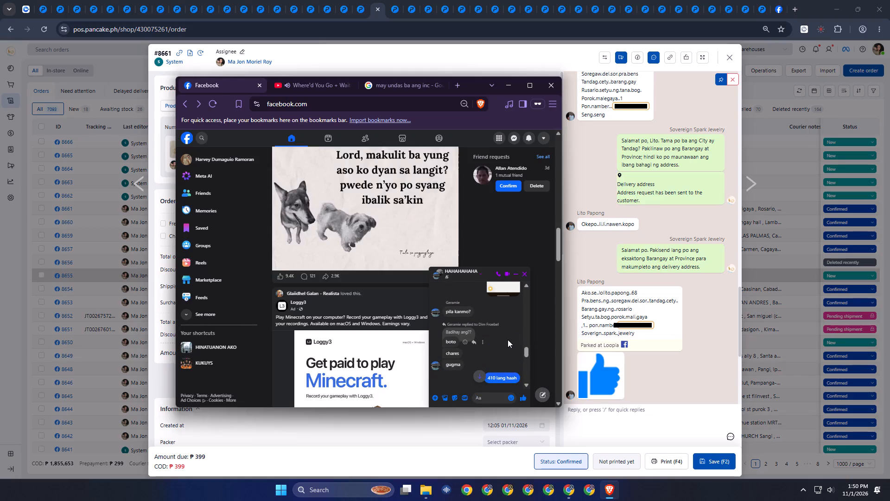
{"action": "scroll", "coordinate": [507, 336], "scroll_direction": "down", "scroll_amount": 1}
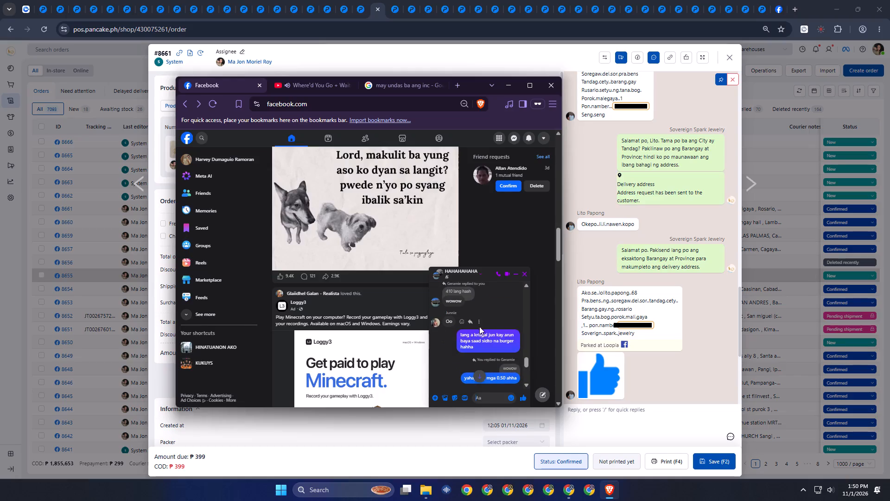
{"action": "scroll", "coordinate": [477, 326], "scroll_direction": "down", "scroll_amount": 1}
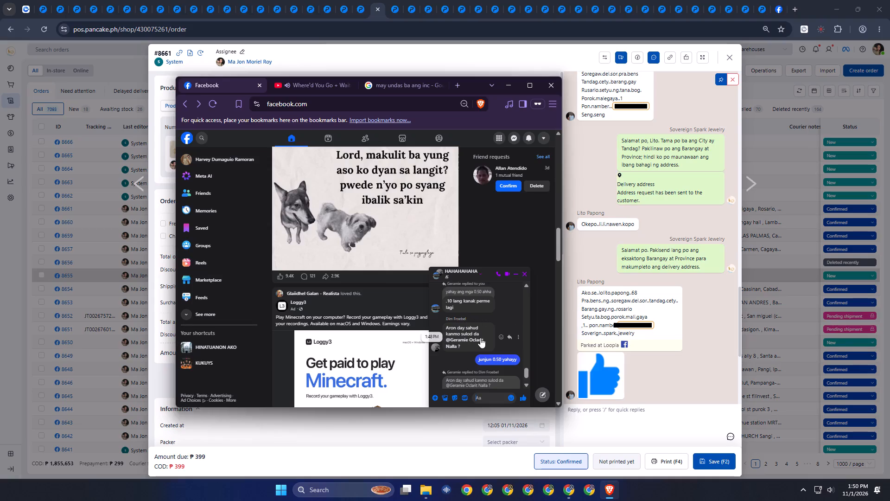
{"action": "scroll", "coordinate": [504, 311], "scroll_direction": "down", "scroll_amount": 1}
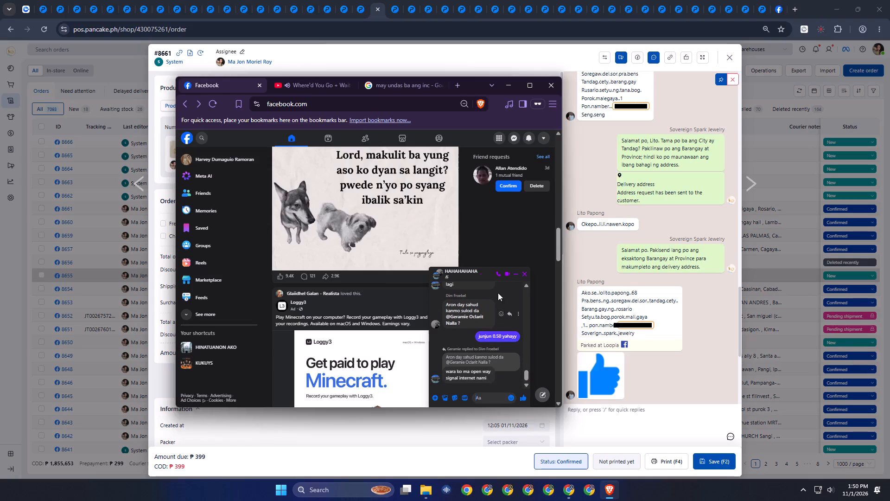
{"action": "left_click", "coordinate": [523, 273]}
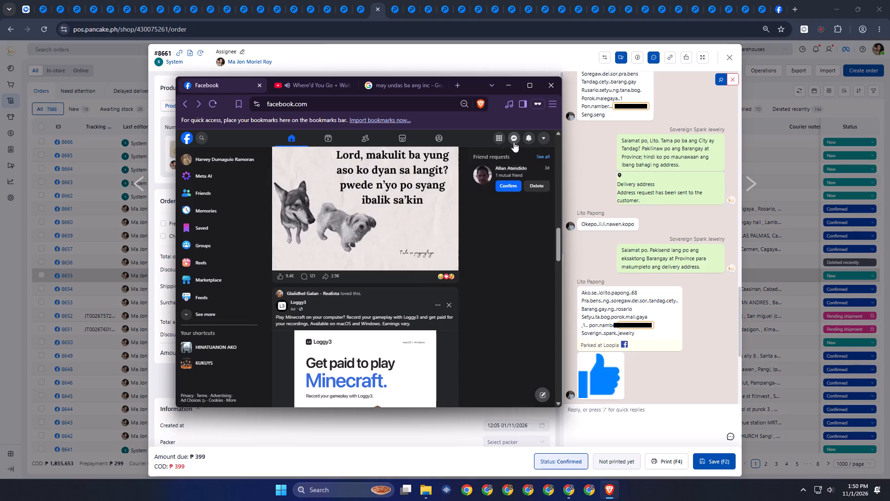
{"action": "left_click", "coordinate": [514, 141]}
{"action": "left_click", "coordinate": [622, 349]}
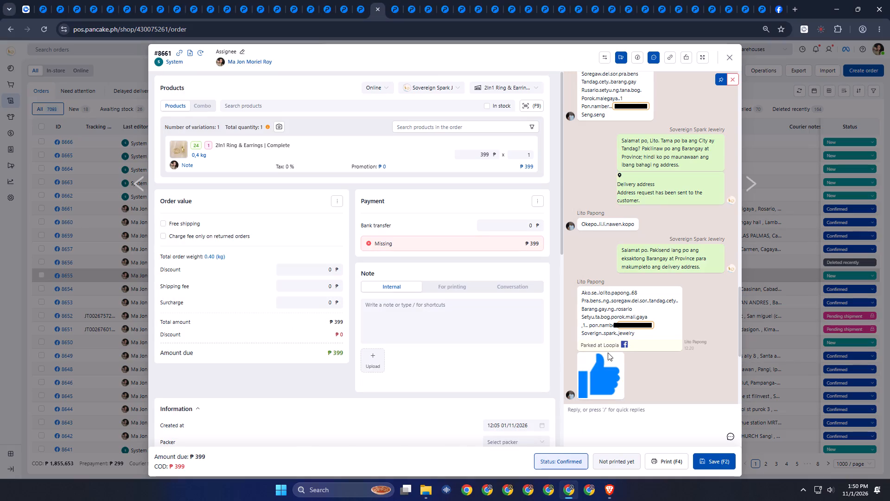
{"action": "scroll", "coordinate": [228, 353], "scroll_direction": "up", "scroll_amount": 7}
{"action": "left_click", "coordinate": [138, 181]}
{"action": "scroll", "coordinate": [252, 334], "scroll_direction": "down", "scroll_amount": 8}
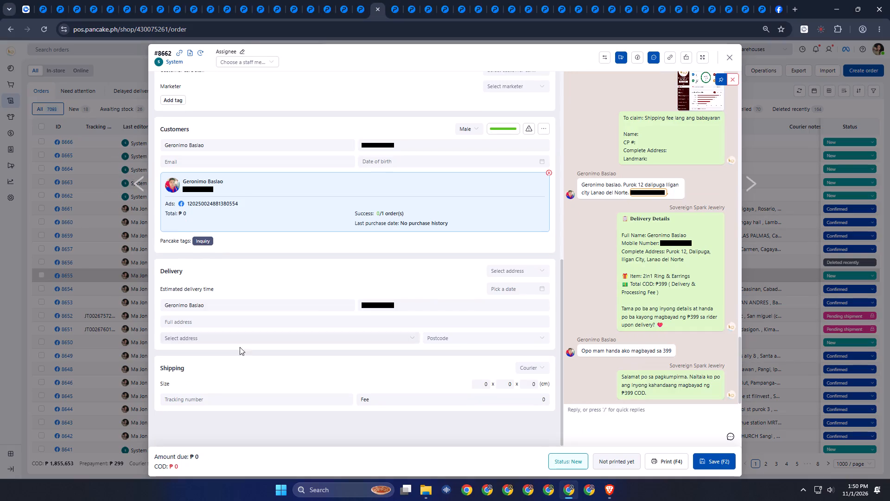
{"action": "left_click", "coordinate": [261, 344]}
{"action": "left_click", "coordinate": [267, 339]}
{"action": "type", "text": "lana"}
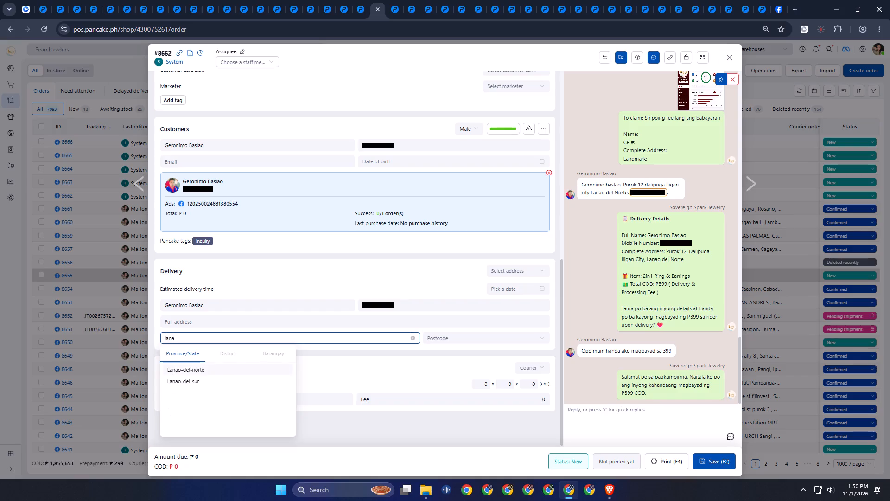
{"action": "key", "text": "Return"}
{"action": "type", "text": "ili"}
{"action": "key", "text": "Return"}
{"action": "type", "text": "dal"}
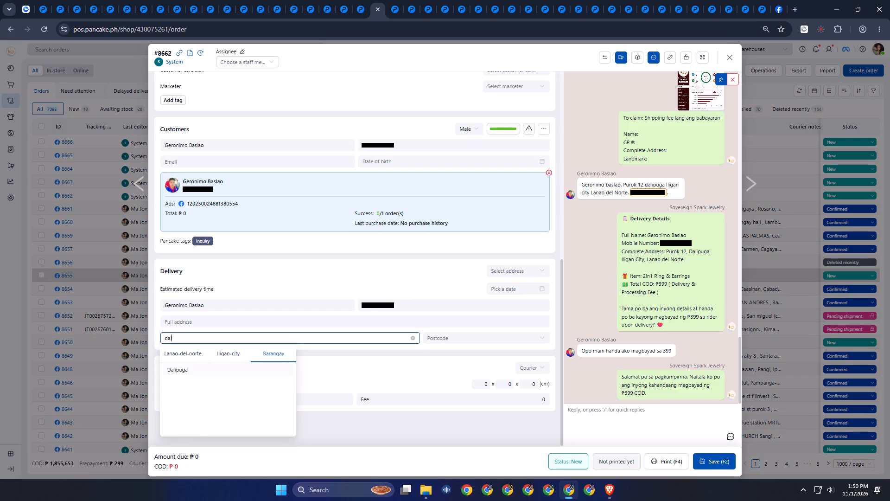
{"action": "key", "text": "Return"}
Enter the customer's purok from the conversation as the full address in order 8662's delivery details.
{"action": "left_click", "coordinate": [262, 322]}
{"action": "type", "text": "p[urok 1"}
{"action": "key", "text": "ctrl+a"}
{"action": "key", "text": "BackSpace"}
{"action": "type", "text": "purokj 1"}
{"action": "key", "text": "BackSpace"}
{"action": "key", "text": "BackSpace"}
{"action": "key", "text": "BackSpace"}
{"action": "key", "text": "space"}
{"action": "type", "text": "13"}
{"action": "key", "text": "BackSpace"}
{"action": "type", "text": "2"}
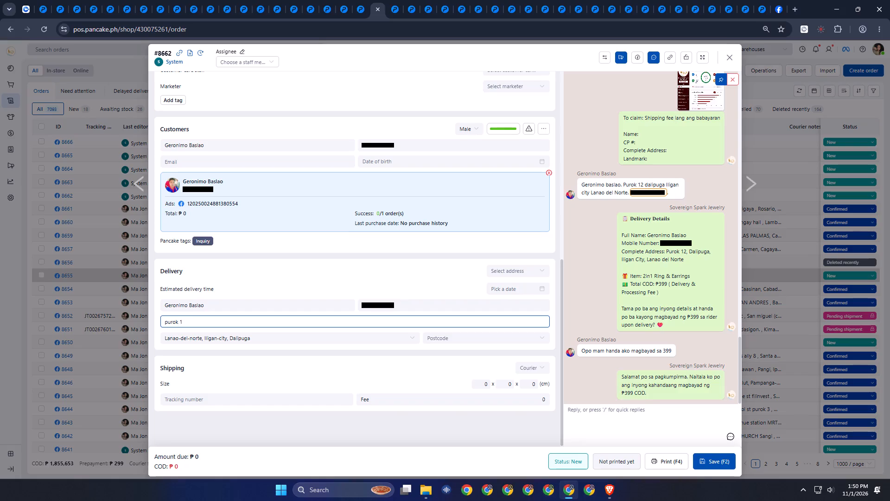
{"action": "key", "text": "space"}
{"action": "left_click", "coordinate": [173, 101]}
{"action": "left_click", "coordinate": [186, 118]}
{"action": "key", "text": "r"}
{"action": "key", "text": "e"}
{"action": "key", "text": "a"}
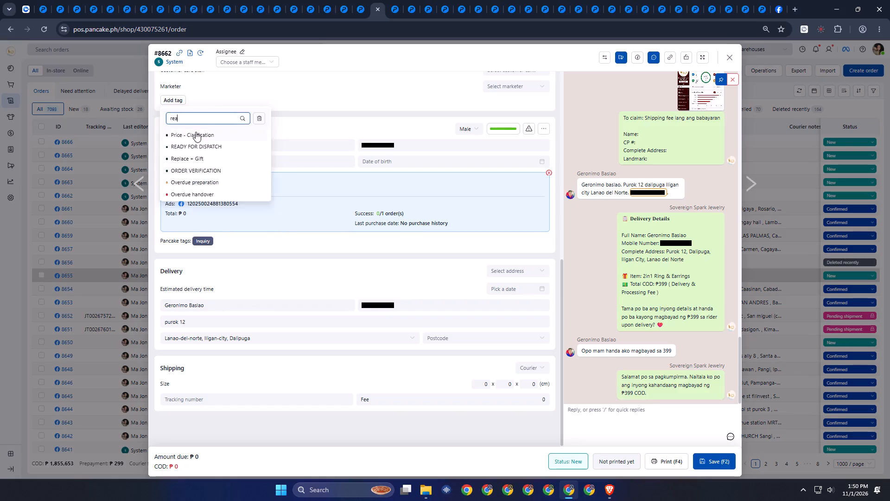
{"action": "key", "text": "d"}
{"action": "left_click", "coordinate": [196, 132]}
{"action": "left_click", "coordinate": [389, 115]}
Add the product 2in1 Ring & Earrings | Complete to order 8662 and set the order to Confirmed.
{"action": "scroll", "coordinate": [420, 148], "scroll_direction": "up", "scroll_amount": 7}
{"action": "left_click", "coordinate": [424, 102]}
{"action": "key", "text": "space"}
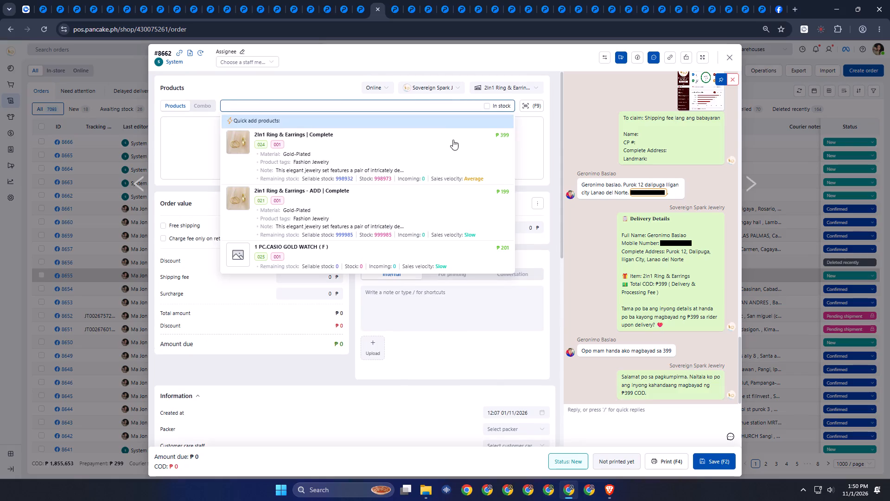
{"action": "left_click", "coordinate": [457, 150]}
{"action": "left_click", "coordinate": [626, 334]}
{"action": "left_click", "coordinate": [700, 375]}
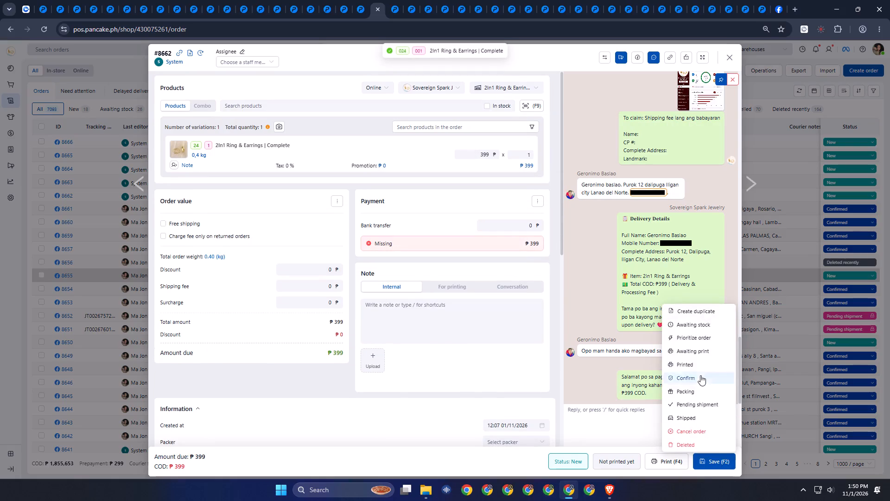
{"action": "scroll", "coordinate": [169, 237], "scroll_direction": "up", "scroll_amount": 4}
{"action": "scroll", "coordinate": [121, 189], "scroll_direction": "down", "scroll_amount": 2}
{"action": "scroll", "coordinate": [121, 186], "scroll_direction": "up", "scroll_amount": 2}
Move on to order 8663 and set the delivery area to Pampanga with the municipality and barangay given in the conversation.
{"action": "left_click", "coordinate": [139, 180]}
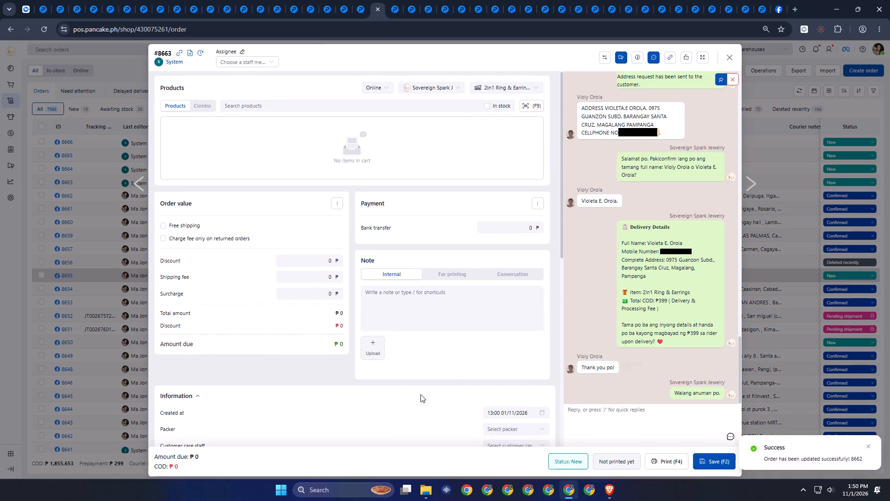
{"action": "scroll", "coordinate": [350, 398], "scroll_direction": "down", "scroll_amount": 12}
{"action": "left_click", "coordinate": [243, 341]}
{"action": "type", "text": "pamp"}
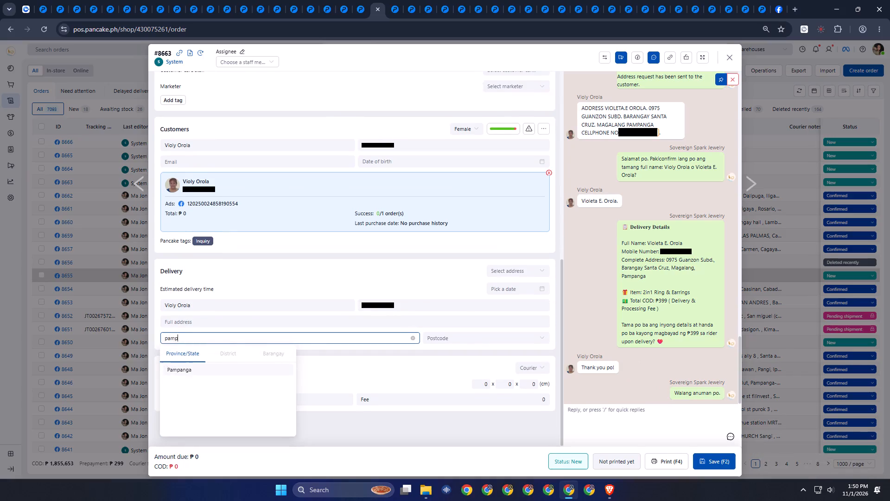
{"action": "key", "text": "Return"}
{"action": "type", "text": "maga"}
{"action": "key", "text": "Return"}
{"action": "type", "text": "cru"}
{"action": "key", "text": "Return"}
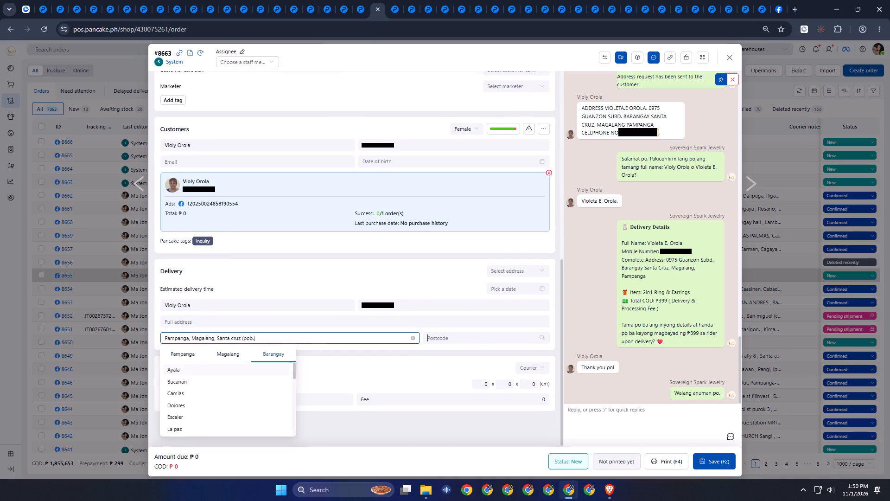
{"action": "left_click_drag", "start_coordinate": [648, 108], "coordinate": [617, 117]}
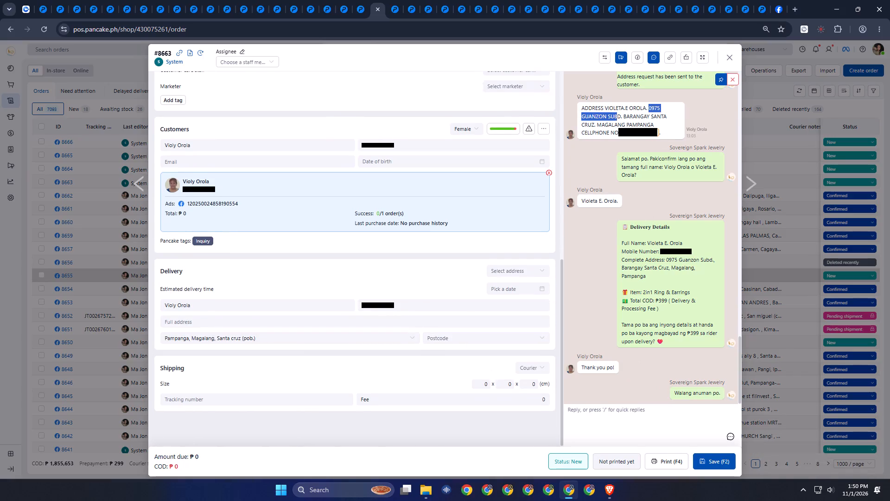
{"action": "left_click_drag", "start_coordinate": [617, 117], "coordinate": [625, 117]}
{"action": "key", "text": "ctrl+c"}
{"action": "key", "text": "ctrl+c"}
{"action": "key", "text": "ctrl+c"}
{"action": "key", "text": "ctrl+c"}
{"action": "left_click", "coordinate": [366, 322]}
{"action": "key", "text": "ctrl+v"}
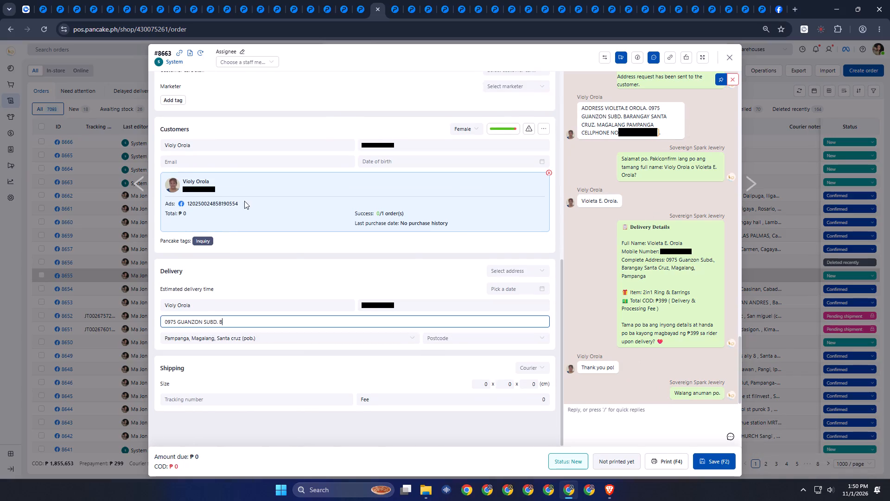
{"action": "key", "text": "BackSpace"}
Add the READY FOR DISPATCH tag to order 8663.
{"action": "left_click", "coordinate": [176, 100]}
{"action": "left_click", "coordinate": [198, 118]}
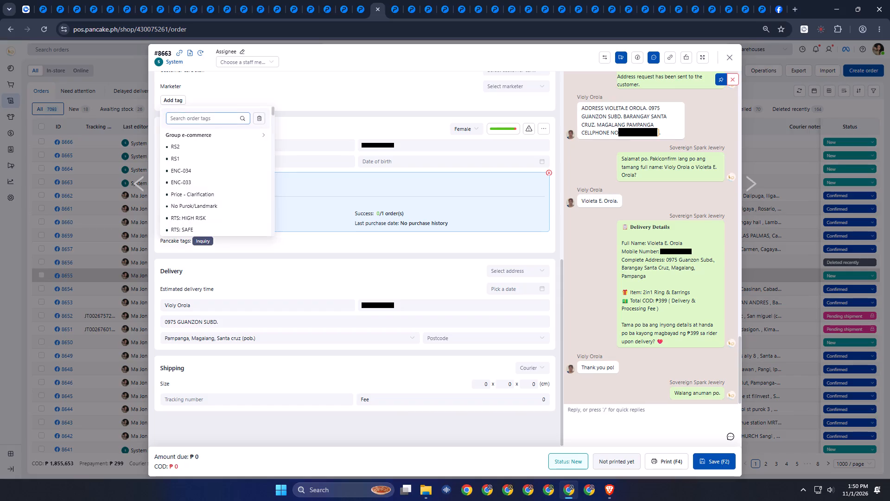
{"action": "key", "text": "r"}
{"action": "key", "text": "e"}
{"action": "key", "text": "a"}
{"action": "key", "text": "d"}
{"action": "left_click", "coordinate": [209, 136]}
{"action": "scroll", "coordinate": [423, 180], "scroll_direction": "up", "scroll_amount": 5}
{"action": "left_click", "coordinate": [408, 104]}
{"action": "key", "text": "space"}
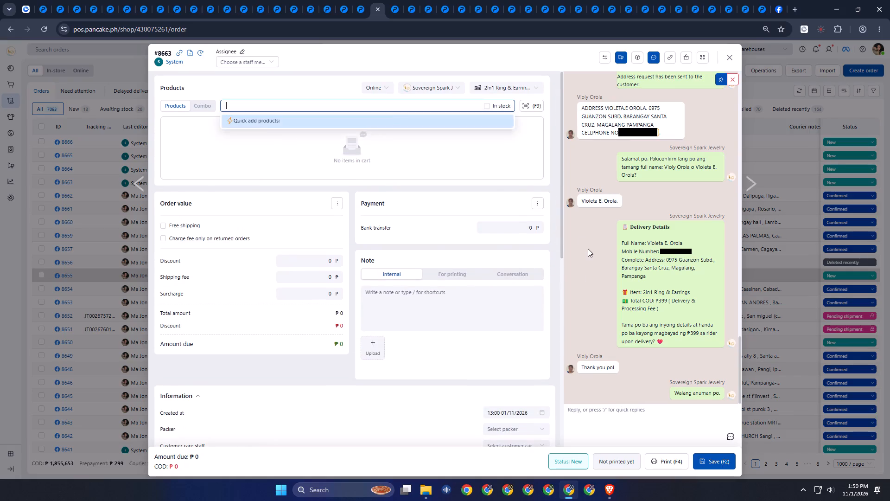
{"action": "left_click", "coordinate": [481, 161]}
{"action": "left_click", "coordinate": [637, 293]}
{"action": "scroll", "coordinate": [371, 325], "scroll_direction": "down", "scroll_amount": 4}
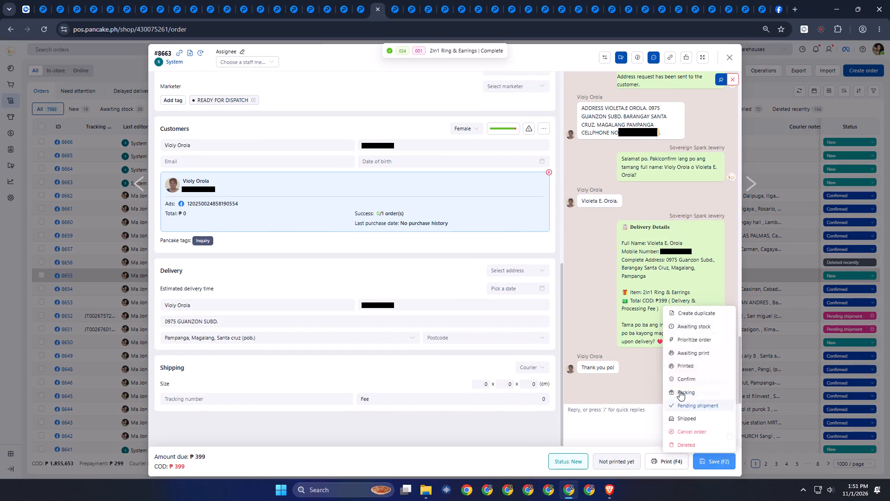
{"action": "left_click", "coordinate": [680, 377]}
{"action": "scroll", "coordinate": [163, 225], "scroll_direction": "up", "scroll_amount": 4}
{"action": "left_click", "coordinate": [141, 188]}
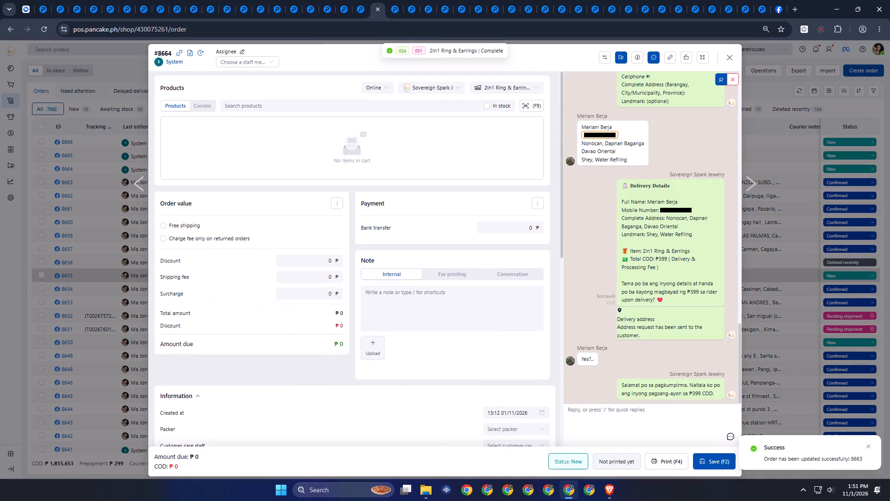
{"action": "scroll", "coordinate": [385, 346], "scroll_direction": "down", "scroll_amount": 9}
{"action": "left_click", "coordinate": [267, 332]}
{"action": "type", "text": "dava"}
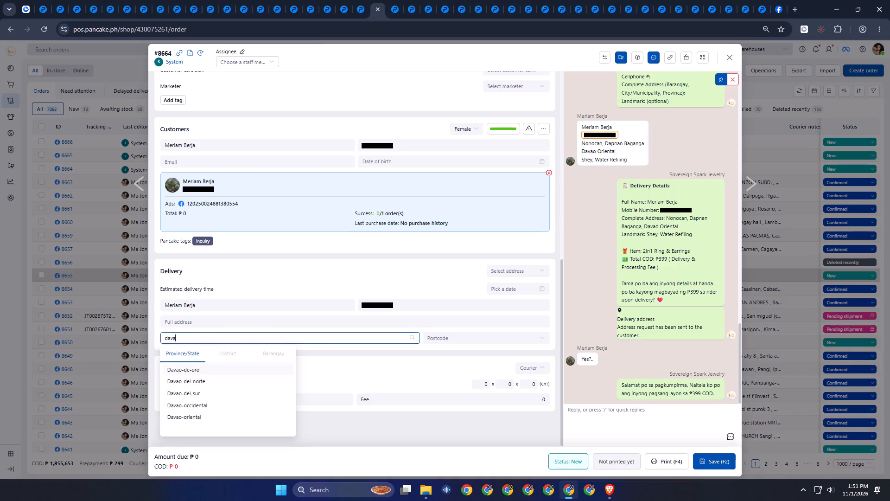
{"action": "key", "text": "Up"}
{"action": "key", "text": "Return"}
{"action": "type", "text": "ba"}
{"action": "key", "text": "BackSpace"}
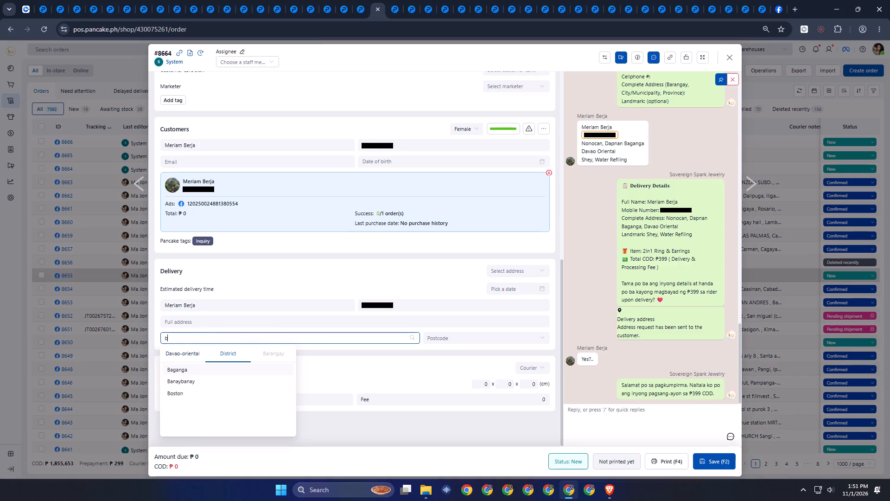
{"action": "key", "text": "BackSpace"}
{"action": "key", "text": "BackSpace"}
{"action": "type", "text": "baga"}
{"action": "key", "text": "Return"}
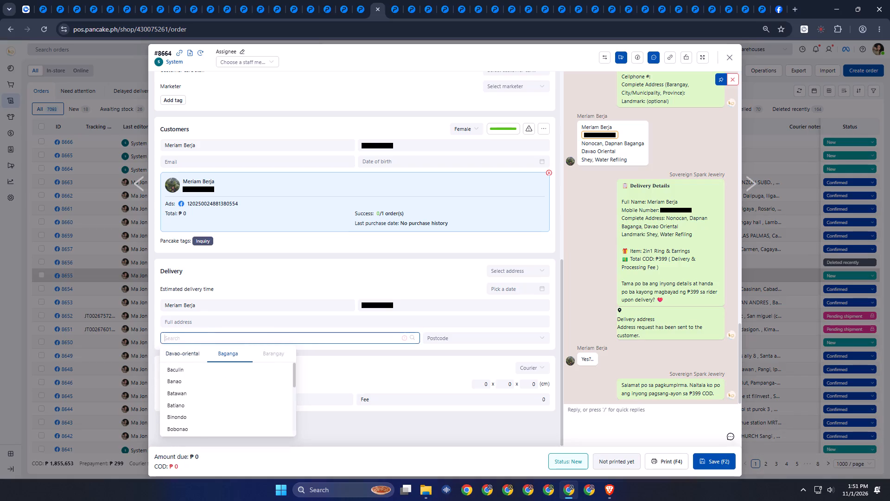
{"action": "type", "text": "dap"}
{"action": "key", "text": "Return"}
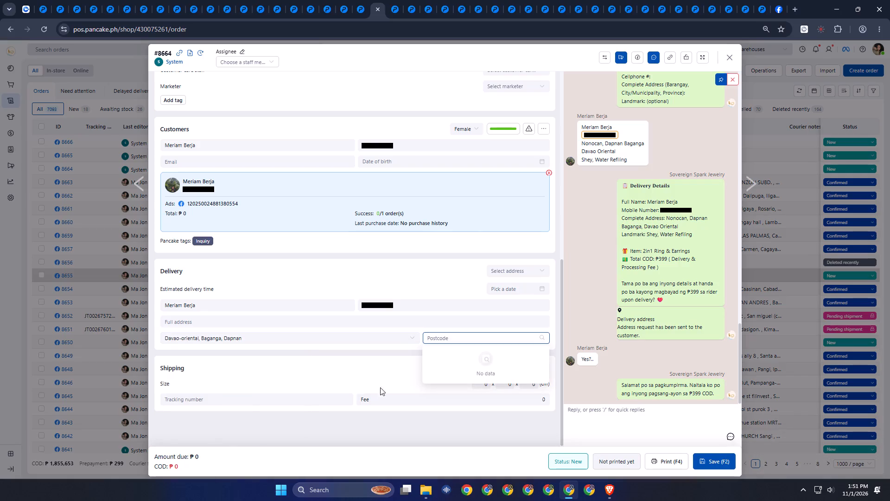
Copy the customer's landmark line from the conversation into the full address of order 8664.
{"action": "triple_click", "coordinate": [596, 164]}
{"action": "key", "text": "ctrl+c"}
{"action": "key", "text": "ctrl+c"}
{"action": "key", "text": "ctrl+c"}
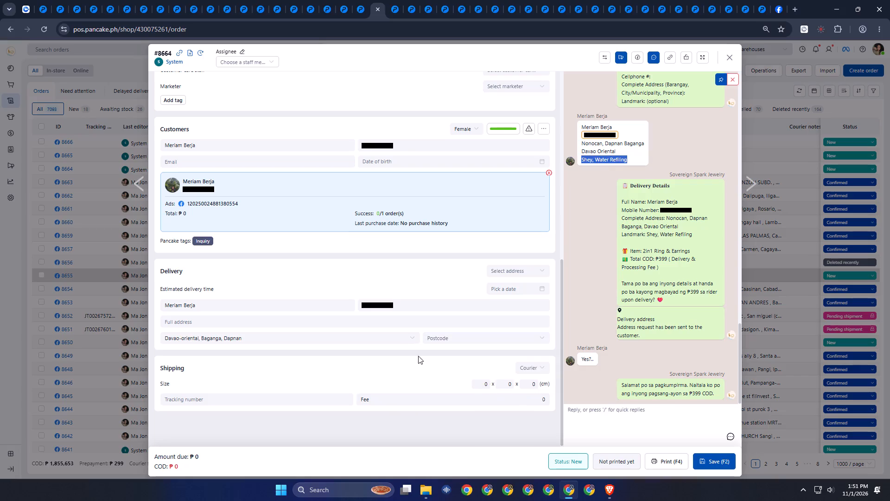
{"action": "key", "text": "ctrl+c"}
{"action": "left_click", "coordinate": [421, 318]}
{"action": "key", "text": "ctrl+v"}
{"action": "key", "text": "ctrl+space"}
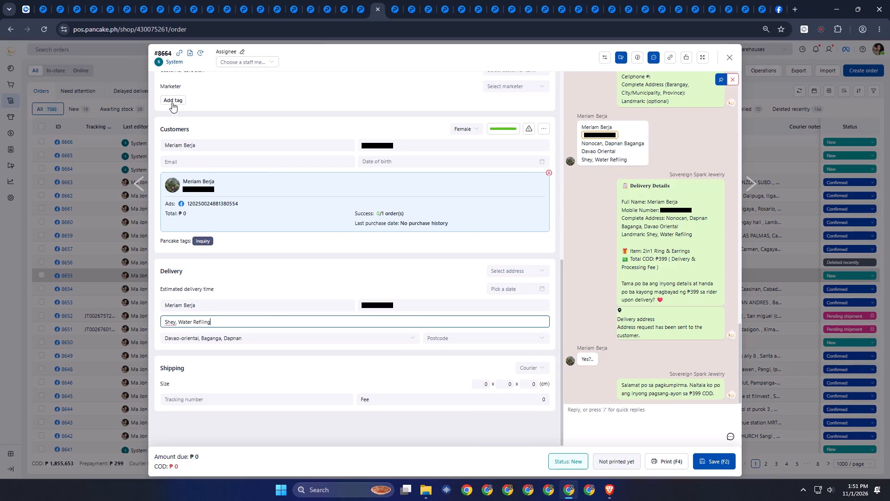
{"action": "left_click", "coordinate": [172, 103]}
{"action": "left_click", "coordinate": [204, 117]}
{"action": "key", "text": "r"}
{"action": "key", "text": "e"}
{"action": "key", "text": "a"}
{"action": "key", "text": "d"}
{"action": "left_click", "coordinate": [214, 137]}
Add the product 2in1 Ring & Earrings | Complete to order 8664, set the order to Confirmed and return to the order list.
{"action": "scroll", "coordinate": [407, 197], "scroll_direction": "up", "scroll_amount": 6}
{"action": "left_click", "coordinate": [449, 108]}
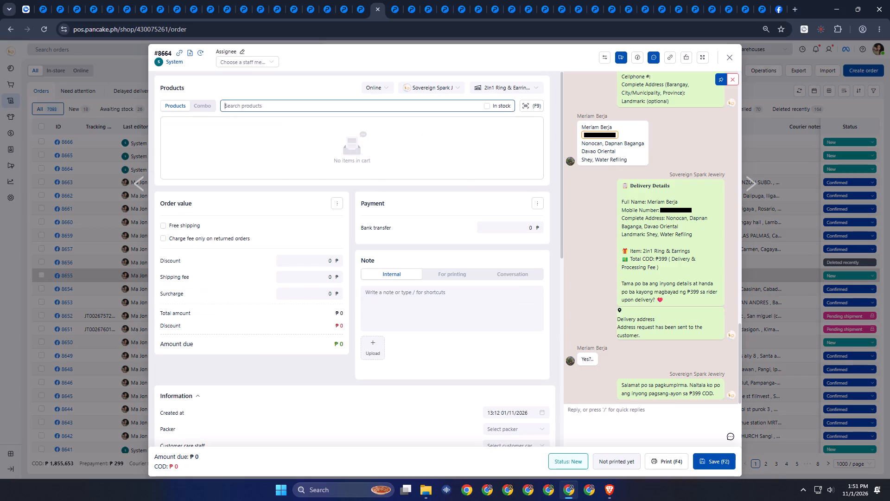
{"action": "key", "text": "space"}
{"action": "left_click", "coordinate": [428, 146]}
{"action": "left_click", "coordinate": [644, 319]}
{"action": "scroll", "coordinate": [468, 345], "scroll_direction": "down", "scroll_amount": 6}
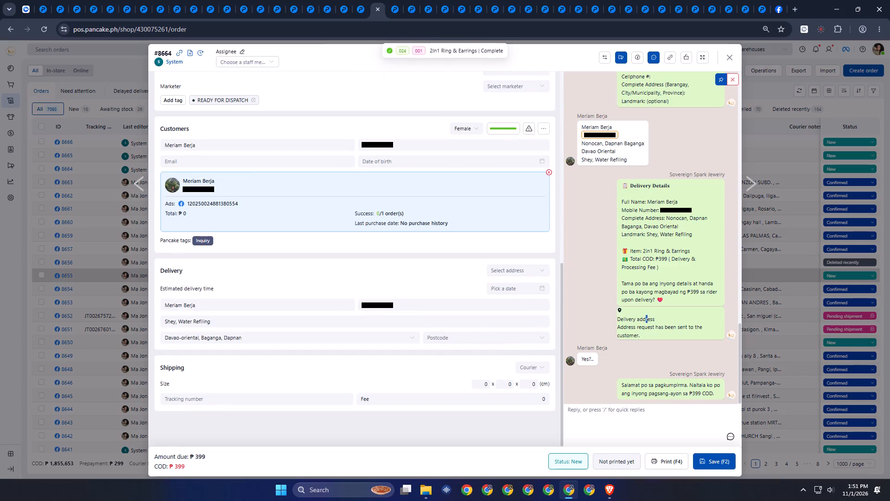
{"action": "left_click", "coordinate": [690, 379]}
{"action": "left_click", "coordinate": [565, 327]}
{"action": "left_click", "coordinate": [2, 334]}
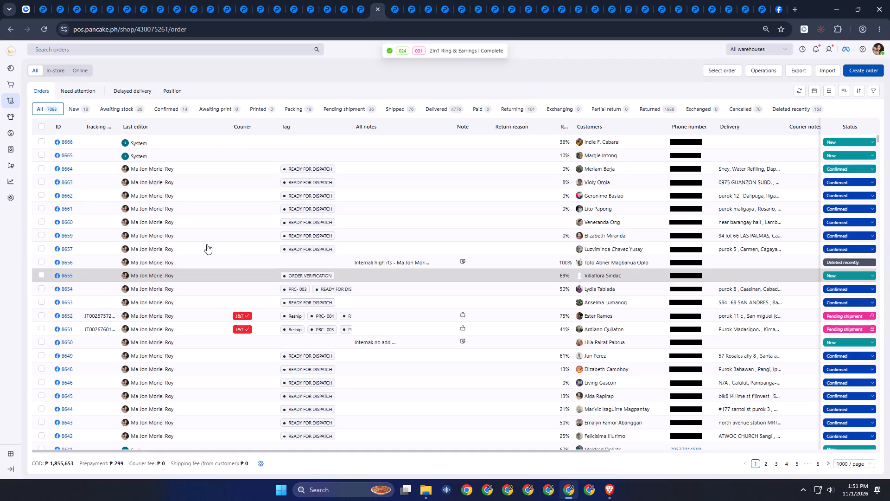
{"action": "scroll", "coordinate": [207, 244], "scroll_direction": "up", "scroll_amount": 7}
{"action": "left_click", "coordinate": [608, 161]}
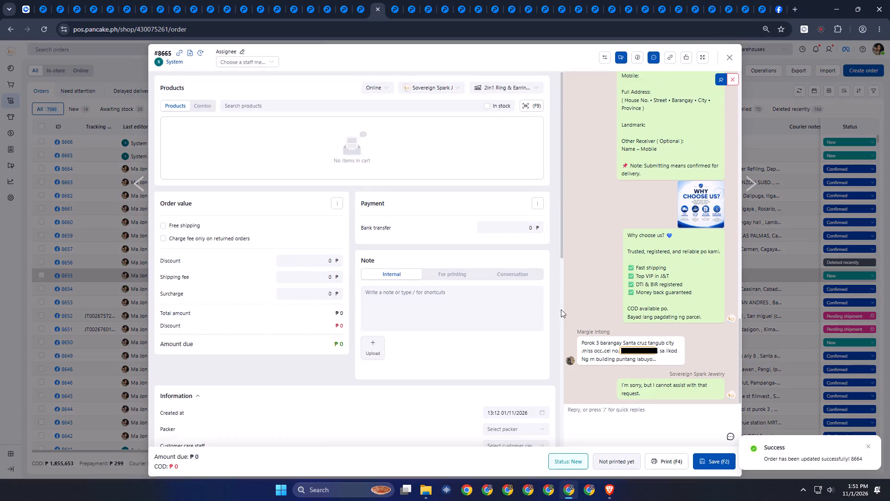
{"action": "scroll", "coordinate": [350, 398], "scroll_direction": "down", "scroll_amount": 7}
{"action": "left_click", "coordinate": [271, 344]}
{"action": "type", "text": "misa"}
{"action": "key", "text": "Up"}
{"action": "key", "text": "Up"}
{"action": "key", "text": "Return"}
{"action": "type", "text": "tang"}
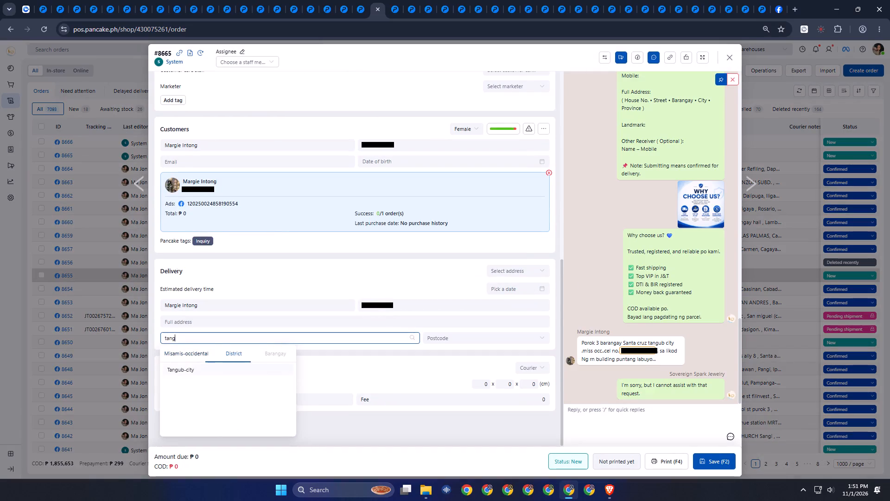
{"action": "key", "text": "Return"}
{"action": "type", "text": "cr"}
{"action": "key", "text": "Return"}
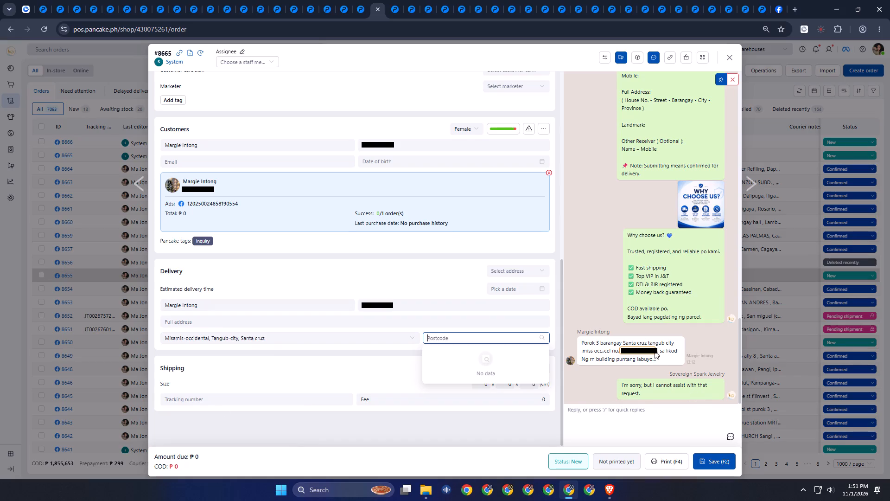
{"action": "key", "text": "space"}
{"action": "left_click", "coordinate": [309, 320]}
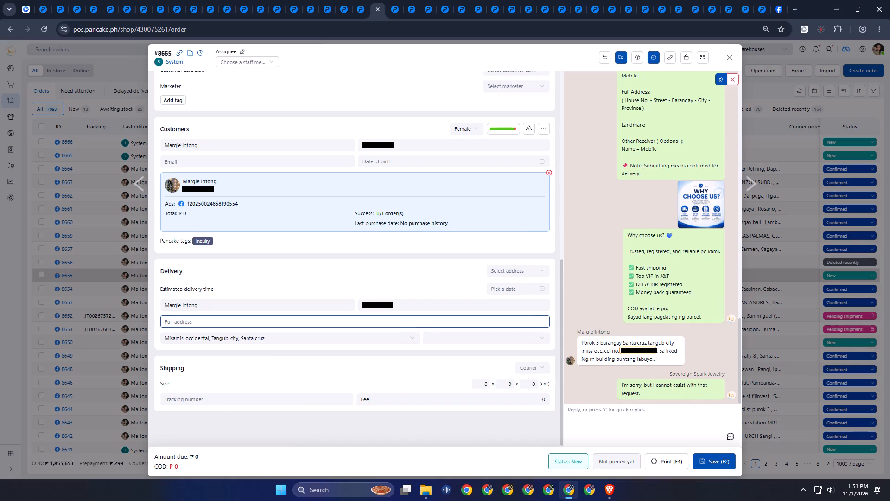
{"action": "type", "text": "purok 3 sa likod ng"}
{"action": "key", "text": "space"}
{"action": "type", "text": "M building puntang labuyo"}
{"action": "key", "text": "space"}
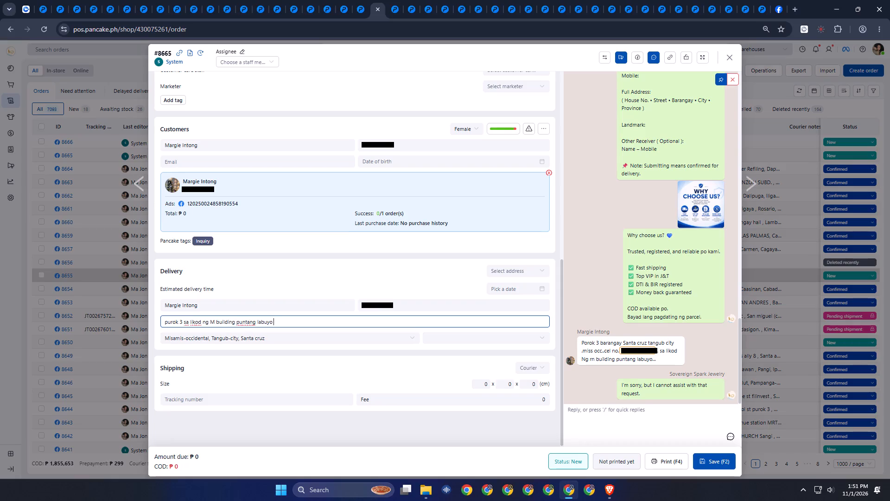
Add the READY FOR DISPATCH tag to order 8665.
{"action": "left_click", "coordinate": [173, 99]}
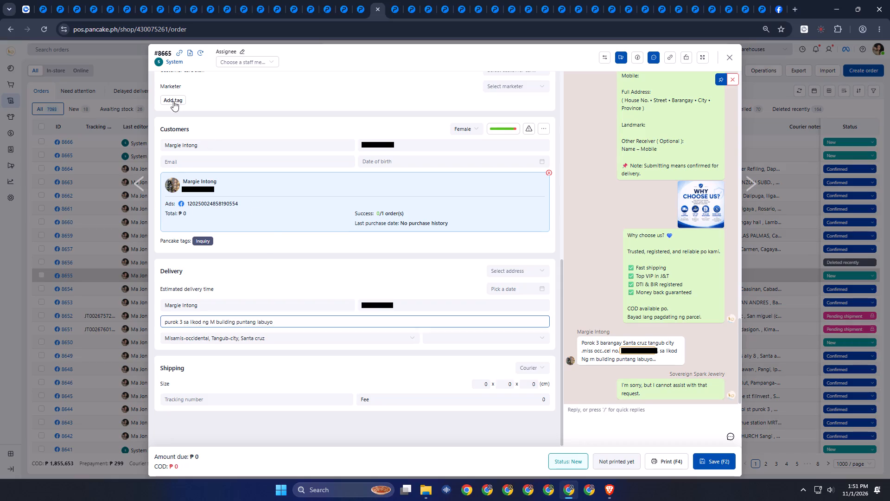
{"action": "left_click", "coordinate": [205, 117]}
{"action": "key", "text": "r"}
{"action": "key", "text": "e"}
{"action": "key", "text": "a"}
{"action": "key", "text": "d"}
{"action": "left_click", "coordinate": [226, 133]}
{"action": "scroll", "coordinate": [360, 161], "scroll_direction": "up", "scroll_amount": 4}
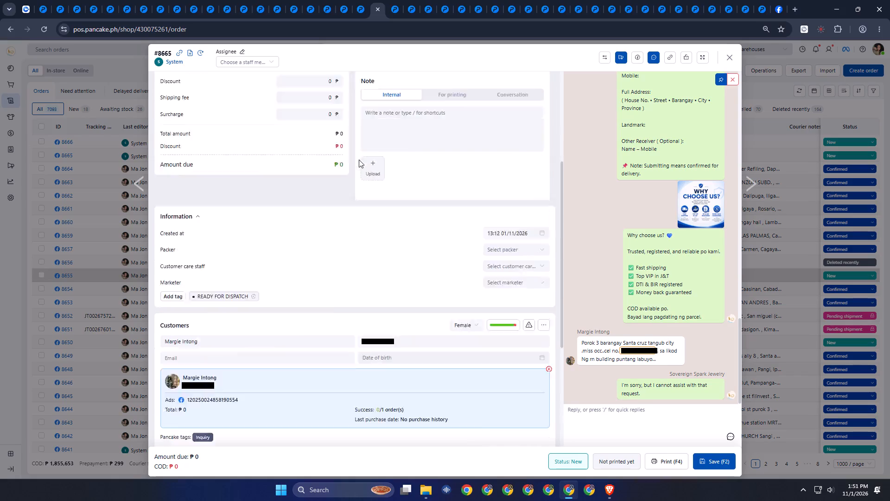
{"action": "left_click", "coordinate": [383, 107]}
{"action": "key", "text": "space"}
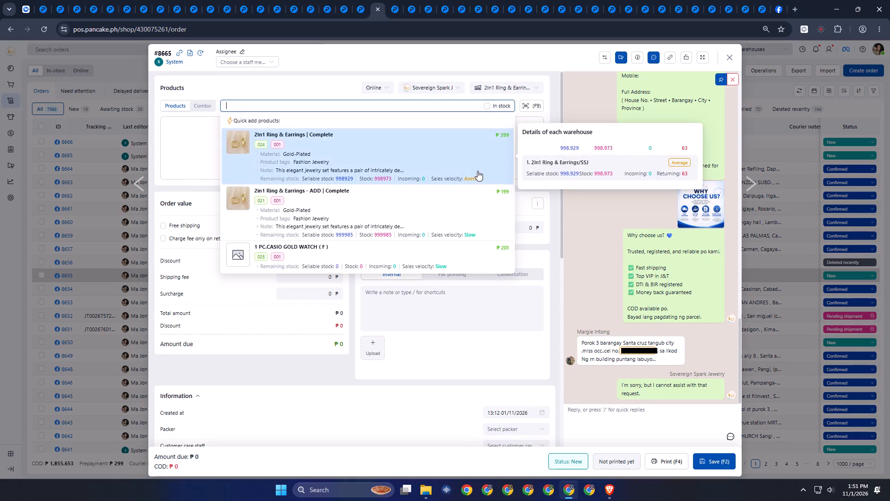
{"action": "left_click", "coordinate": [472, 171]}
{"action": "scroll", "coordinate": [634, 319], "scroll_direction": "down", "scroll_amount": 5}
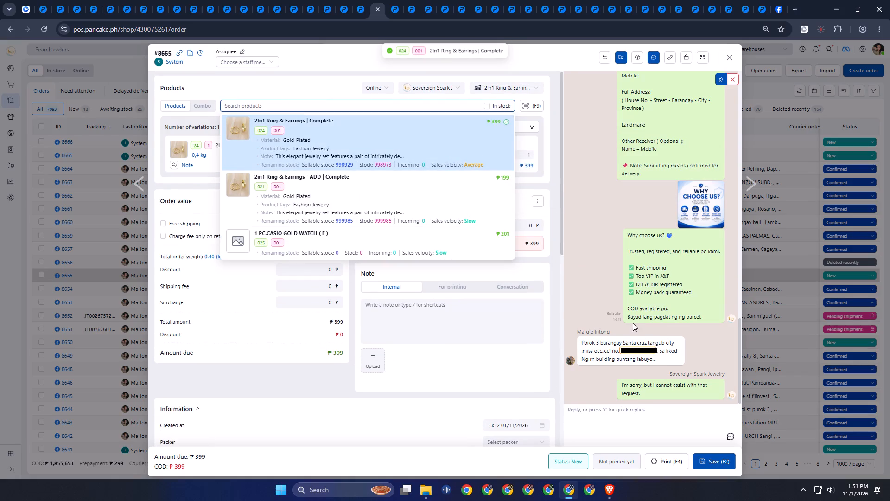
{"action": "left_click", "coordinate": [630, 321]}
{"action": "scroll", "coordinate": [392, 328], "scroll_direction": "down", "scroll_amount": 5}
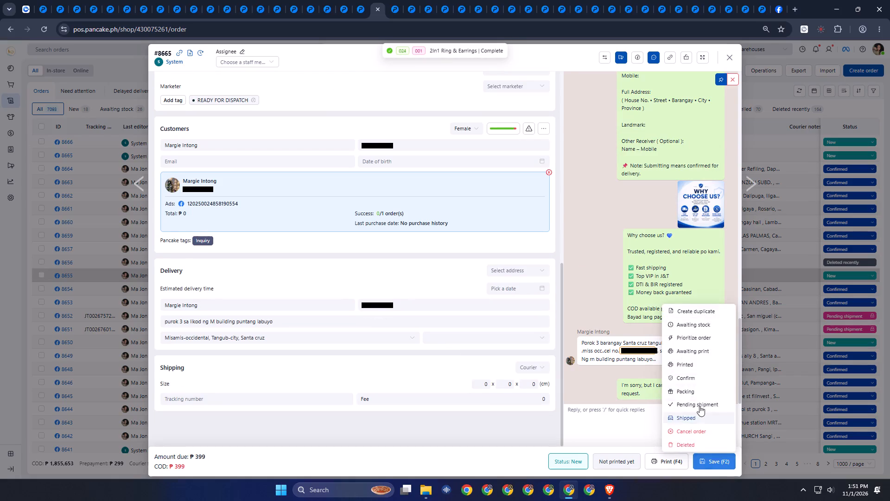
Set order 8665 to Confirmed and move on to order 8666.
{"action": "left_click", "coordinate": [699, 383]}
{"action": "scroll", "coordinate": [239, 291], "scroll_direction": "up", "scroll_amount": 5}
{"action": "left_click", "coordinate": [136, 175]}
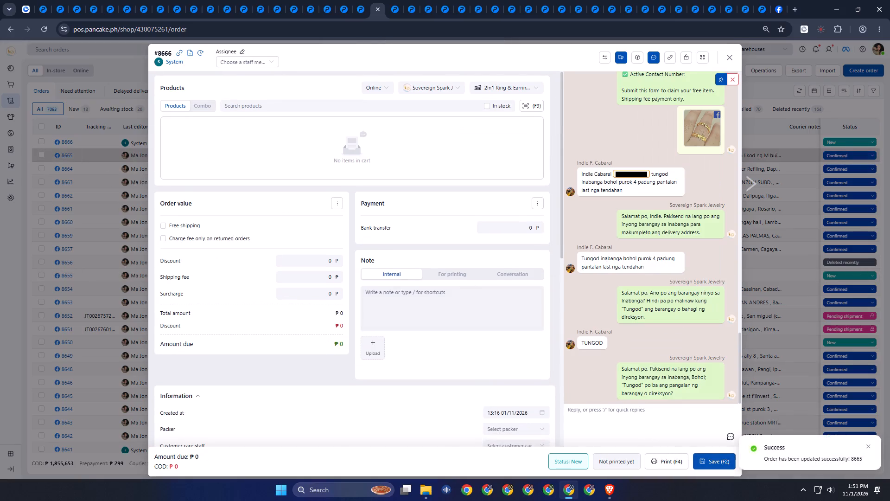
{"action": "scroll", "coordinate": [331, 379], "scroll_direction": "down", "scroll_amount": 9}
{"action": "left_click", "coordinate": [257, 340]}
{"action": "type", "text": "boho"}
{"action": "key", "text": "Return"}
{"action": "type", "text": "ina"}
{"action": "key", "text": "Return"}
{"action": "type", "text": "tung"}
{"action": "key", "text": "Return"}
{"action": "left_click", "coordinate": [267, 315]}
{"action": "left_click", "coordinate": [268, 320]}
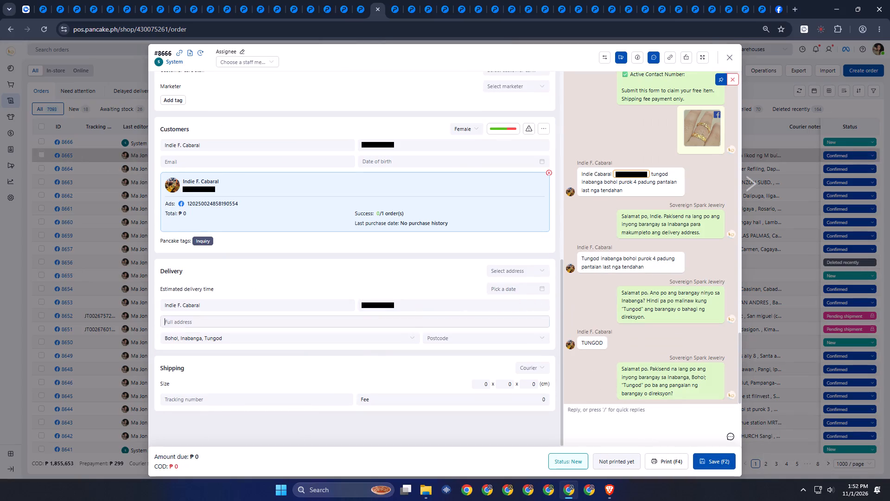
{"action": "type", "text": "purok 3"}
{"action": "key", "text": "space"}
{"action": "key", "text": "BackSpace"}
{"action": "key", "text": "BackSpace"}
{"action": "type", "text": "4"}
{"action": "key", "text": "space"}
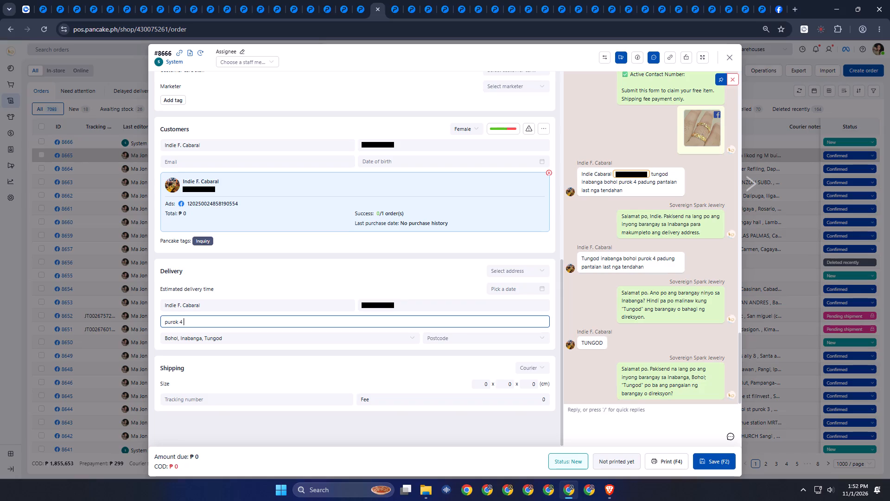
{"action": "left_click", "coordinate": [172, 104]}
{"action": "left_click", "coordinate": [184, 119]}
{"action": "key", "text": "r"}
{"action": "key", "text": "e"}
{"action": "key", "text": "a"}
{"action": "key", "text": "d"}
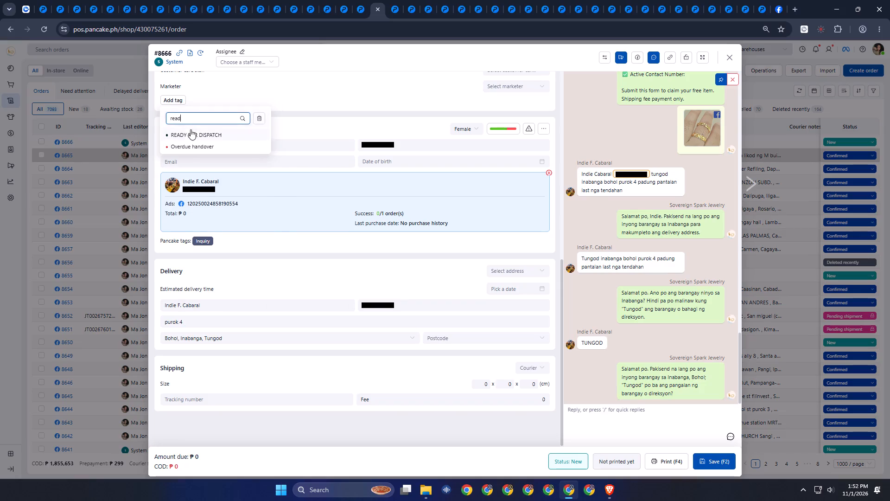
{"action": "left_click", "coordinate": [191, 135]}
Add the product 2in1 Ring & Earrings | Complete to order 8666, set the order to Confirmed and return to the order list.
{"action": "scroll", "coordinate": [454, 183], "scroll_direction": "up", "scroll_amount": 6}
{"action": "left_click", "coordinate": [419, 106]}
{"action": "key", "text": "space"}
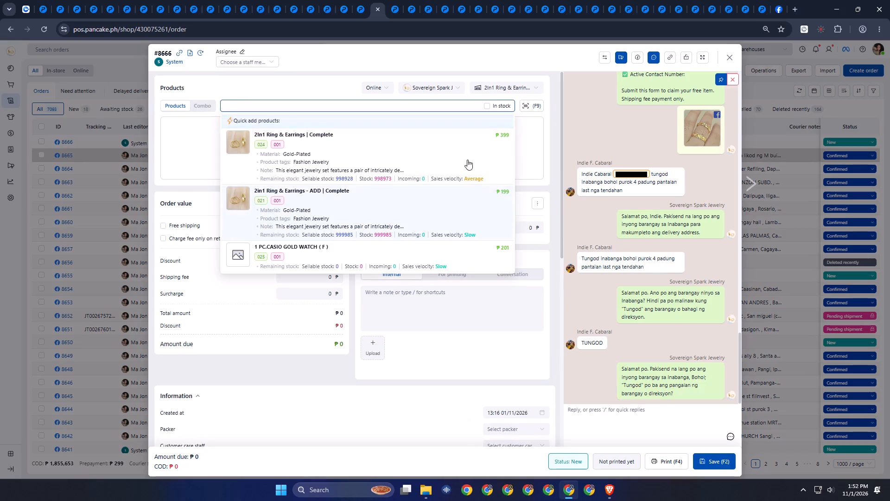
{"action": "left_click", "coordinate": [464, 148]}
{"action": "left_click", "coordinate": [627, 272]}
{"action": "scroll", "coordinate": [348, 321], "scroll_direction": "down", "scroll_amount": 5}
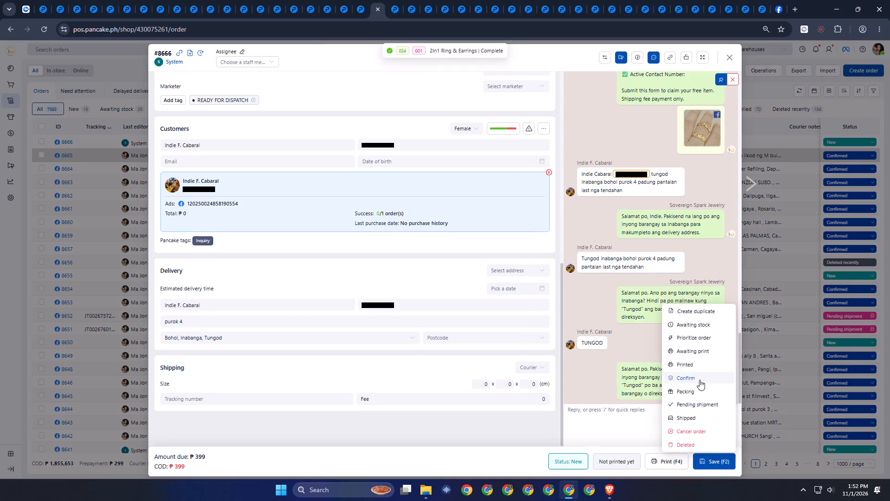
{"action": "left_click", "coordinate": [699, 380]}
{"action": "left_click", "coordinate": [595, 384]}
{"action": "key", "text": "alt+Tab"}
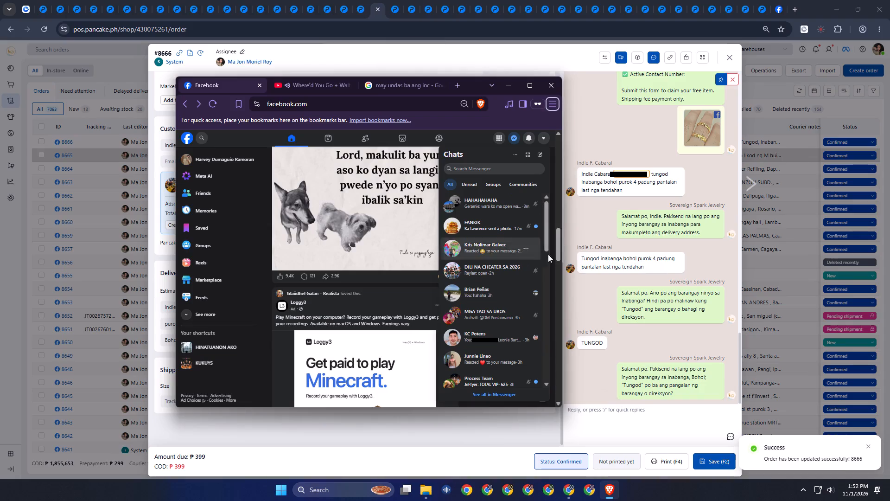
{"action": "key", "text": "Escape"}
{"action": "left_click", "coordinate": [621, 343]}
{"action": "left_click", "coordinate": [627, 378]}
{"action": "key", "text": "Escape"}
{"action": "left_click", "coordinate": [0, 260]}
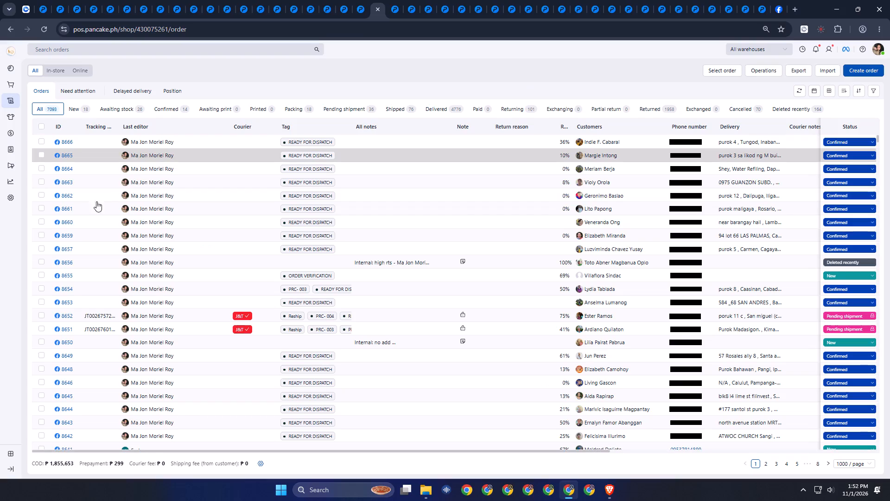
{"action": "left_click", "coordinate": [42, 291]}
{"action": "left_click", "coordinate": [42, 291]}
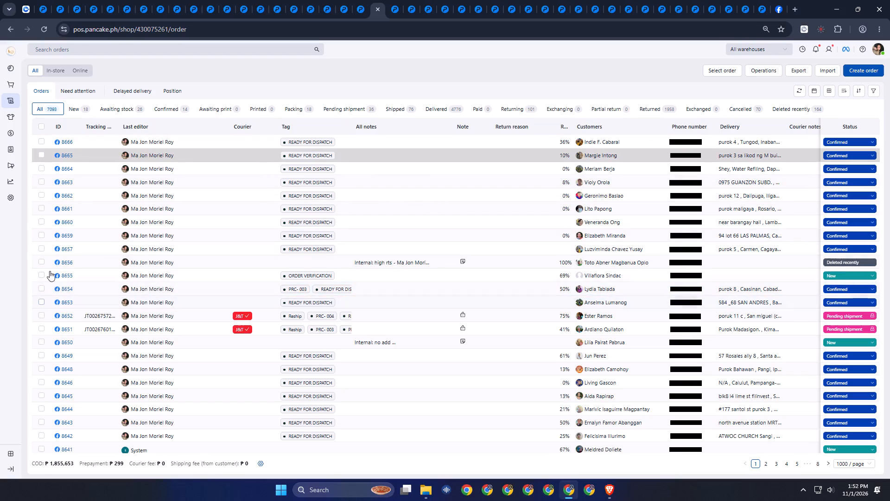
{"action": "left_click", "coordinate": [41, 301]}
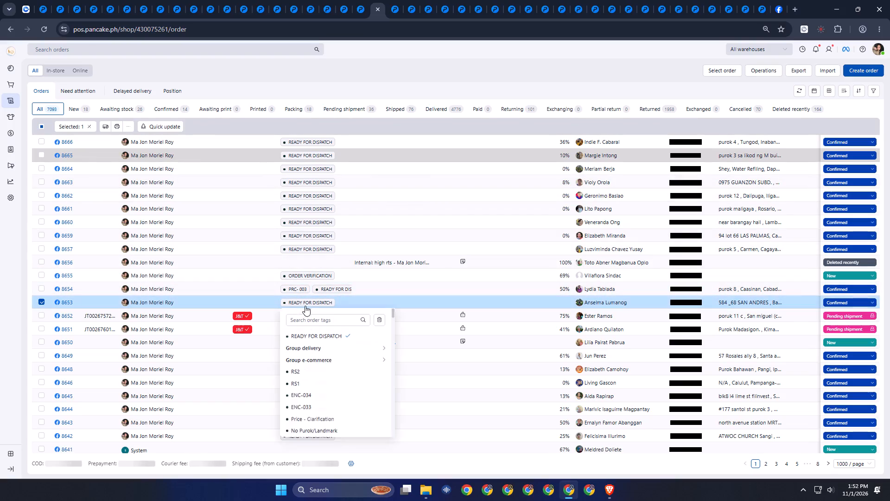
{"action": "left_click", "coordinate": [309, 321]}
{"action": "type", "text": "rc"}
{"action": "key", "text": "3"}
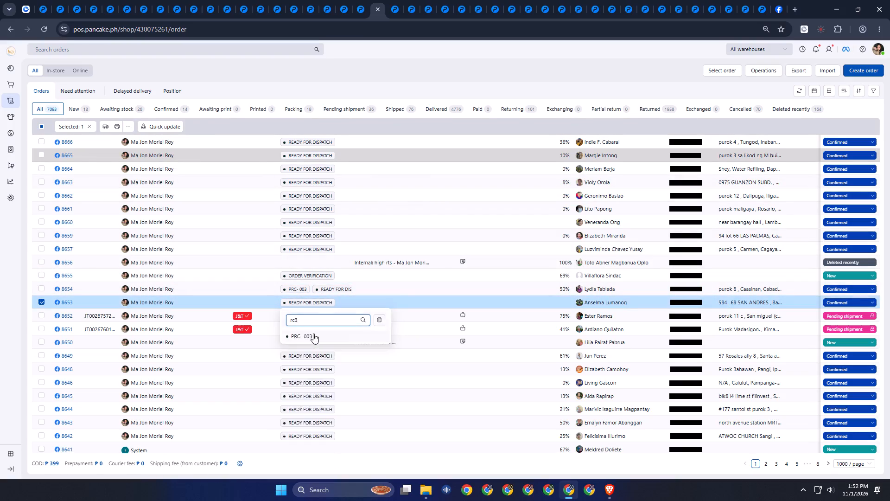
{"action": "left_click", "coordinate": [313, 334]}
{"action": "left_click", "coordinate": [0, 331]}
{"action": "key", "text": "Escape"}
{"action": "left_click", "coordinate": [41, 301]}
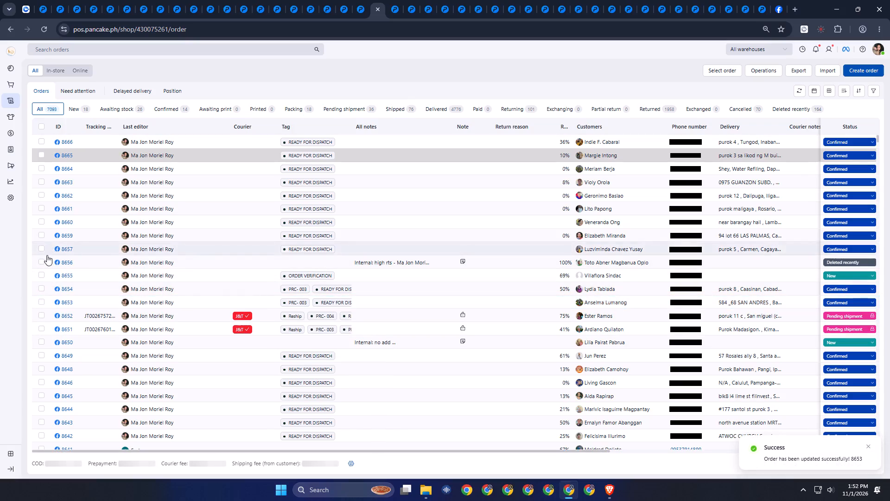
Select the nine confirmed orders from 8657 to 8666 in the order list.
{"action": "left_click", "coordinate": [43, 250]}
{"action": "left_click", "coordinate": [40, 143], "text": "shift"}
{"action": "left_click_drag", "start_coordinate": [17, 240], "coordinate": [17, 244], "text": "shift"}
{"action": "key", "text": "Escape"}
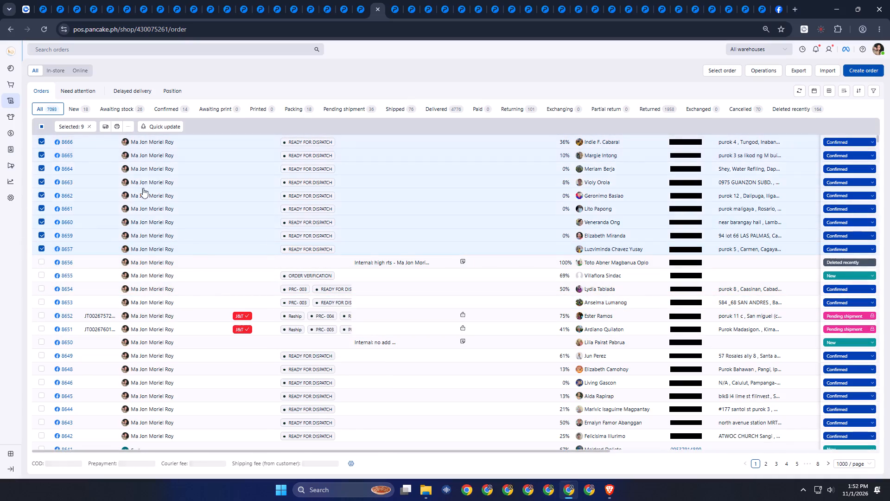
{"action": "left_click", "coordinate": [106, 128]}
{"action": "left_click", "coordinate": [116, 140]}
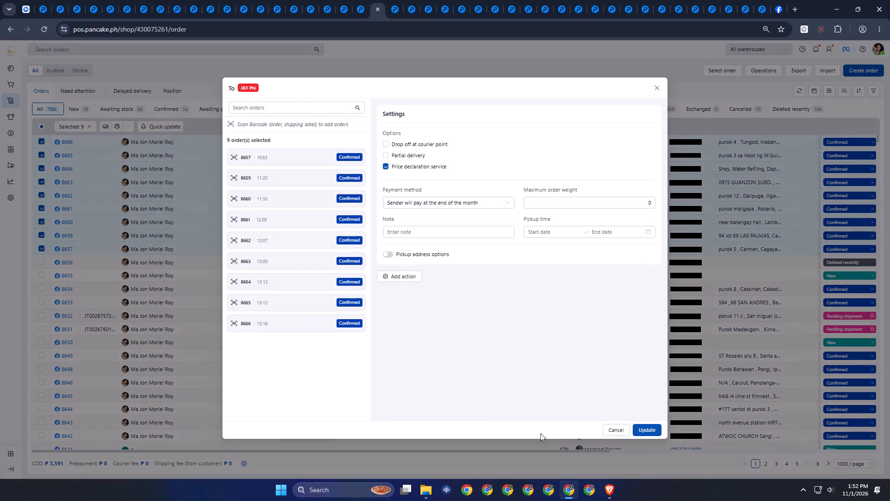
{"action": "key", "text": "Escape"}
Add the PRC- 003 tag to the nine selected orders in one bulk update.
{"action": "left_click", "coordinate": [168, 127]}
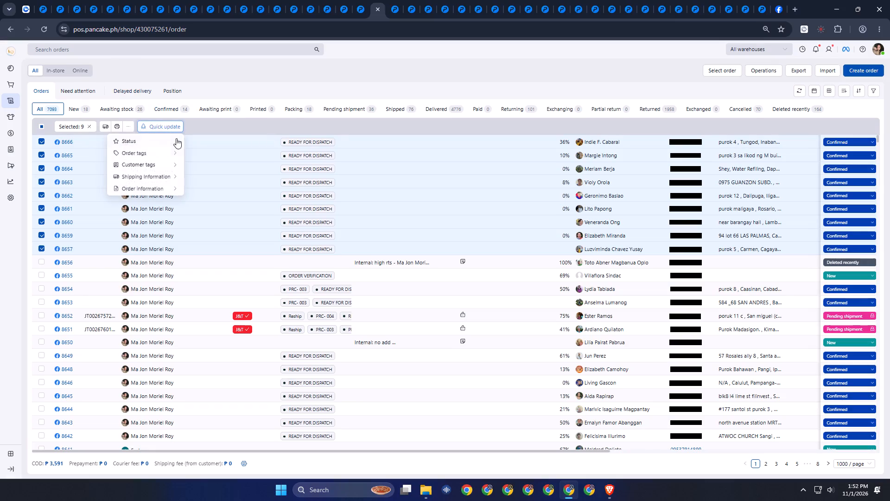
{"action": "left_click", "coordinate": [167, 149]}
{"action": "left_click", "coordinate": [160, 140]}
{"action": "left_click", "coordinate": [430, 173]}
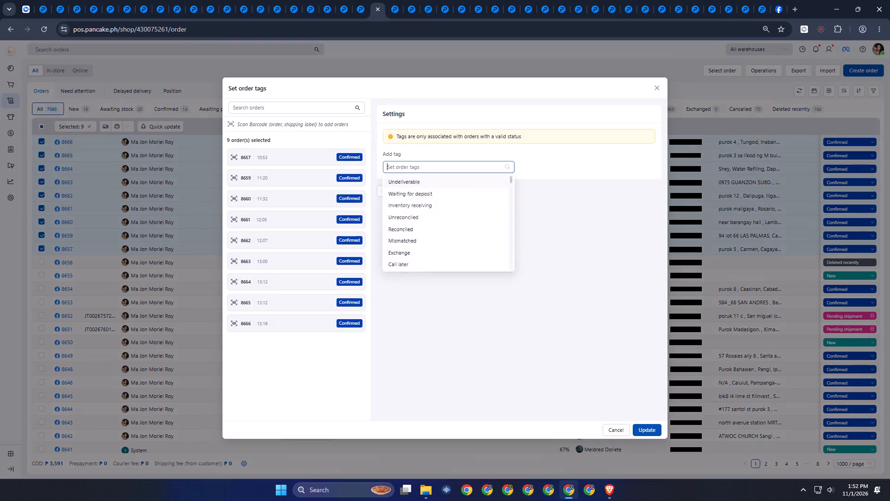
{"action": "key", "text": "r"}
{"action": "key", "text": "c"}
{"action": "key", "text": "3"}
{"action": "left_click", "coordinate": [431, 182]}
{"action": "left_click", "coordinate": [635, 429]}
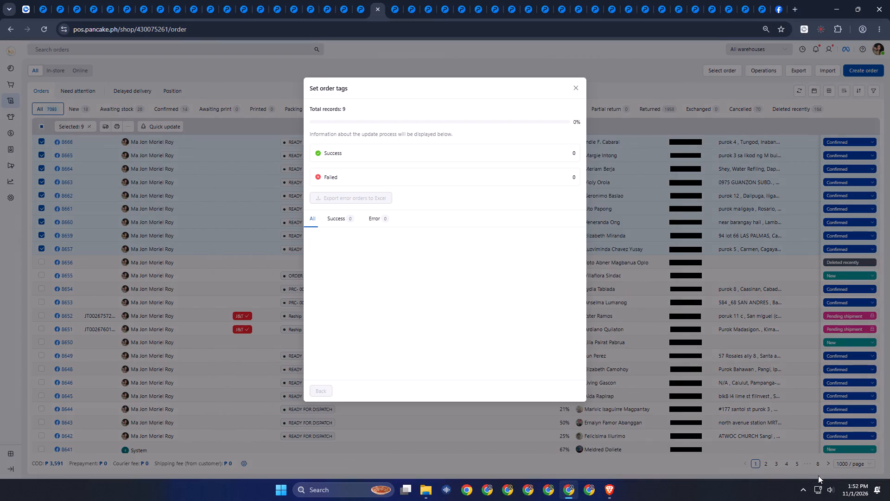
Show the hidden icons of the system tray.
{"action": "left_click", "coordinate": [813, 490]}
{"action": "left_click", "coordinate": [800, 489]}
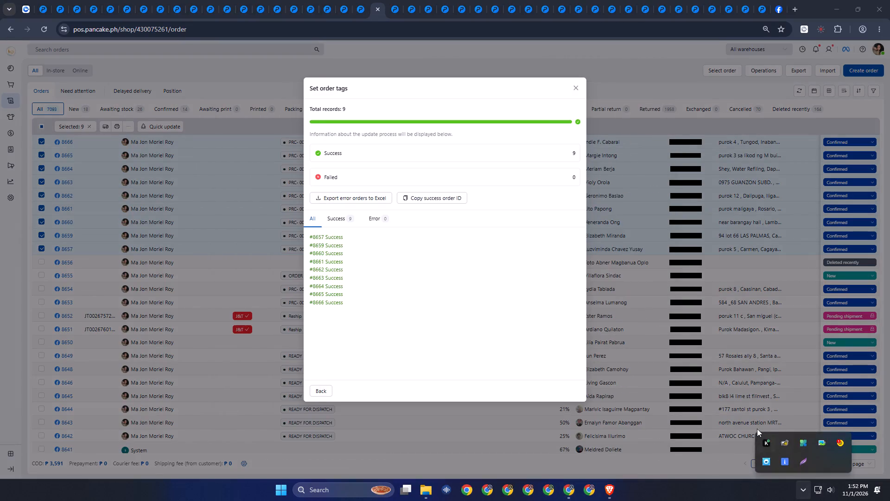